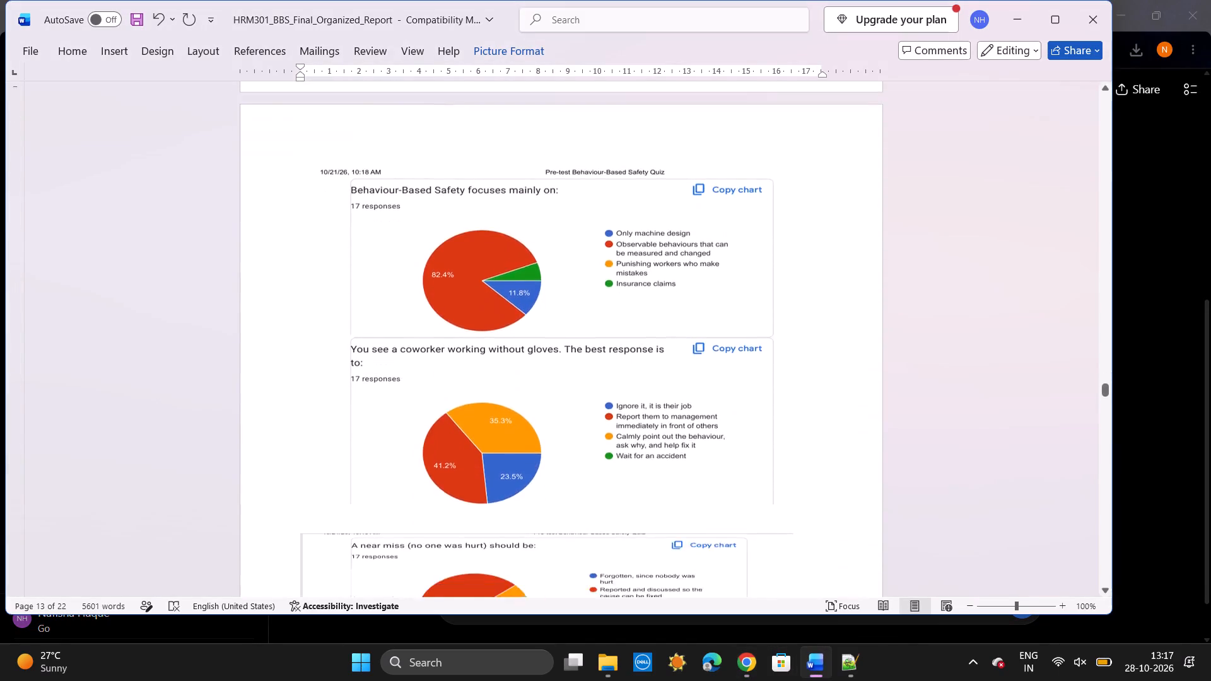
scroll(715, 388, down, 2)
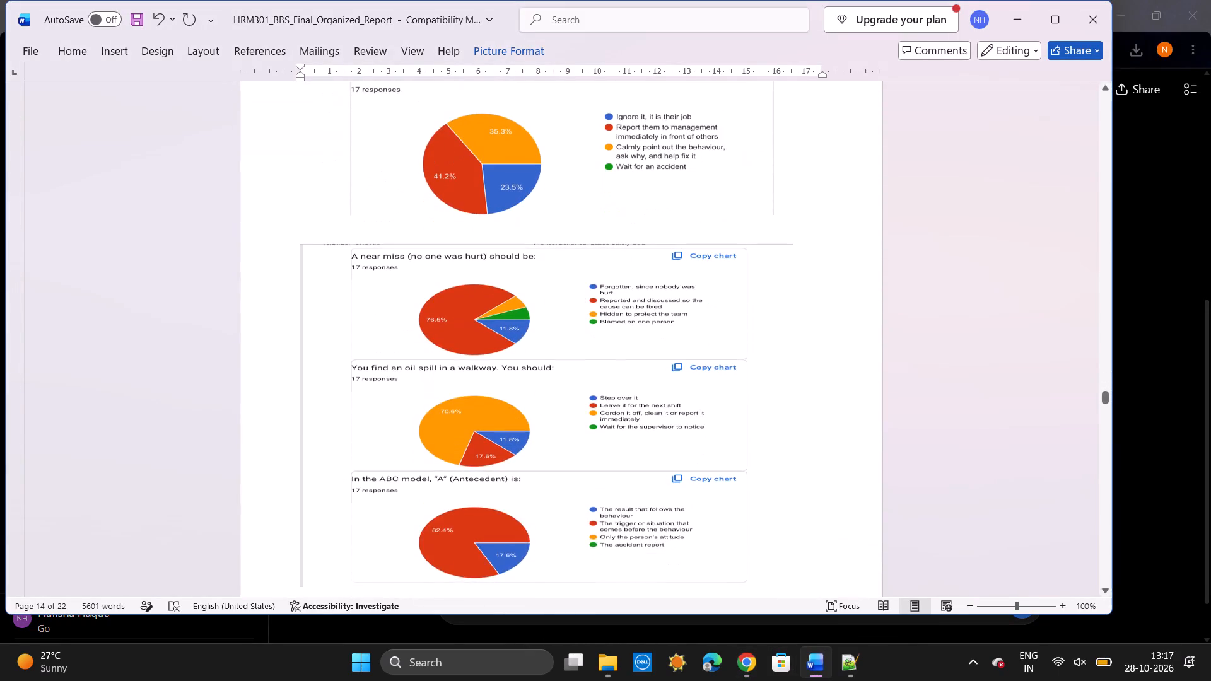
scroll(715, 388, down, 3)
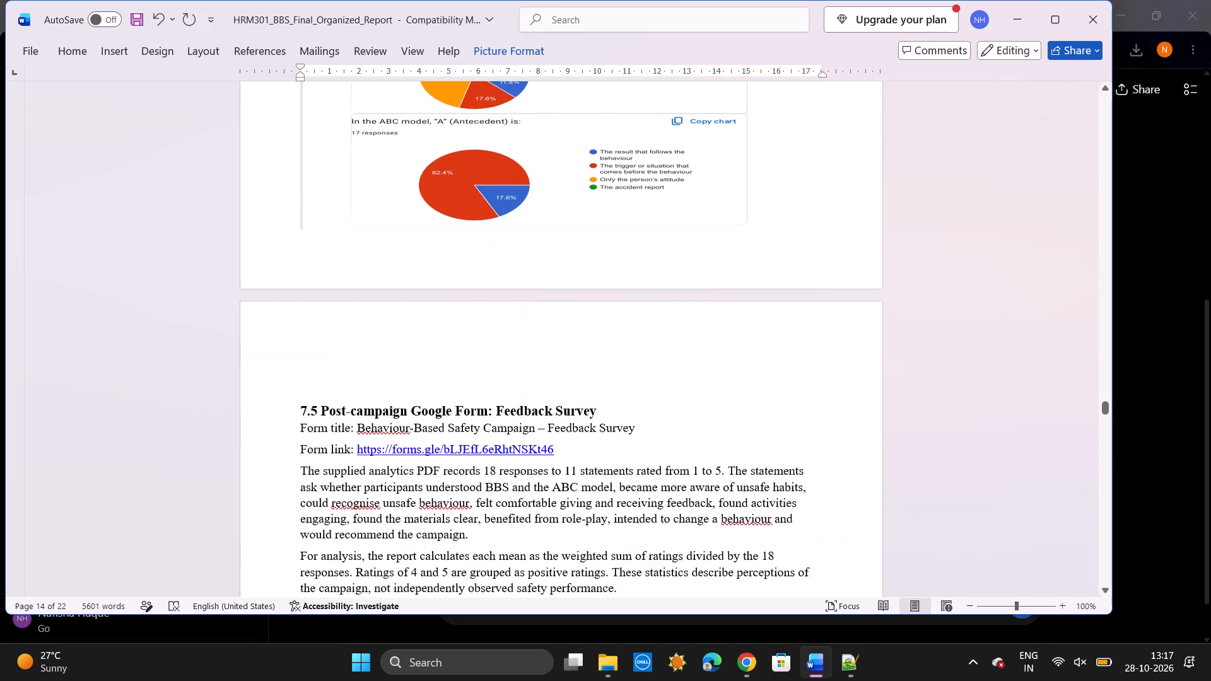
scroll(715, 388, down, 2)
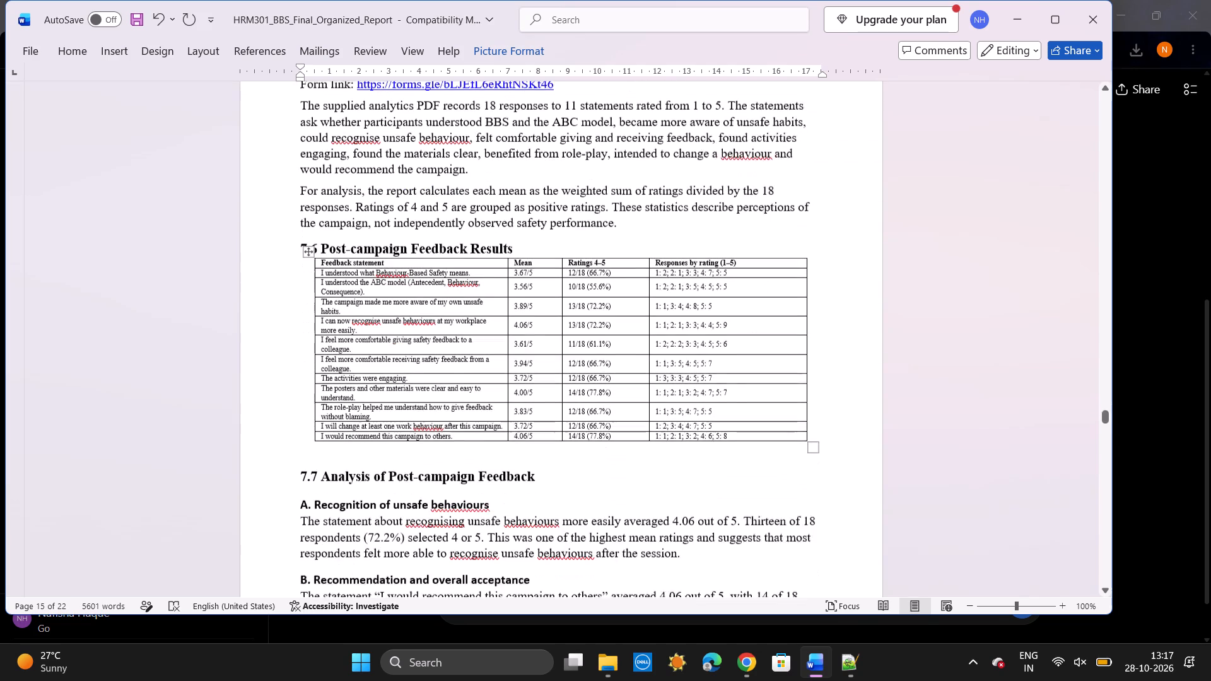
scroll(715, 388, down, 3)
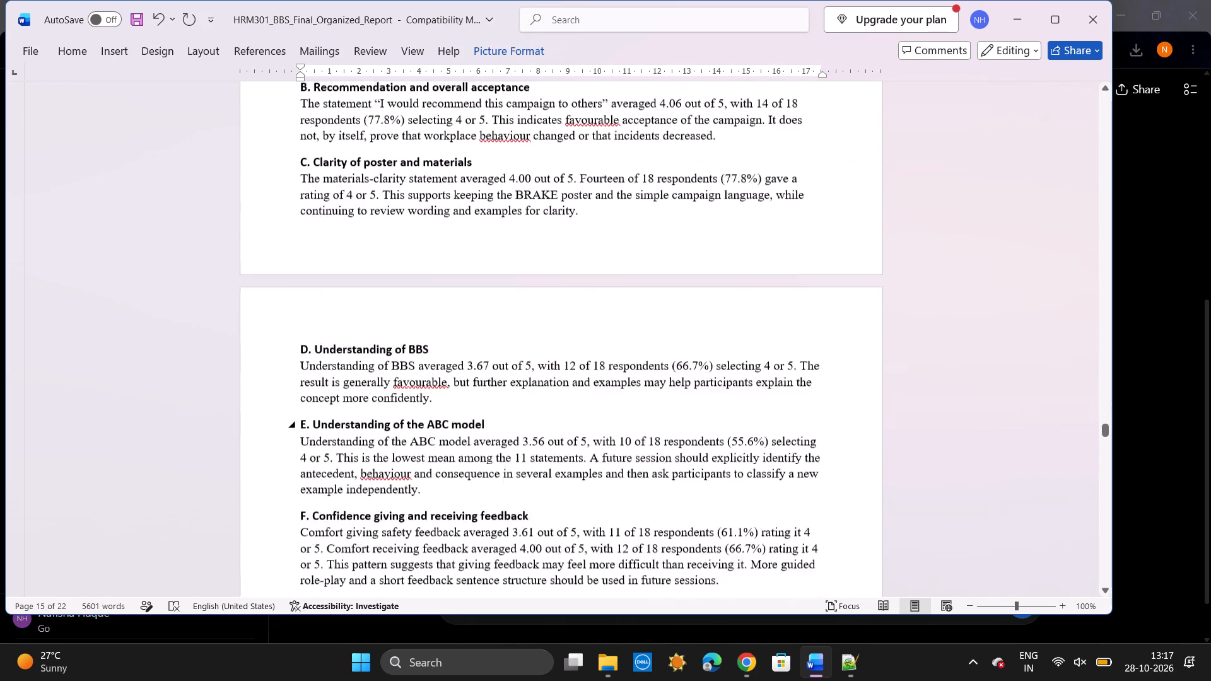
scroll(715, 388, down, 2)
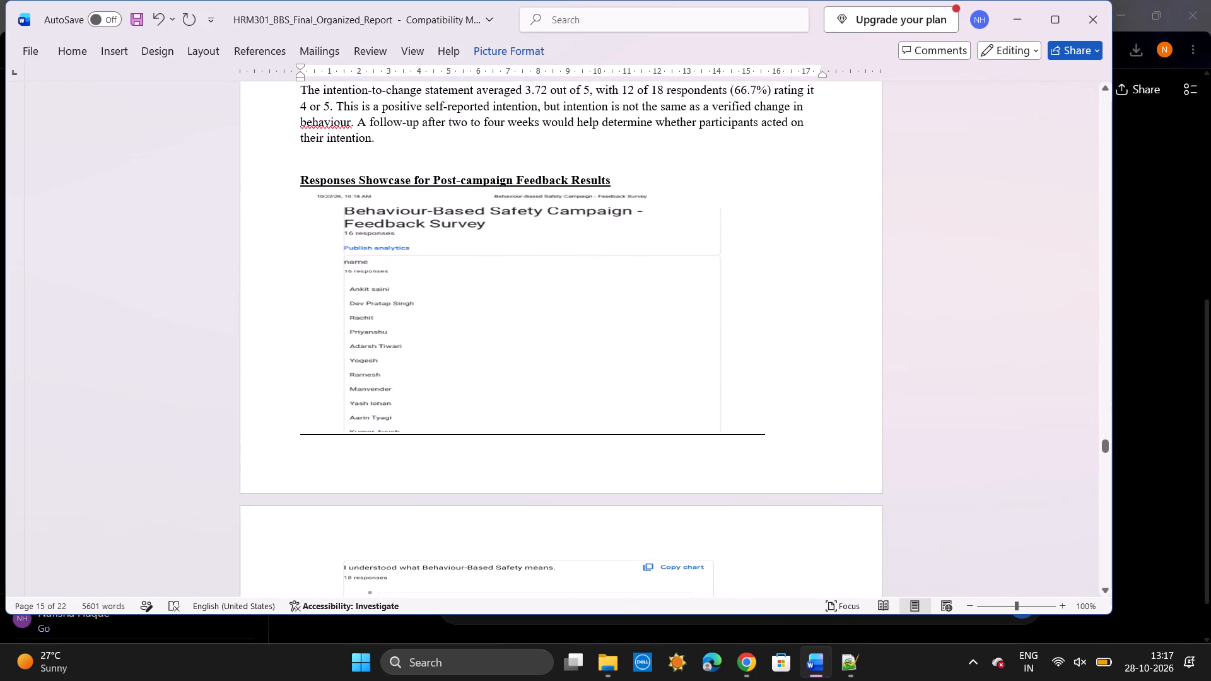
scroll(715, 388, up, 10)
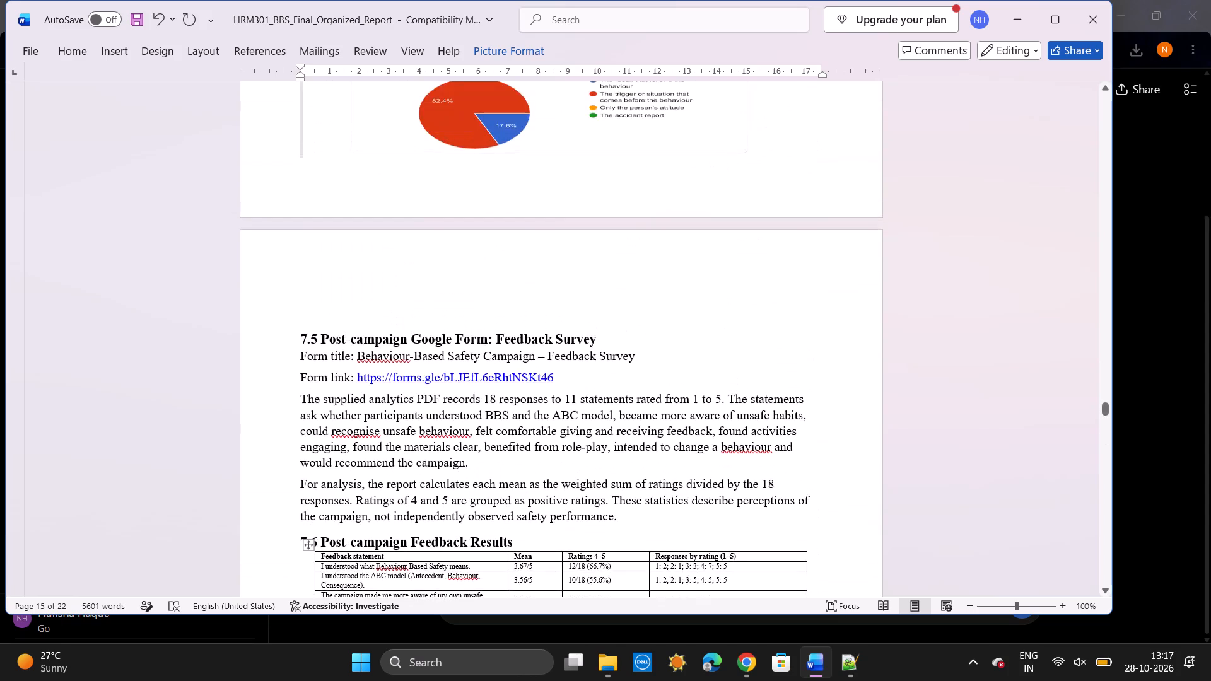
scroll(715, 388, down, 5)
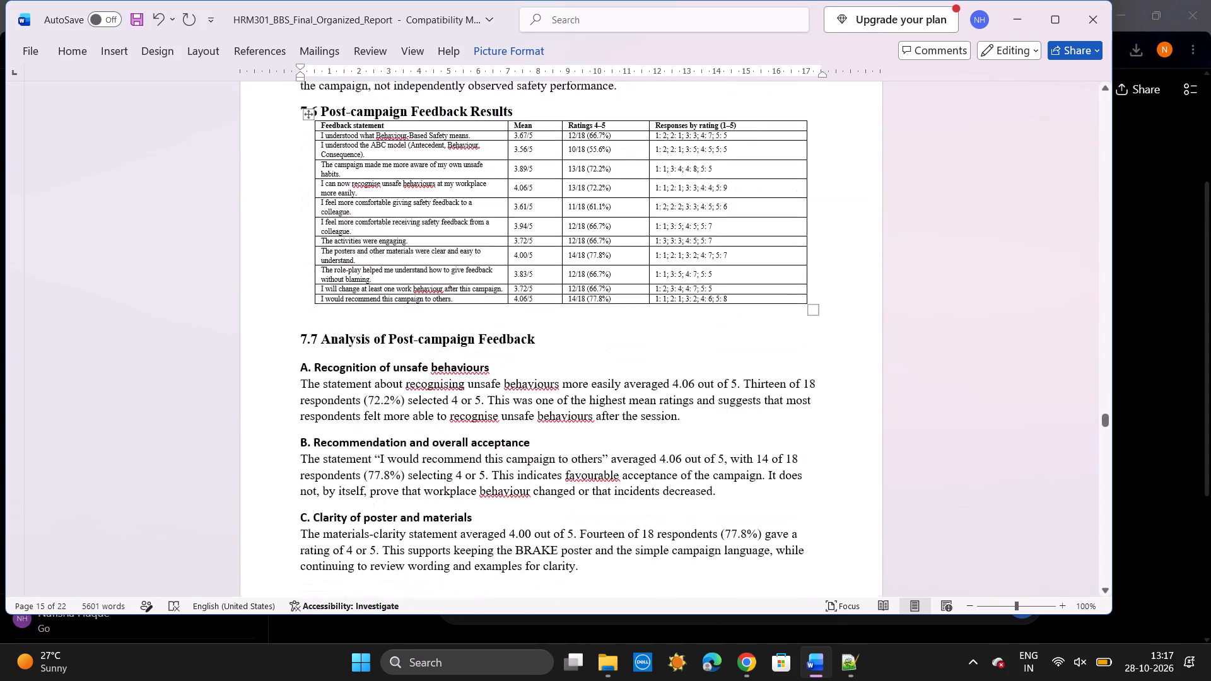
scroll(715, 388, down, 5)
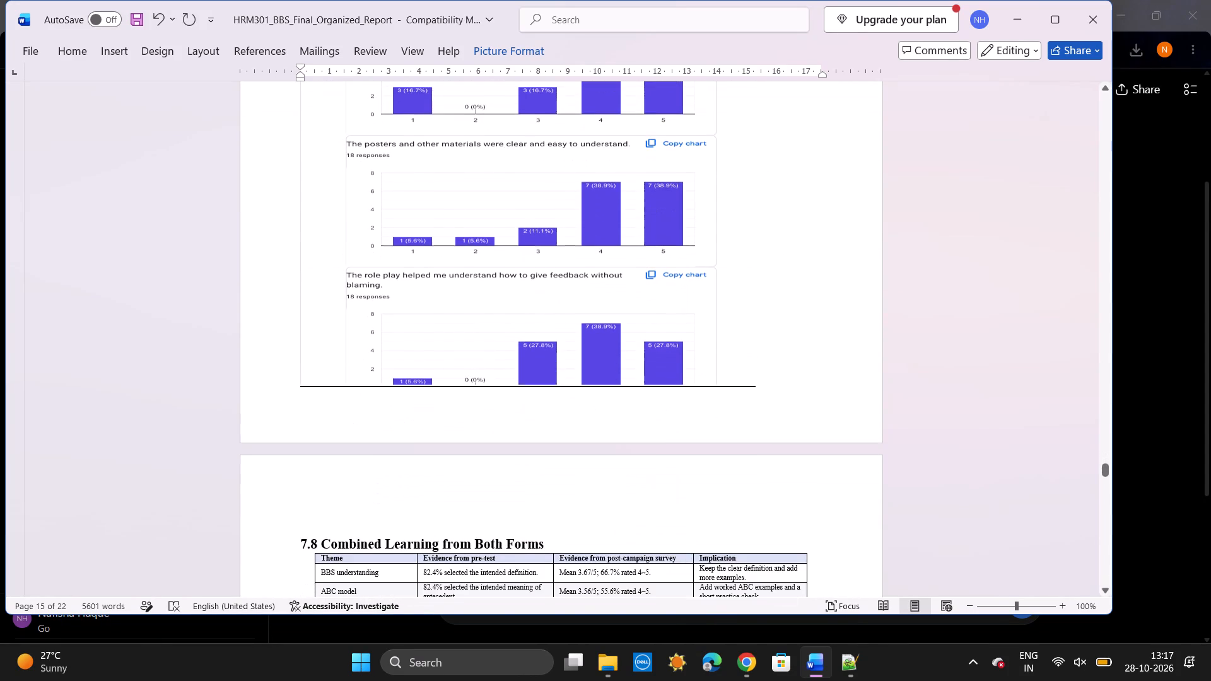
scroll(715, 388, down, 3)
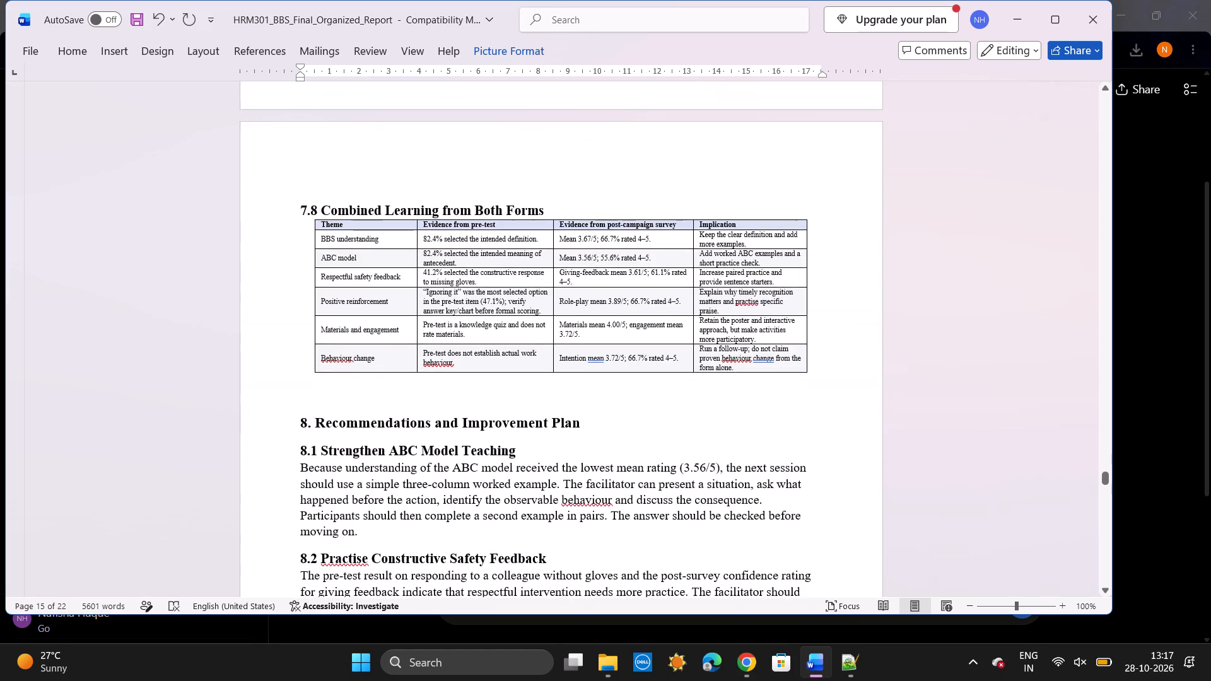
scroll(715, 388, down, 6)
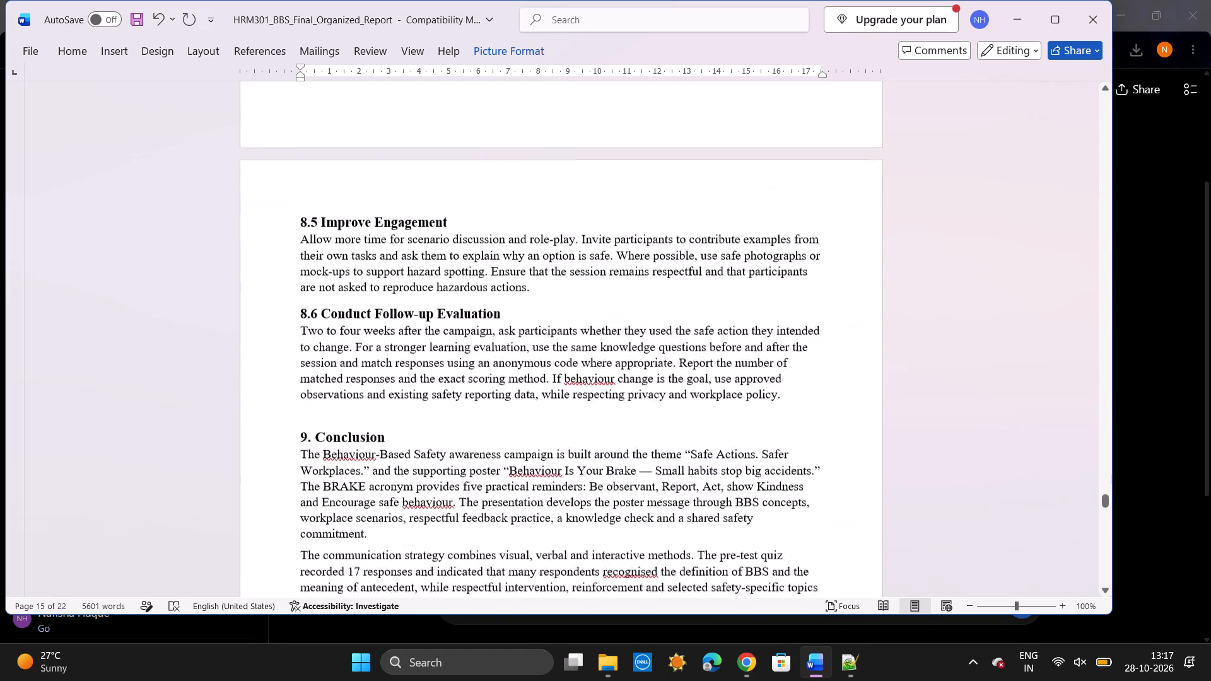
scroll(715, 388, down, 2)
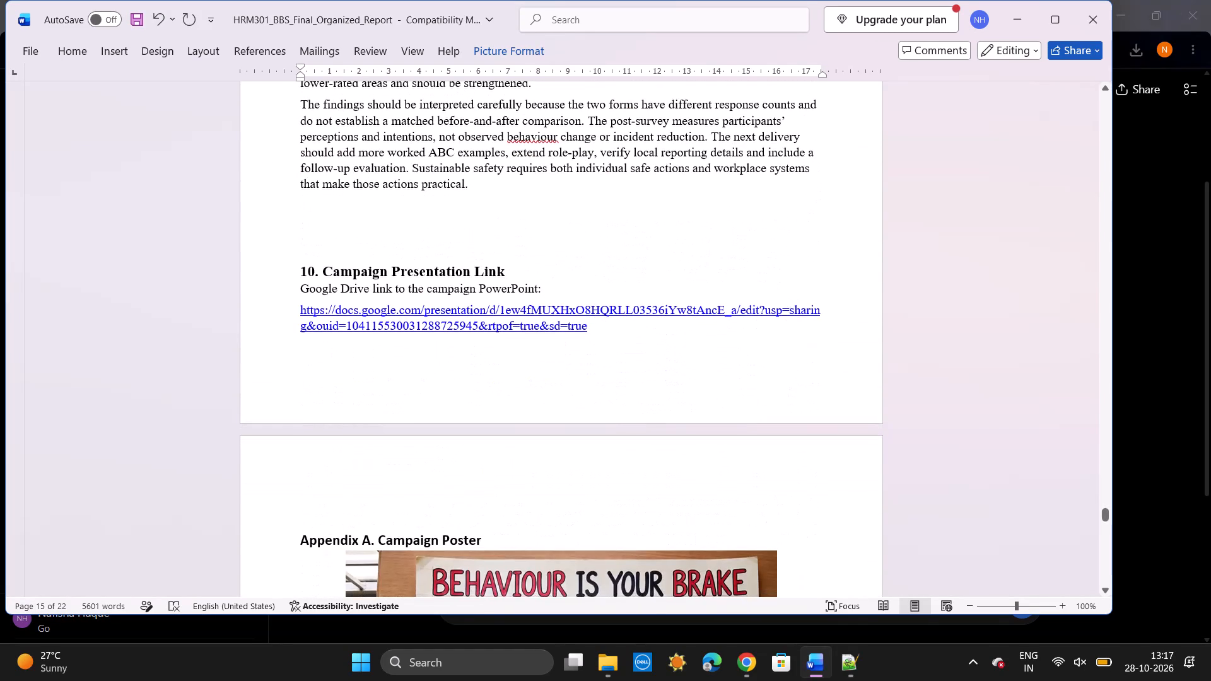
scroll(715, 388, down, 3)
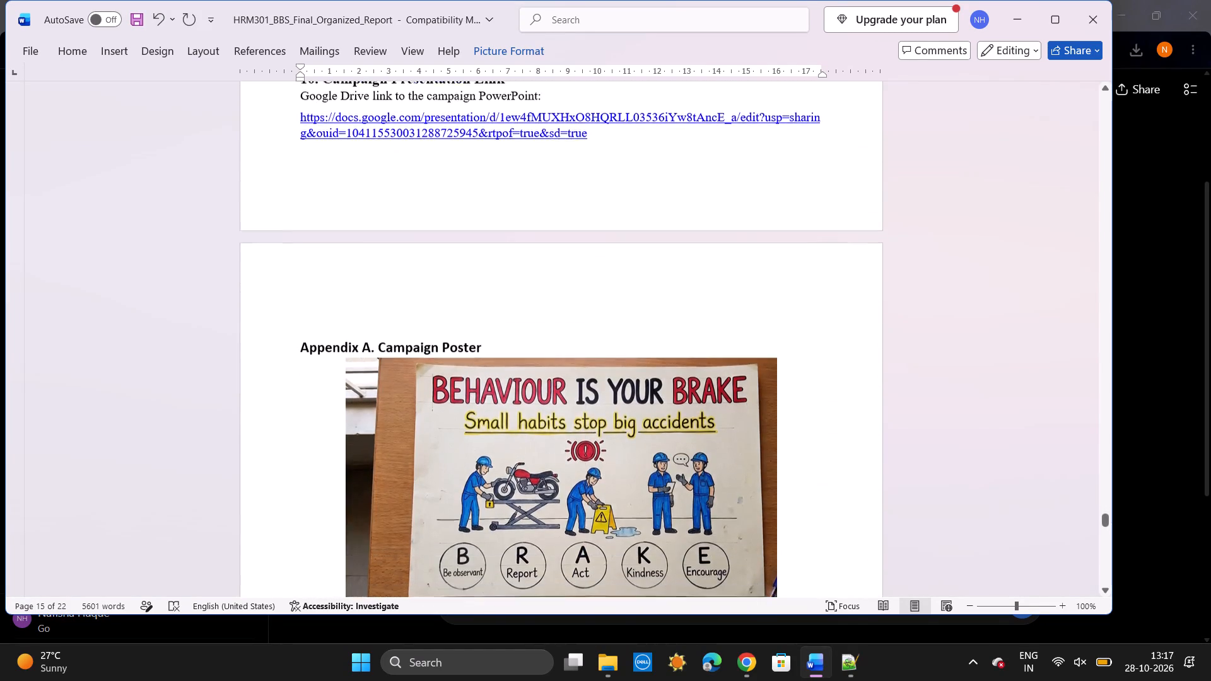
scroll(715, 388, down, 1)
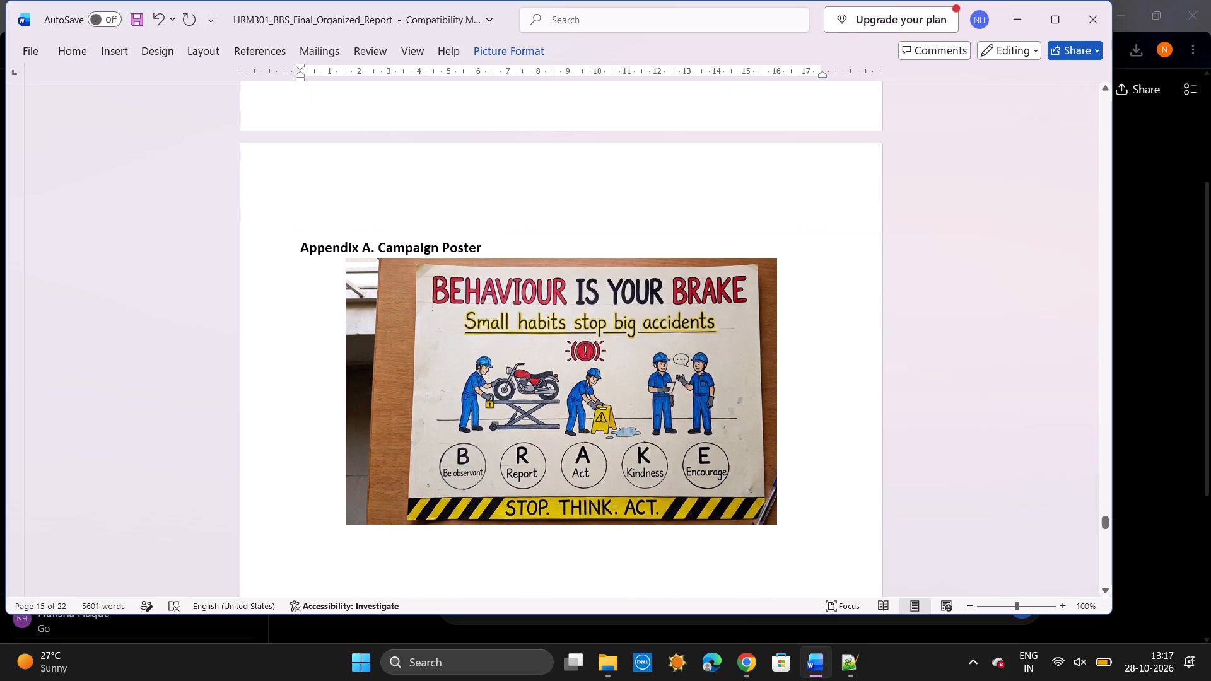
Replace the Appendix A campaign poster picture with the "Behaviour Is Your Brake" image file from New Volume (E:).
click(635, 404)
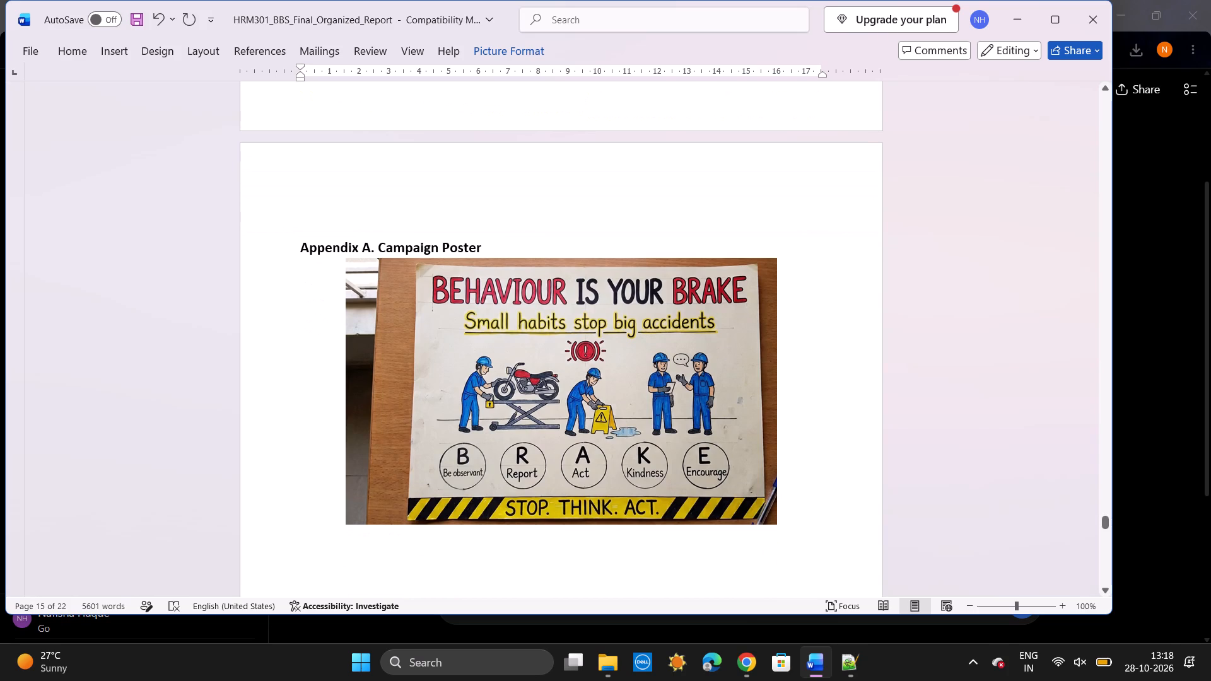
right_click(635, 404)
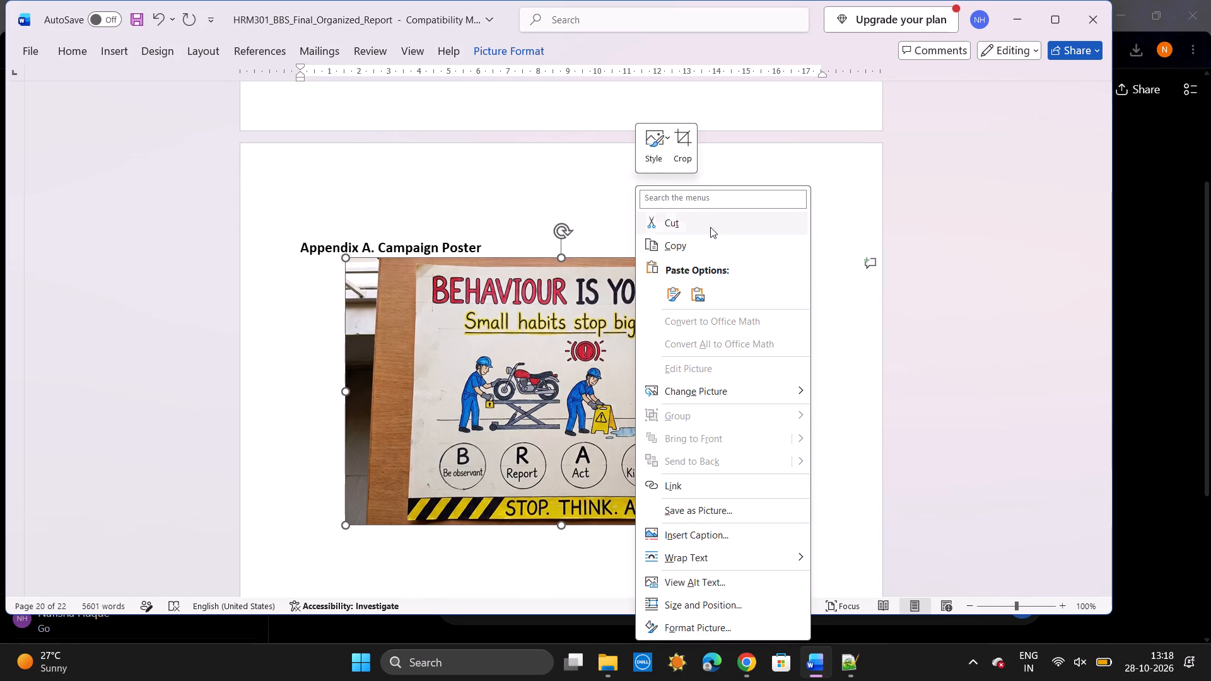
click(733, 389)
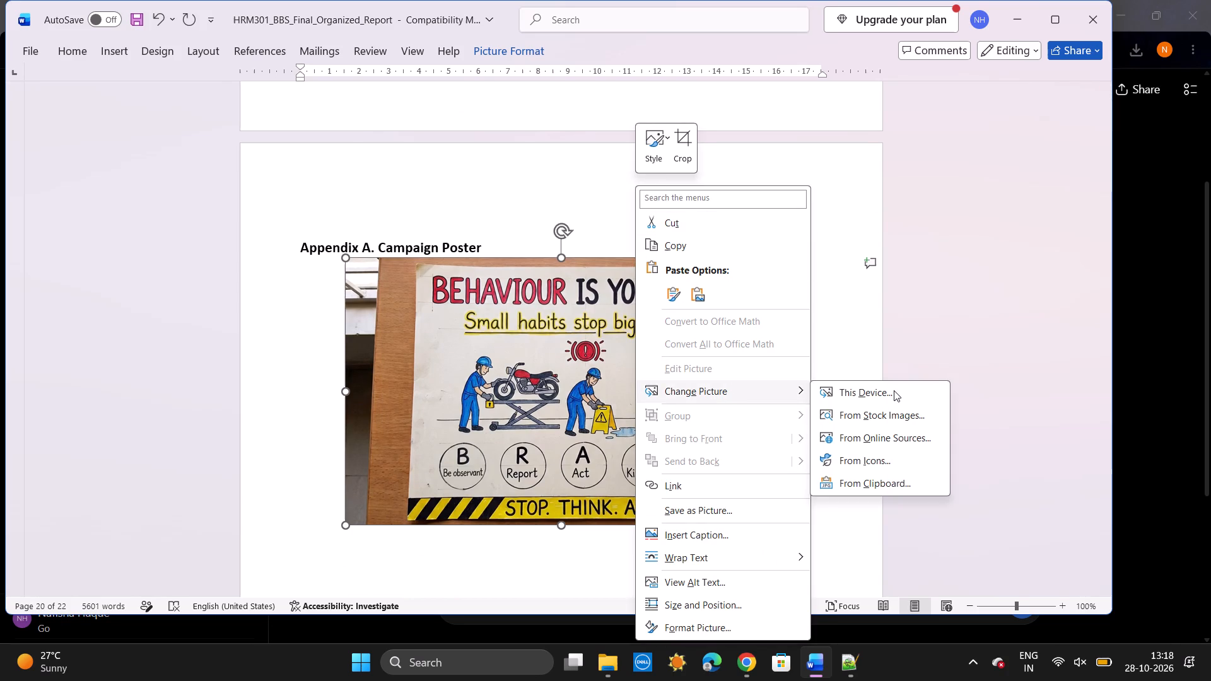
click(894, 390)
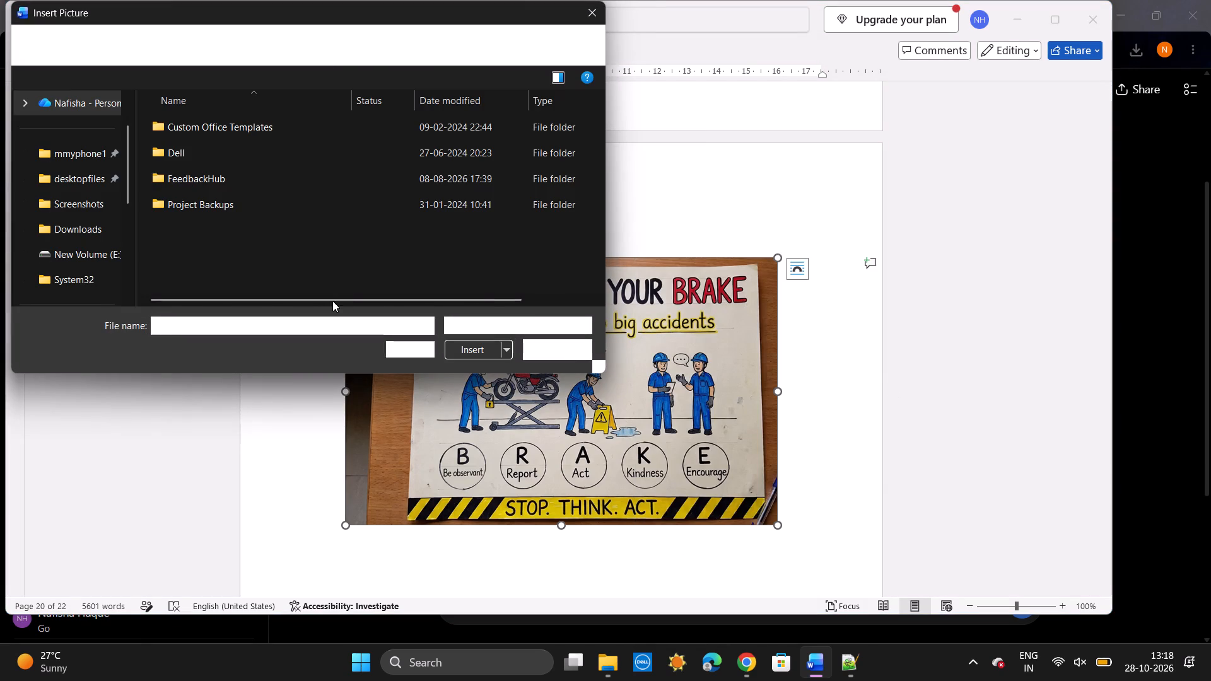
click(80, 250)
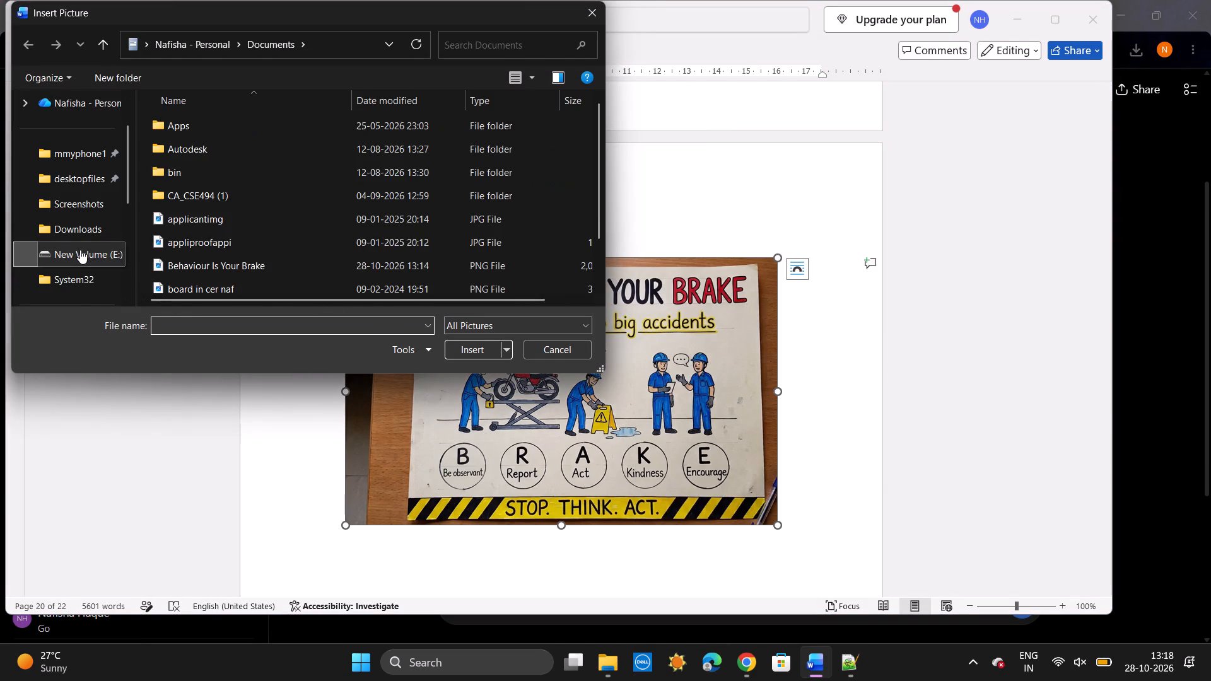
click(479, 47)
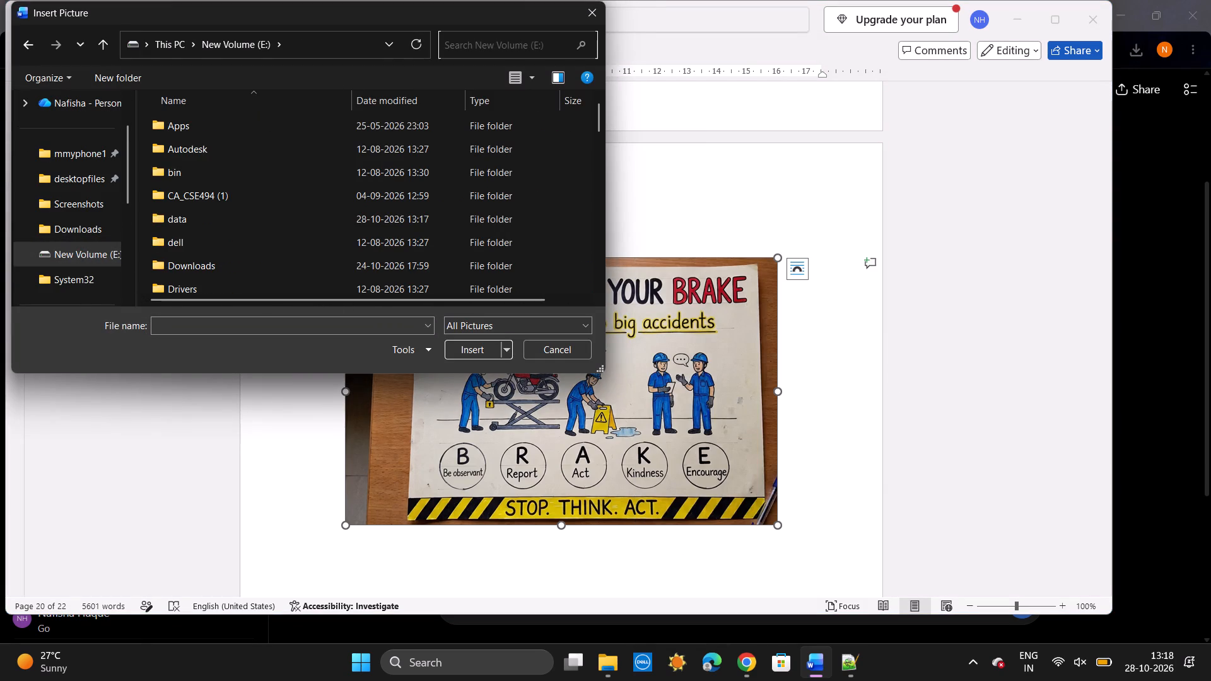
text(beh)
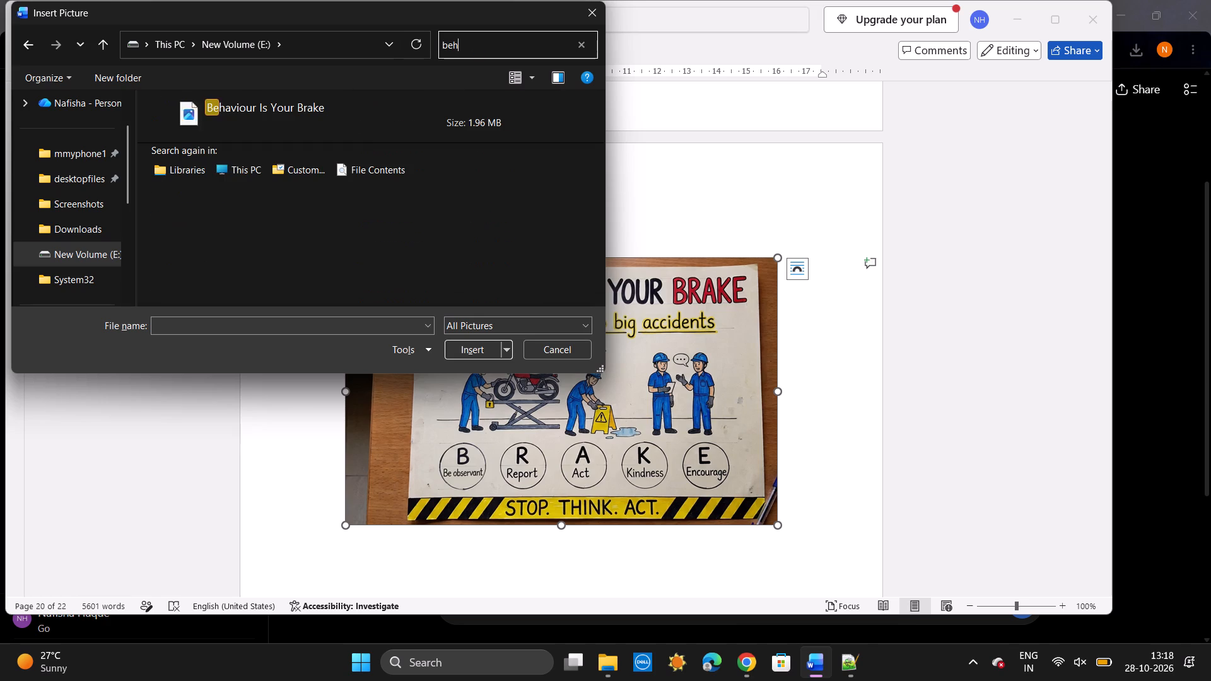
click(337, 127)
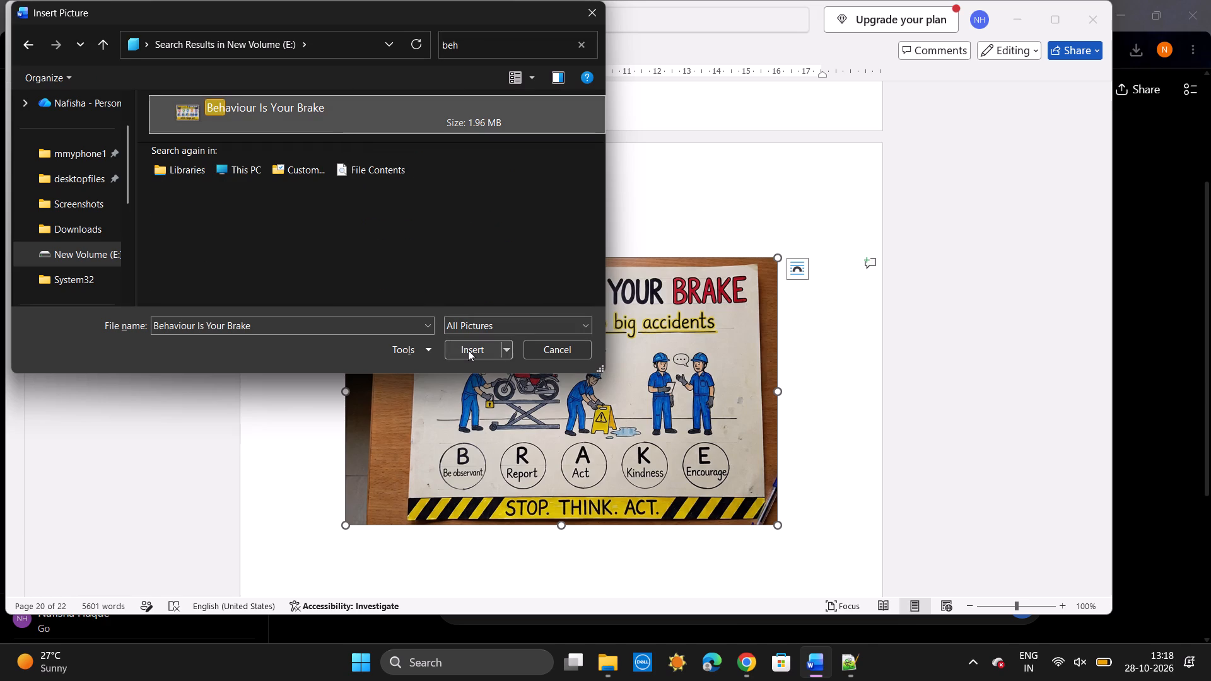
click(468, 350)
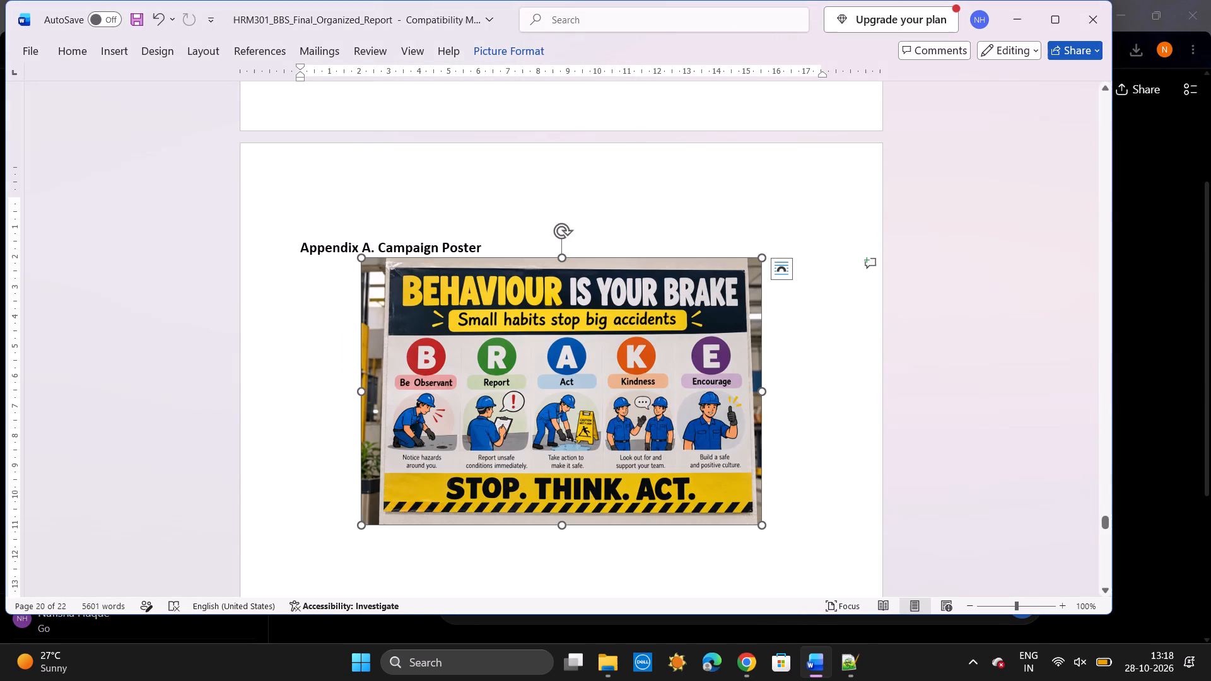
Stretch the new Appendix A poster picture slightly wider, keeping its height.
drag(766, 390, 812, 392)
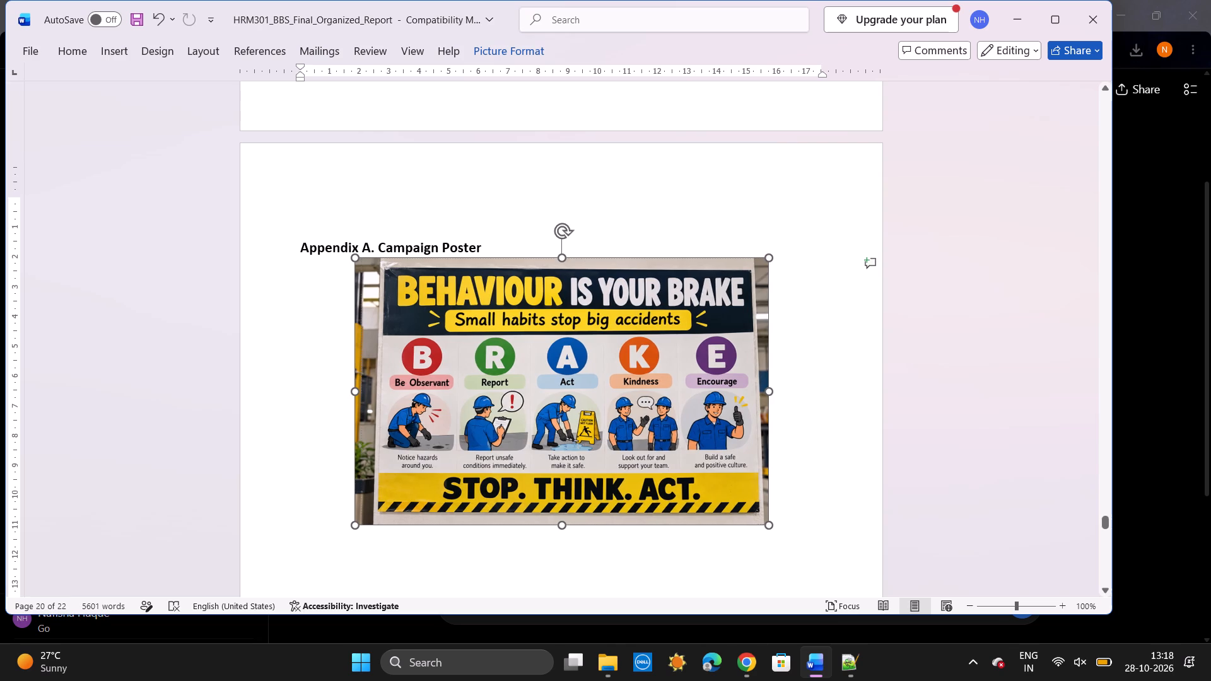
Push the "Industry Visit pictures:" heading onto the next page, above its photos, by adding blank lines before it.
scroll(700, 434, down, 4)
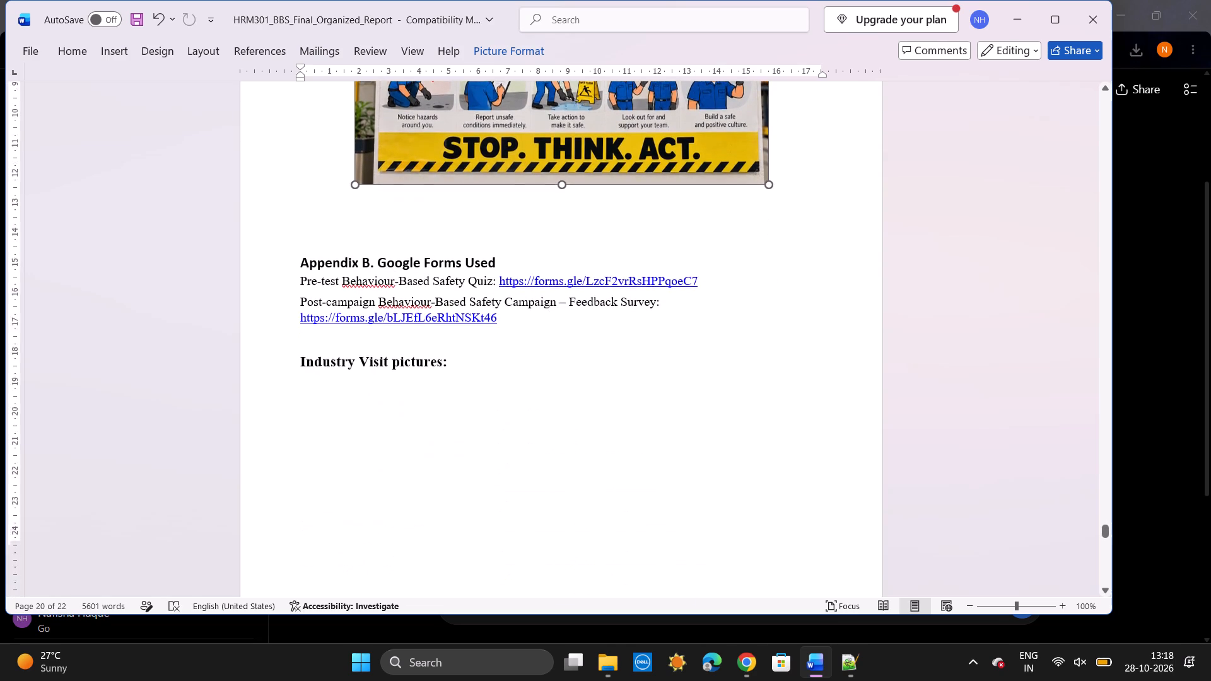
scroll(700, 434, down, 1)
scroll(700, 434, up, 3)
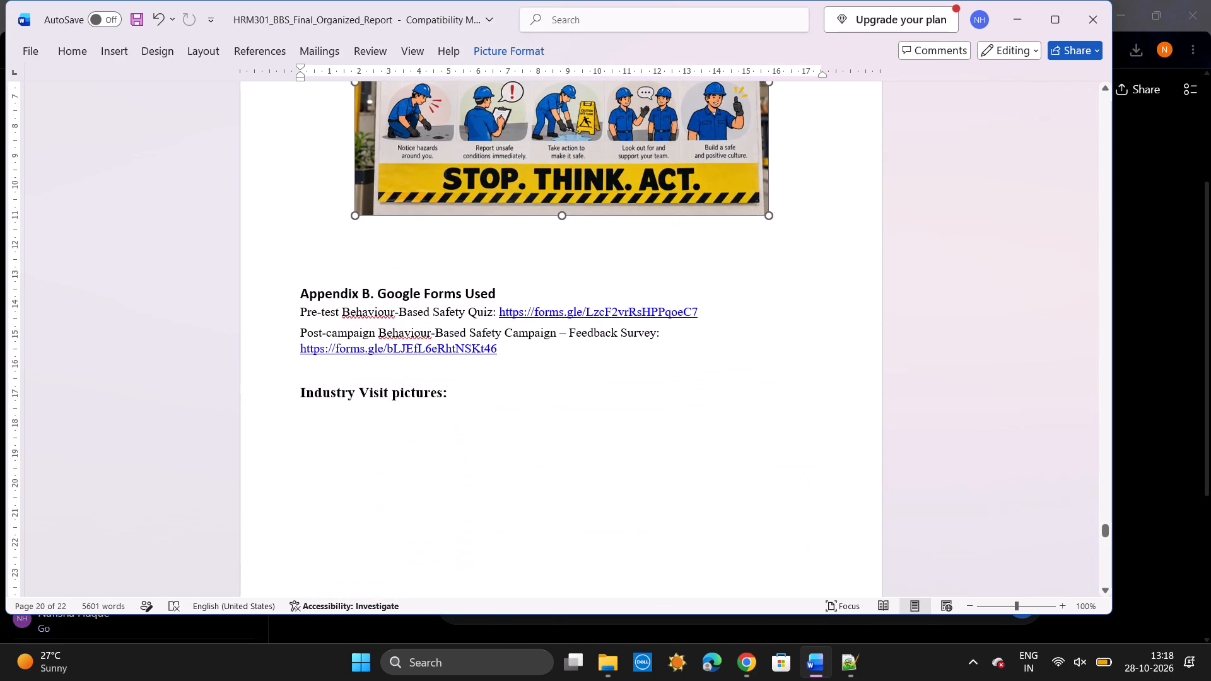
scroll(700, 434, down, 3)
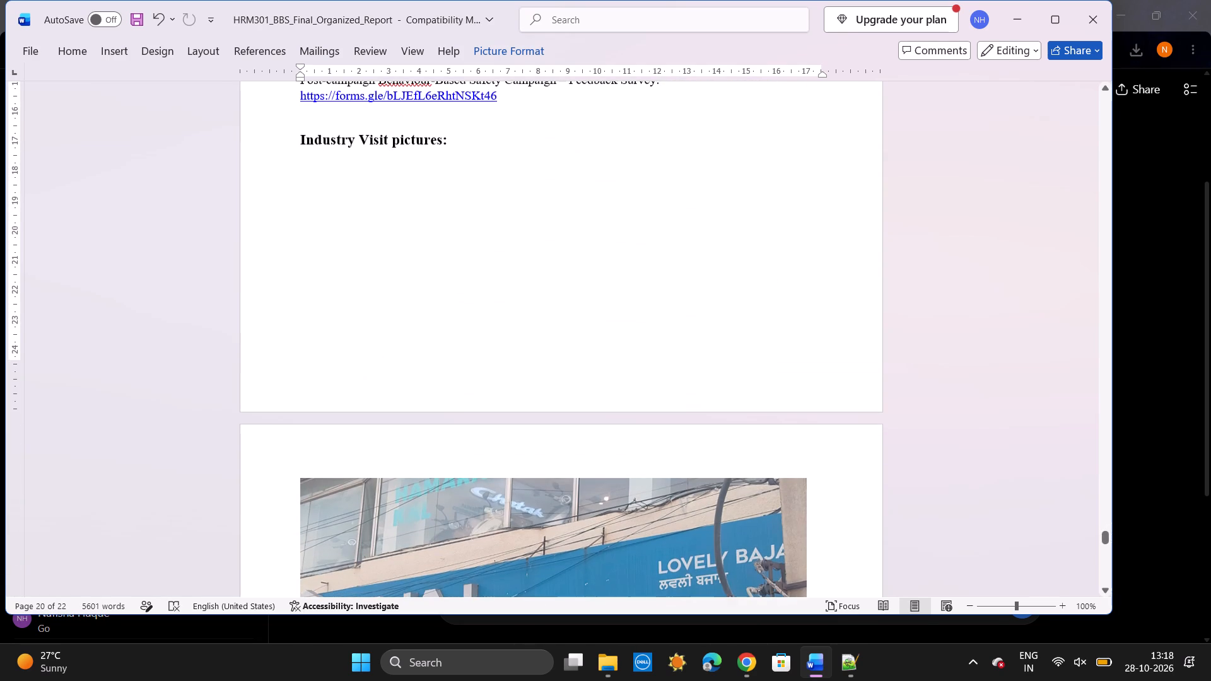
click(298, 148)
key(Return)
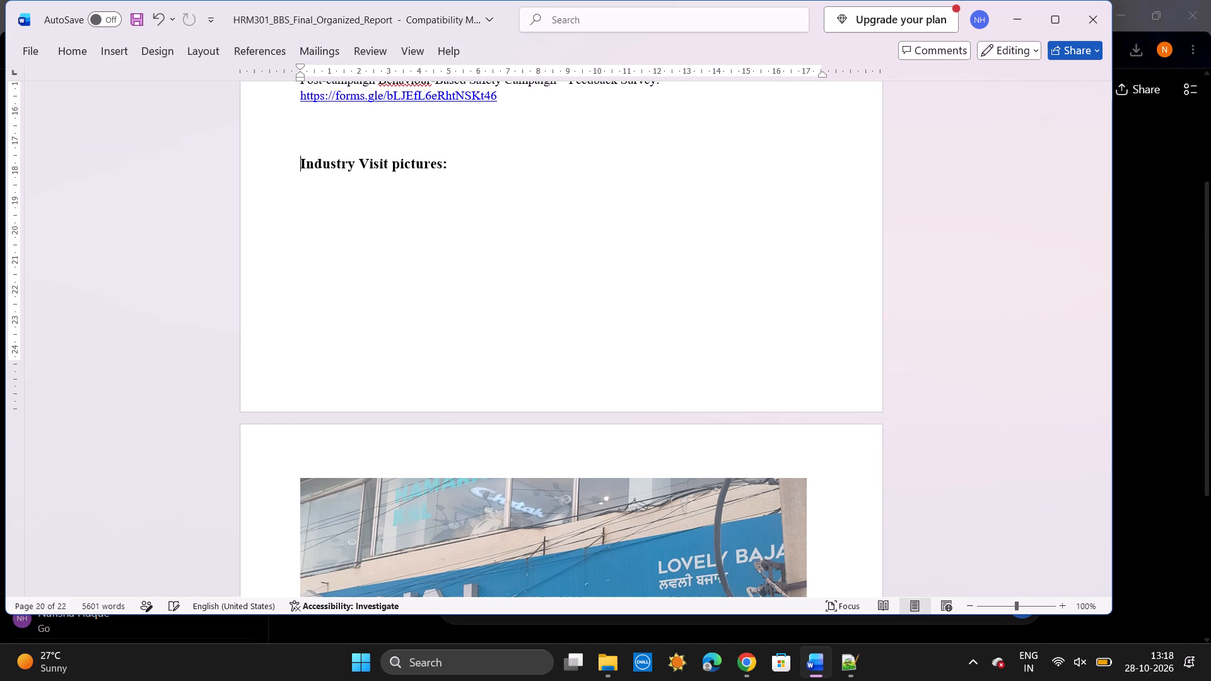
key(Return)
key(Return)
key(Return)
key(Return)
key(Return)
key(Return)
key(Return)
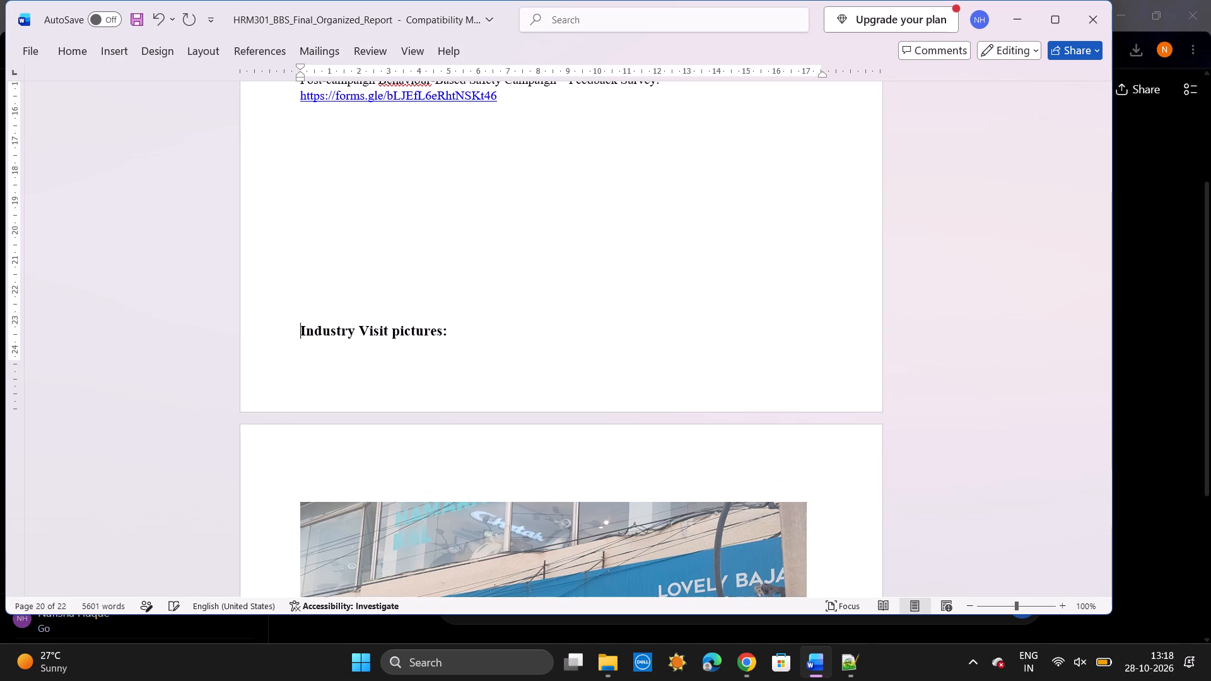
key(Return)
Review the industry visit photo pages through to the end of the report, and go back up to section 8.
scroll(431, 191, down, 6)
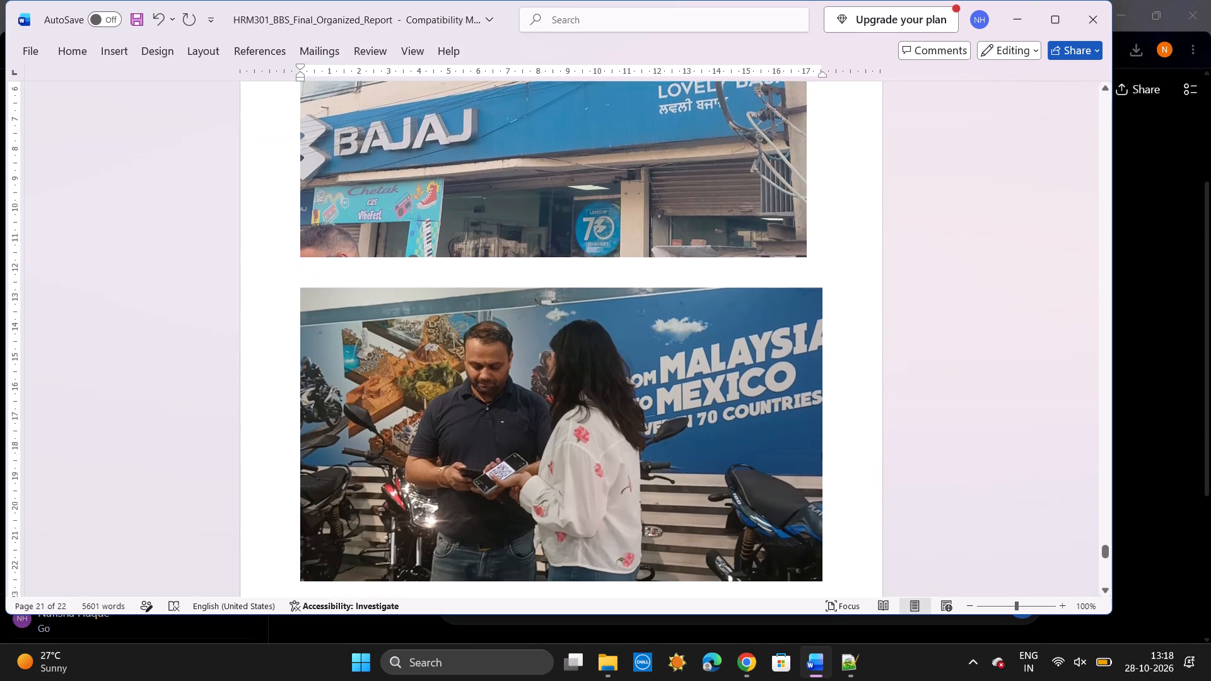
scroll(431, 191, down, 3)
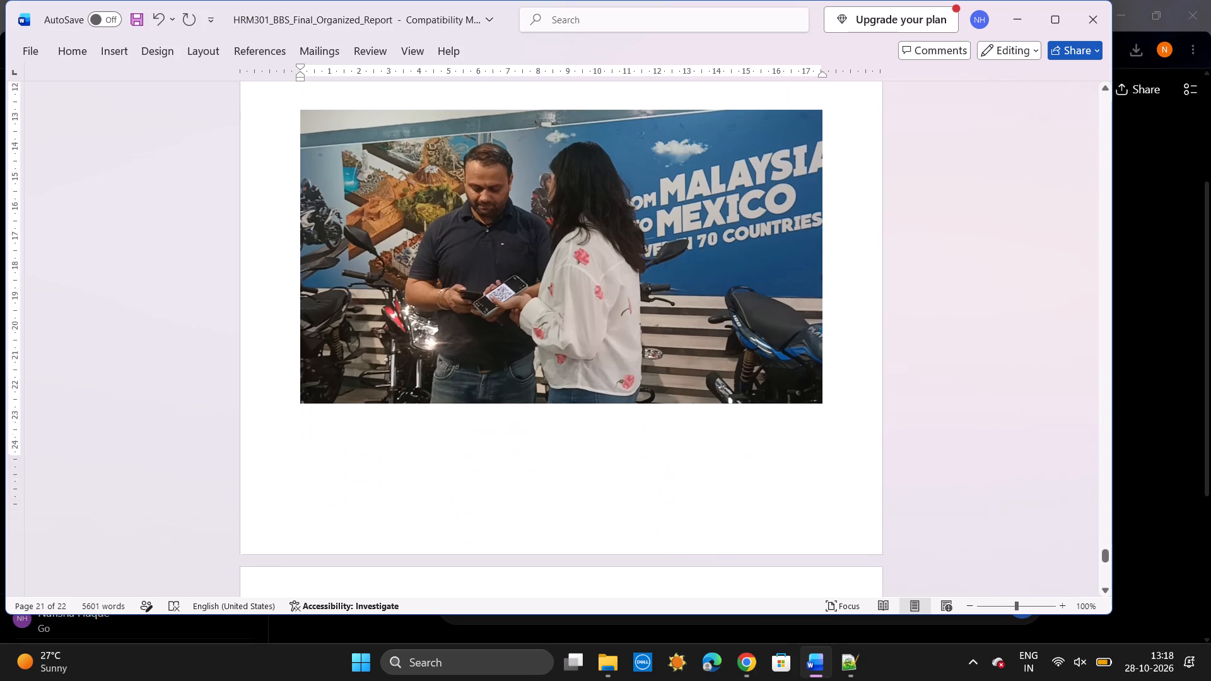
scroll(431, 191, down, 4)
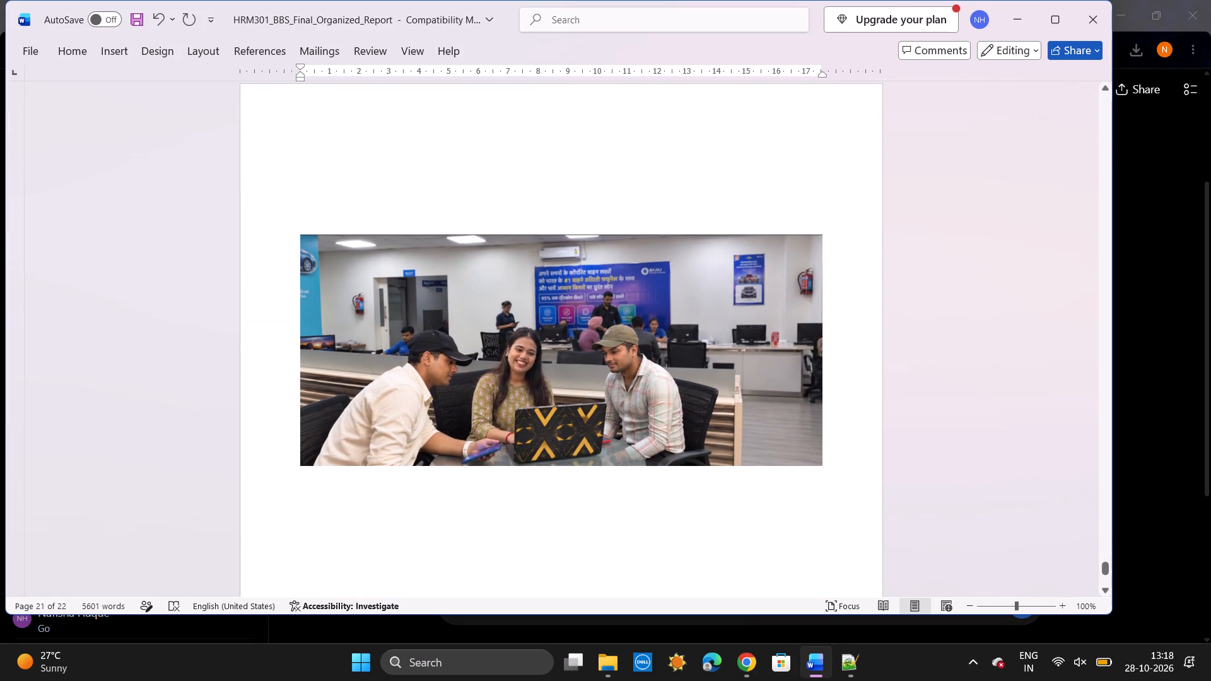
scroll(431, 191, down, 7)
scroll(431, 191, up, 2)
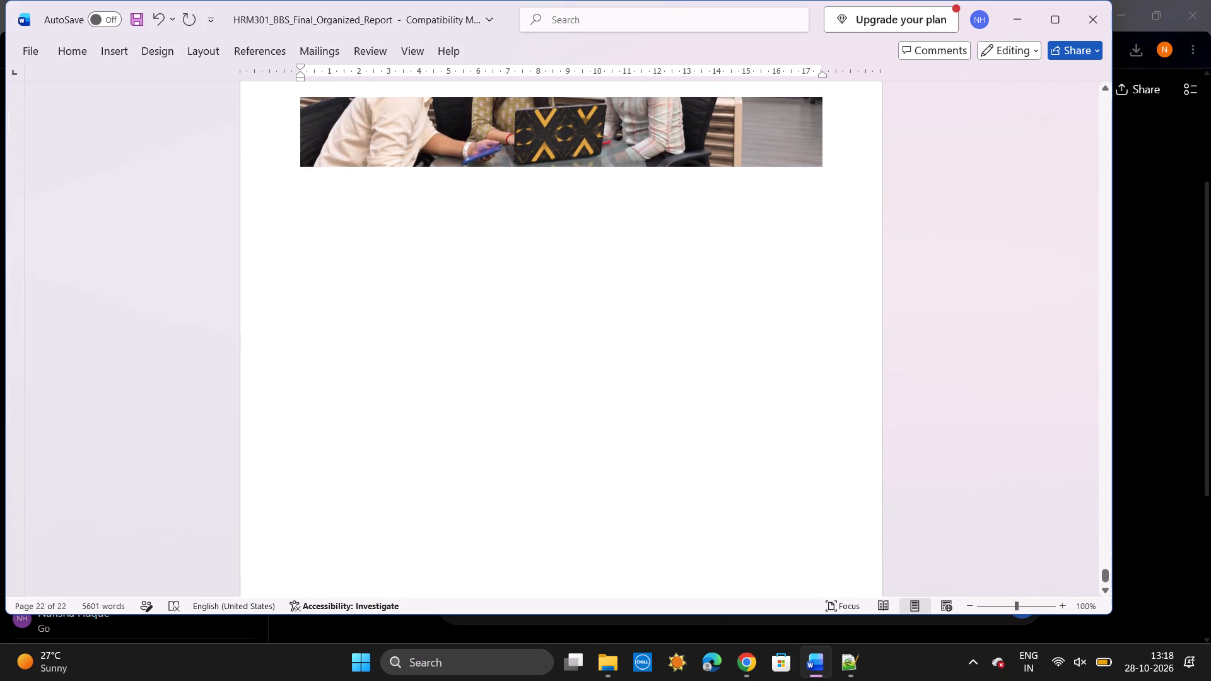
scroll(431, 191, up, 5)
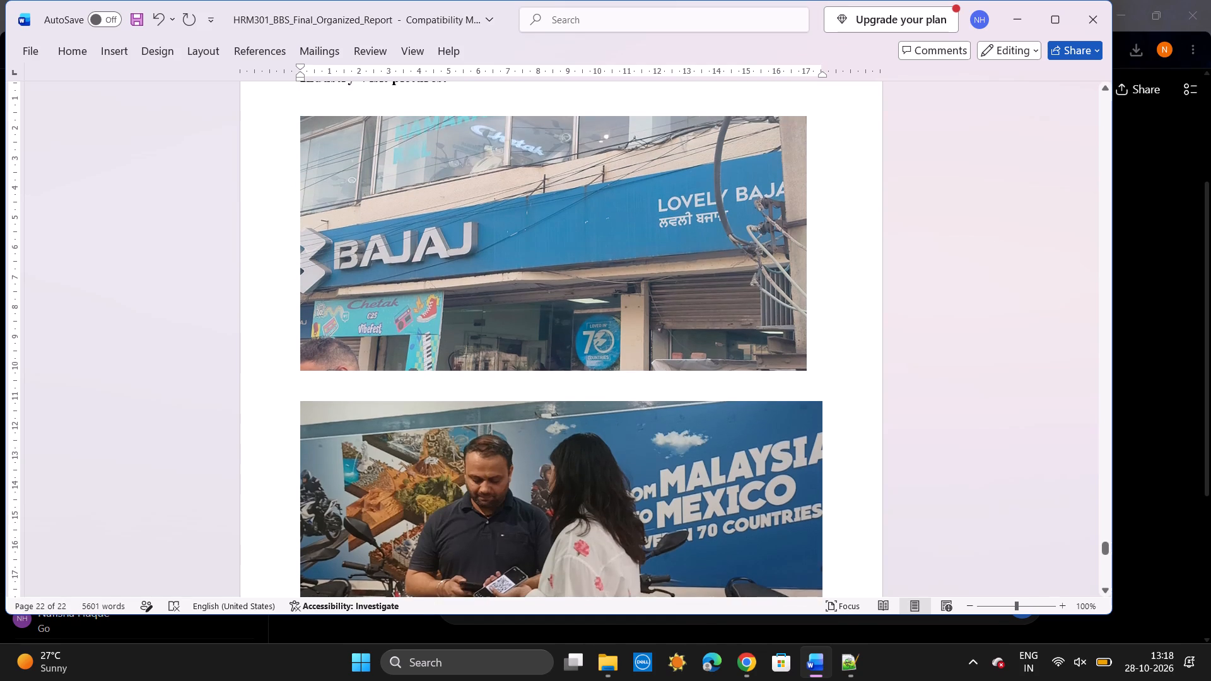
scroll(431, 191, up, 1)
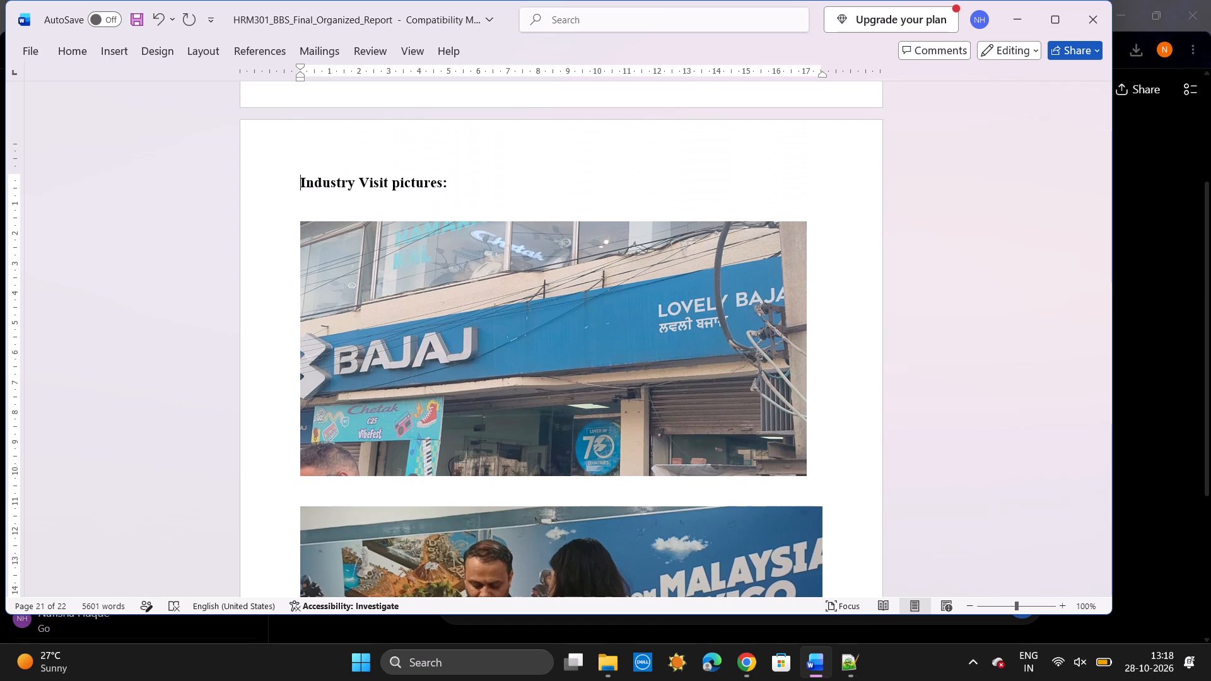
scroll(581, 206, up, 16)
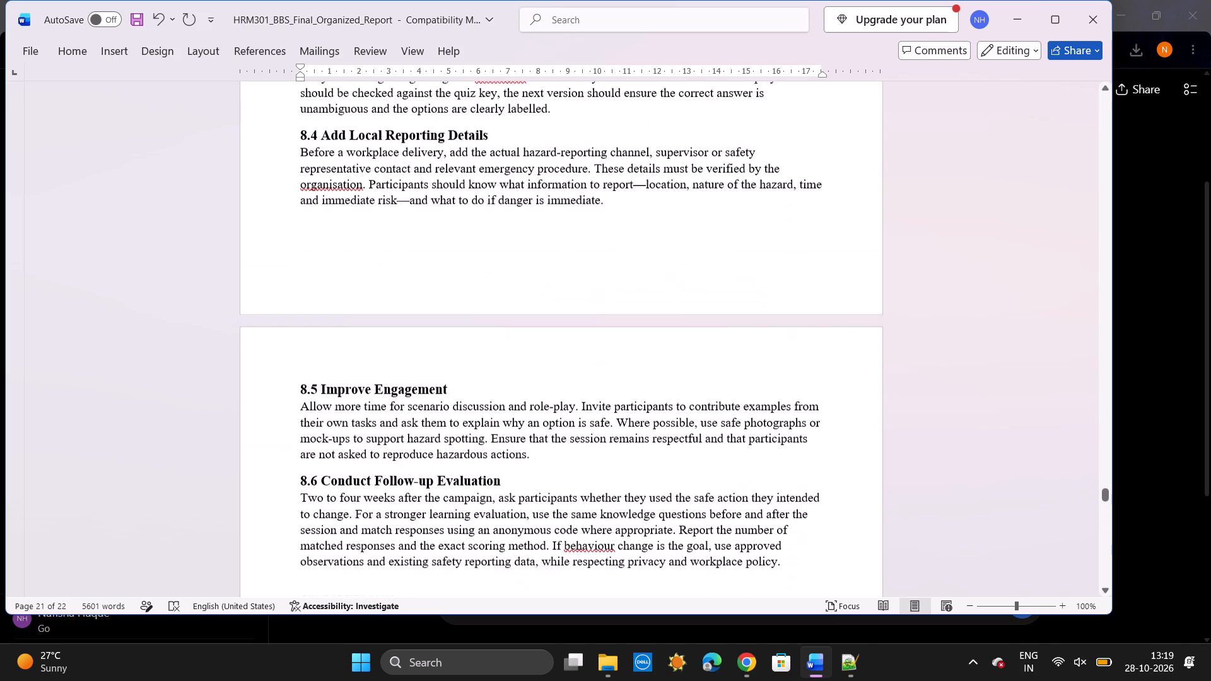
Switch to ChatGPT in Chrome, download the generated "Google Forms Safety Quiz Responses" image and show it in its folder.
click(746, 666)
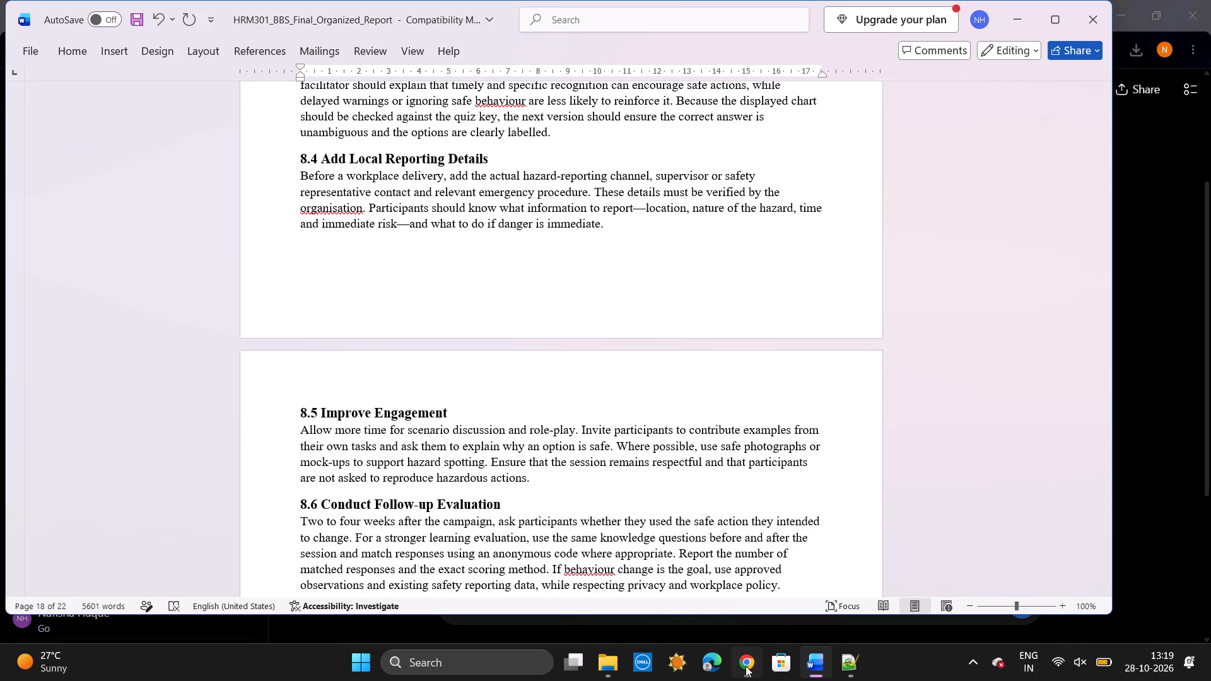
scroll(728, 501, down, 3)
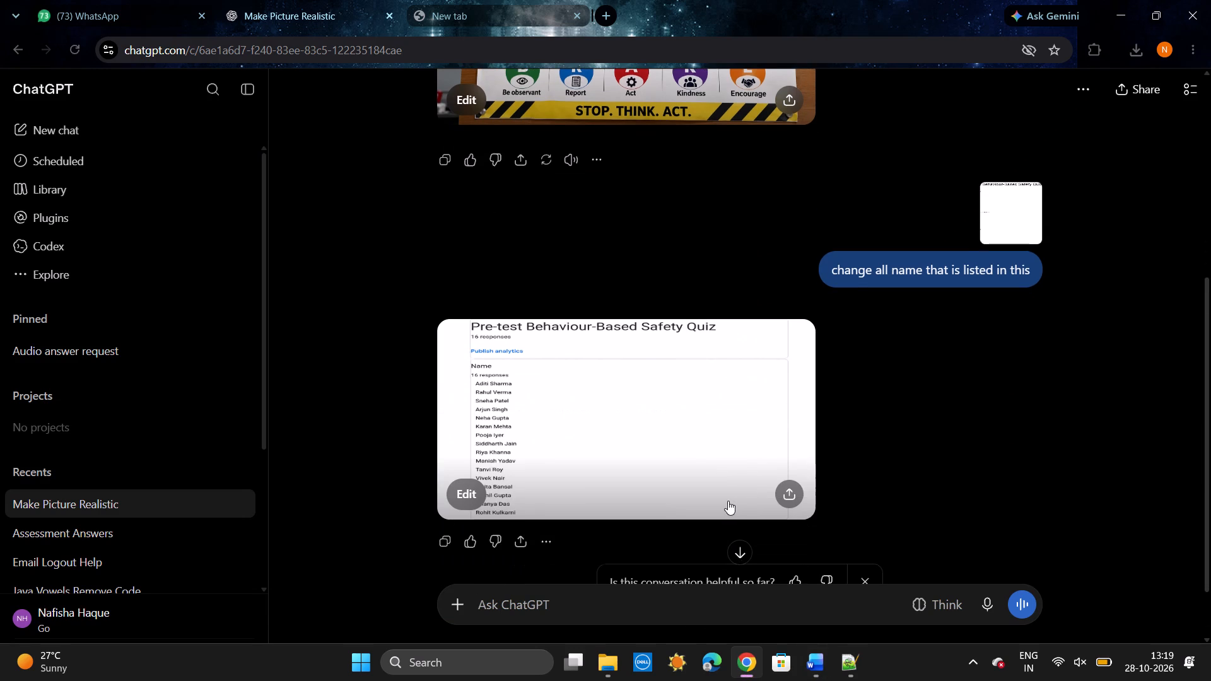
scroll(728, 501, down, 1)
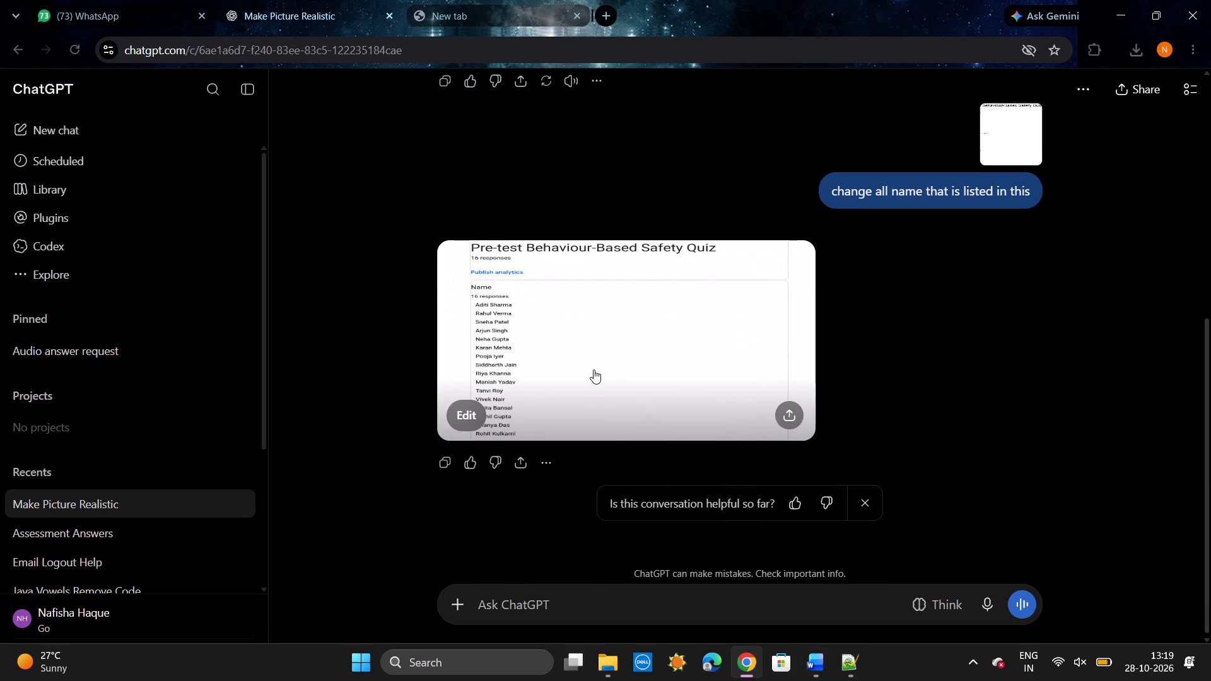
click(787, 416)
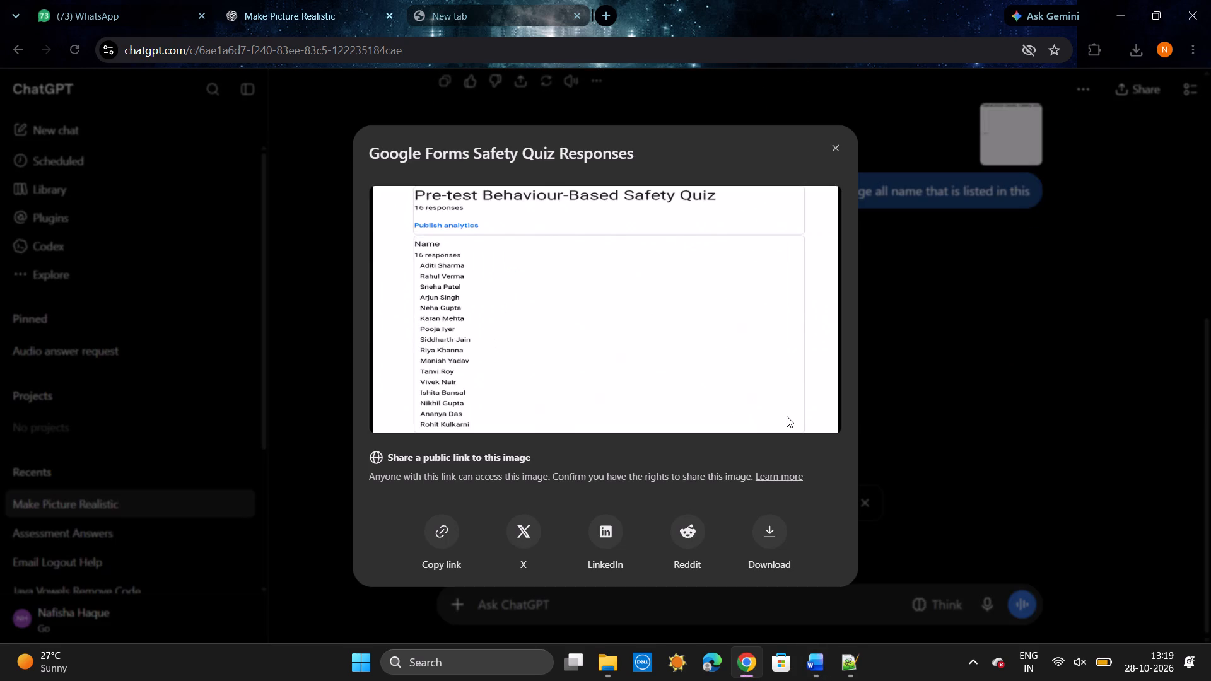
click(764, 537)
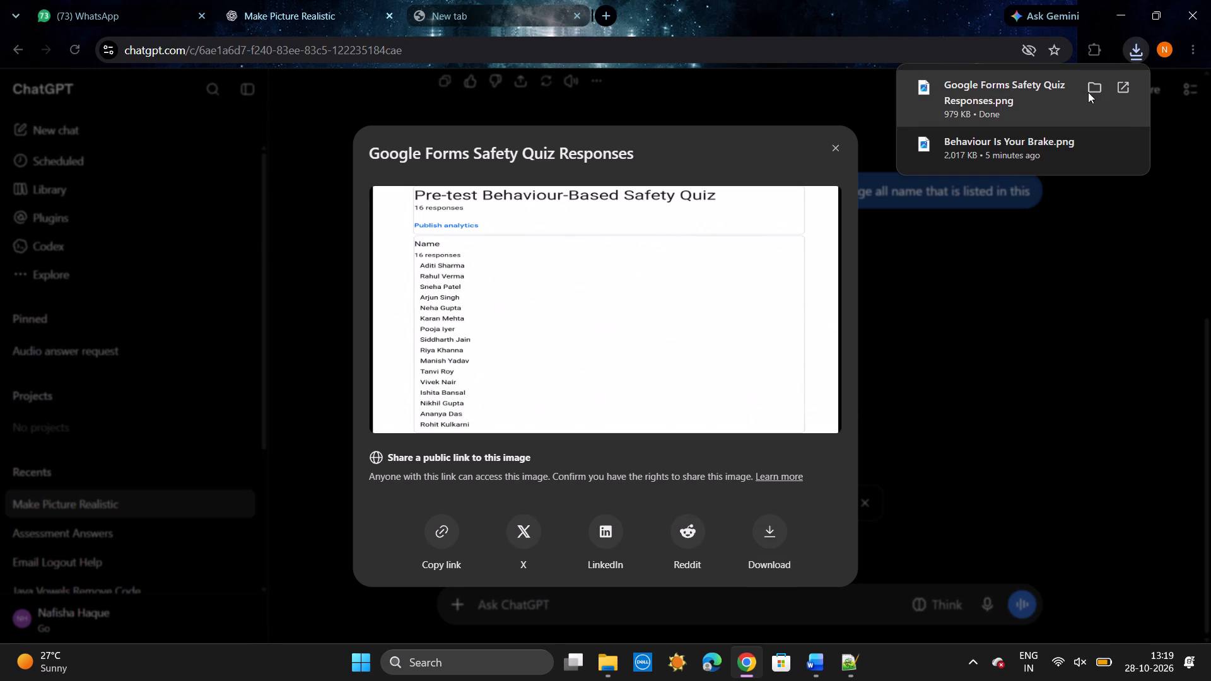
click(1091, 93)
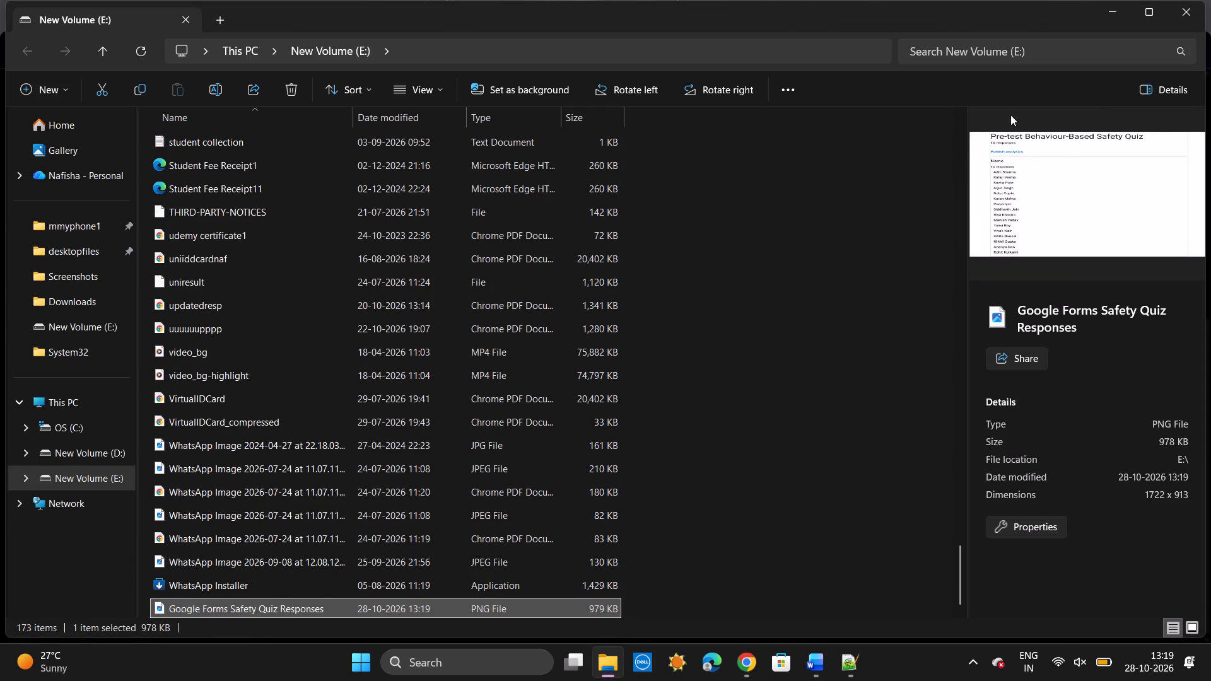
Back in the Word report, replace the pre-test responses showcase picture with "Google Forms Safety Quiz Responses" from New Volume (E:).
click(821, 658)
scroll(442, 243, up, 12)
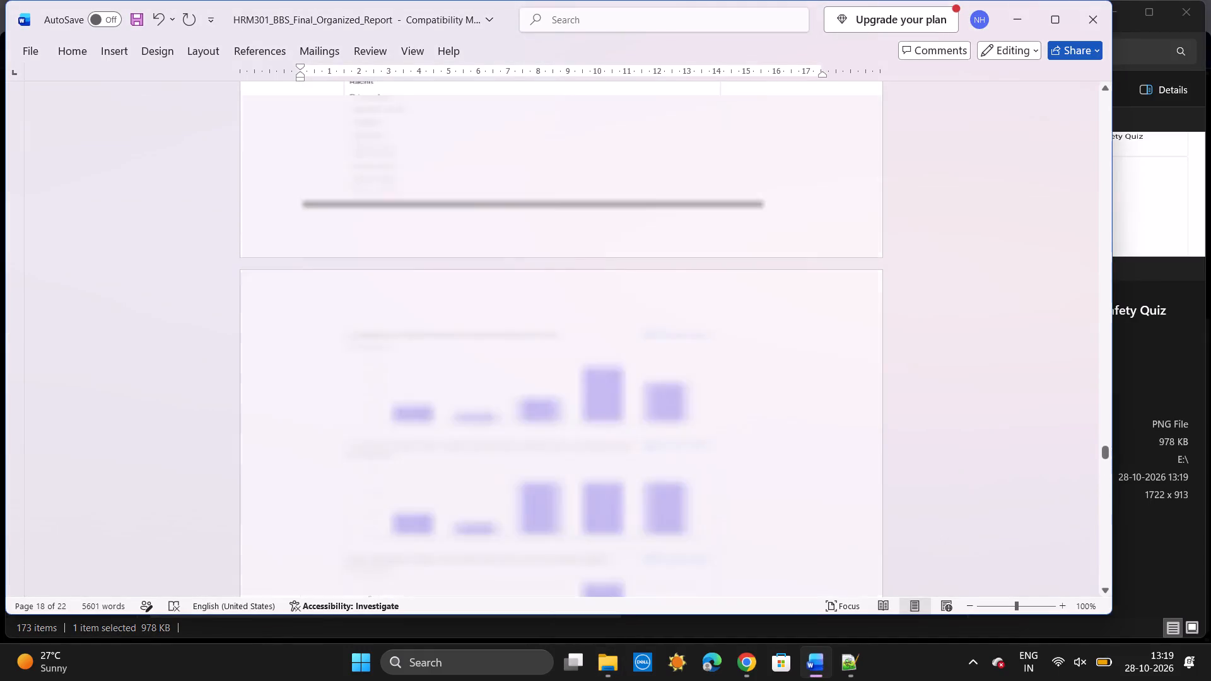
scroll(442, 243, up, 20)
scroll(442, 243, up, 8)
scroll(442, 243, down, 6)
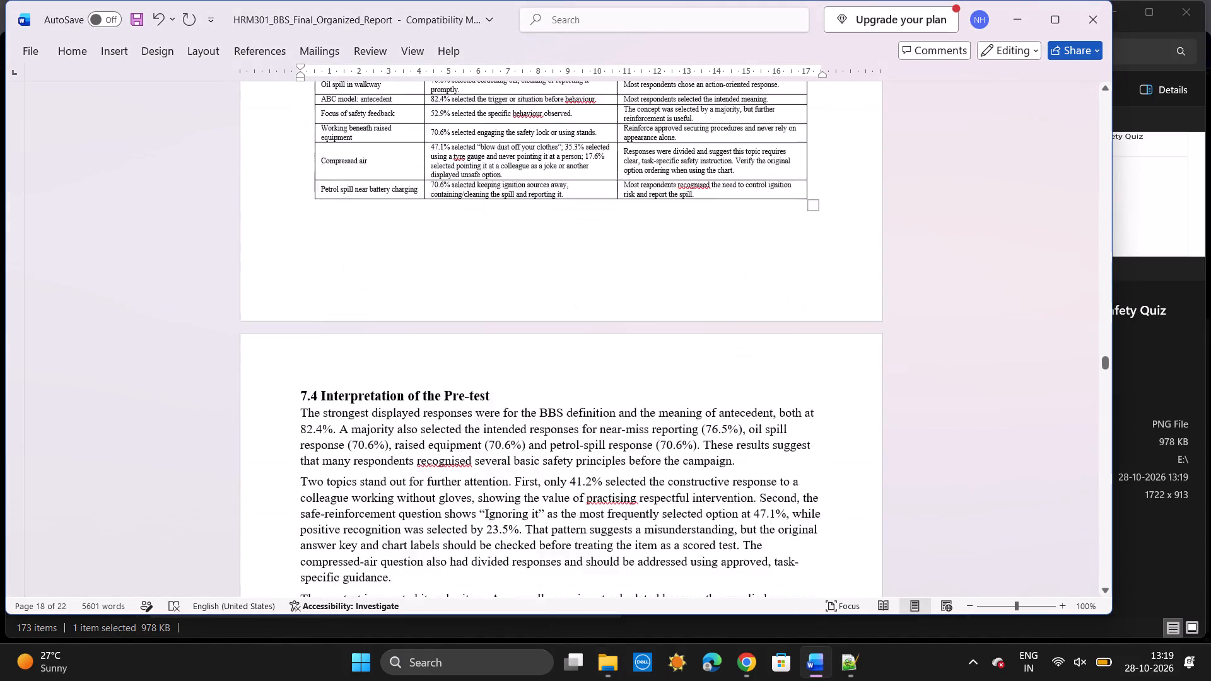
scroll(442, 243, down, 2)
click(446, 397)
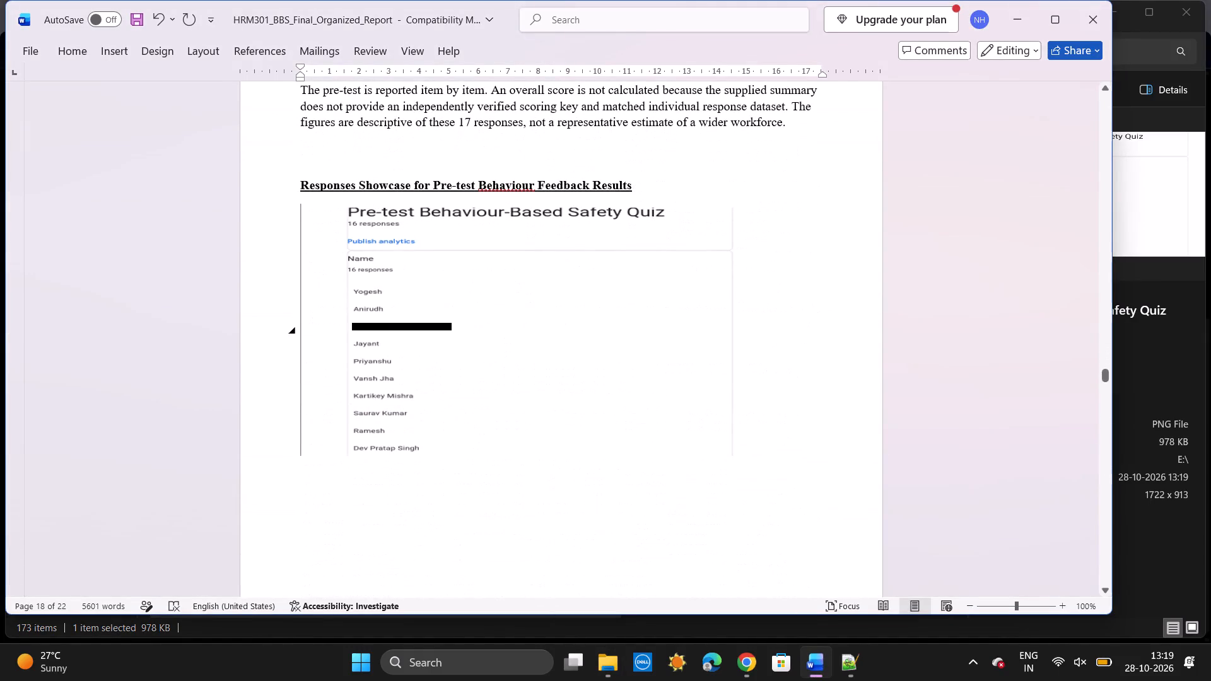
right_click(446, 397)
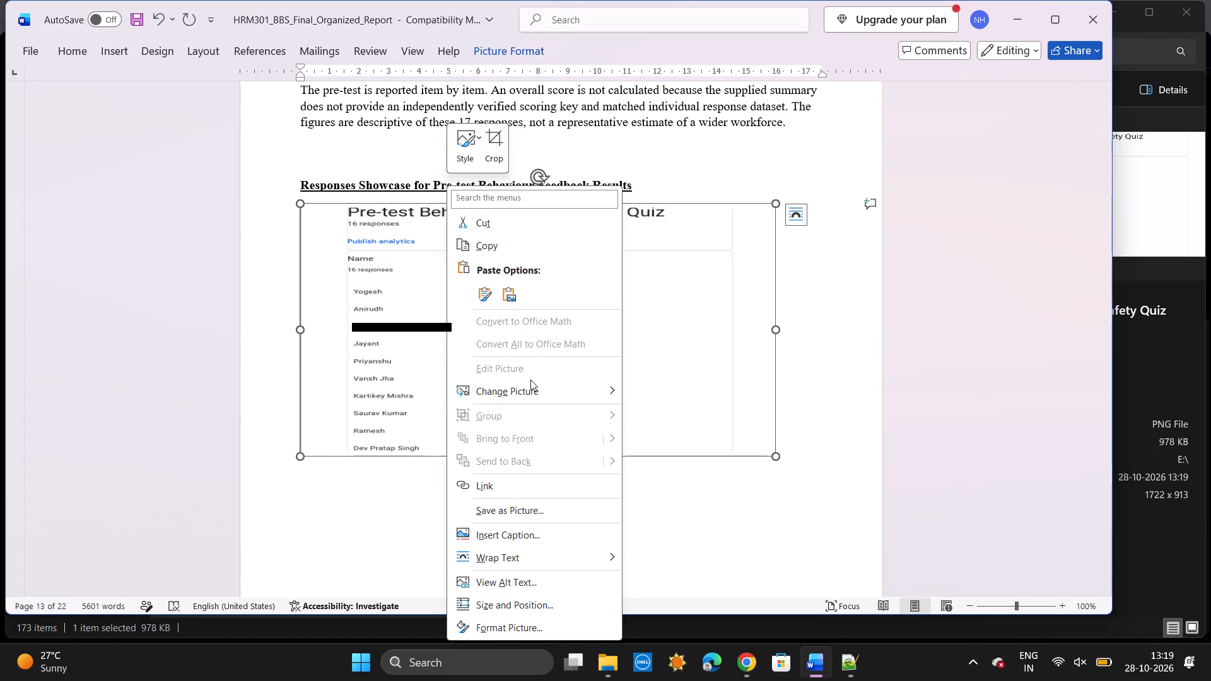
click(576, 393)
click(700, 400)
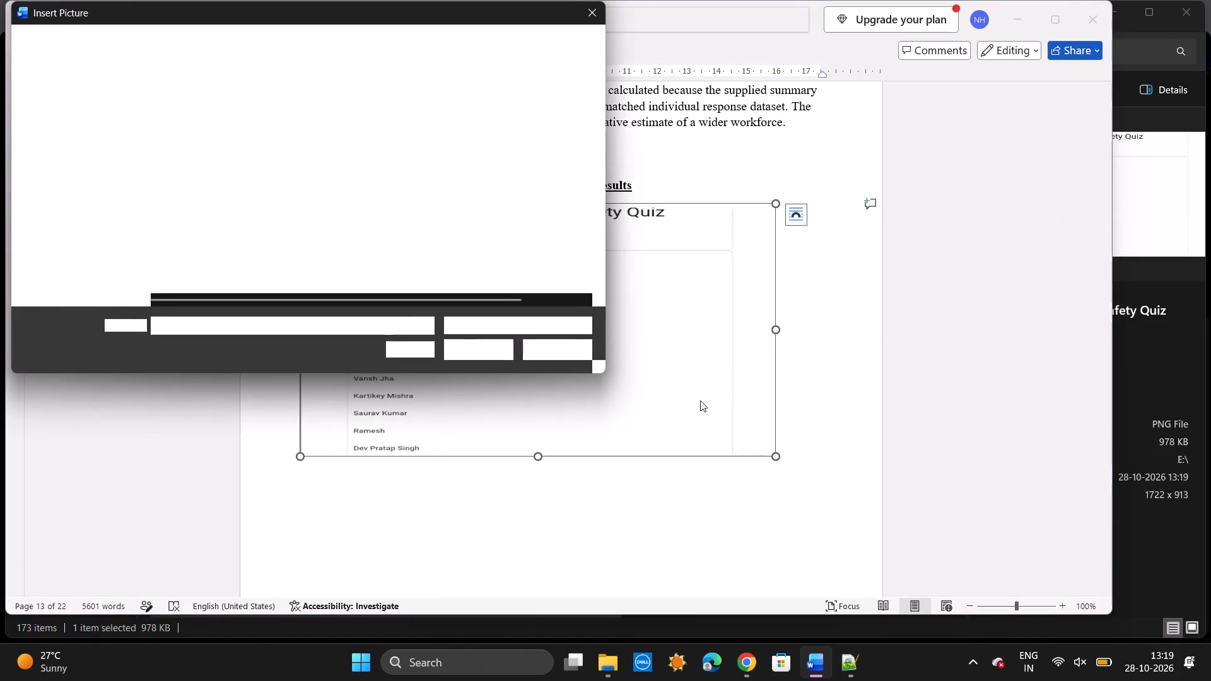
click(98, 247)
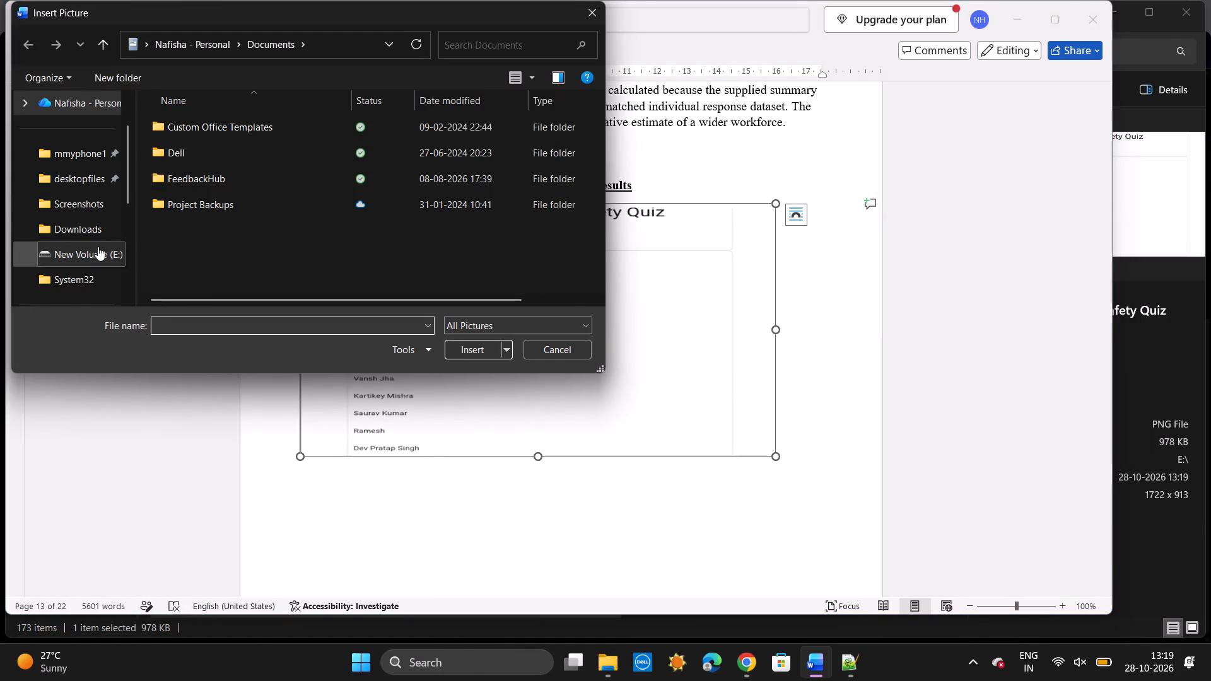
click(487, 46)
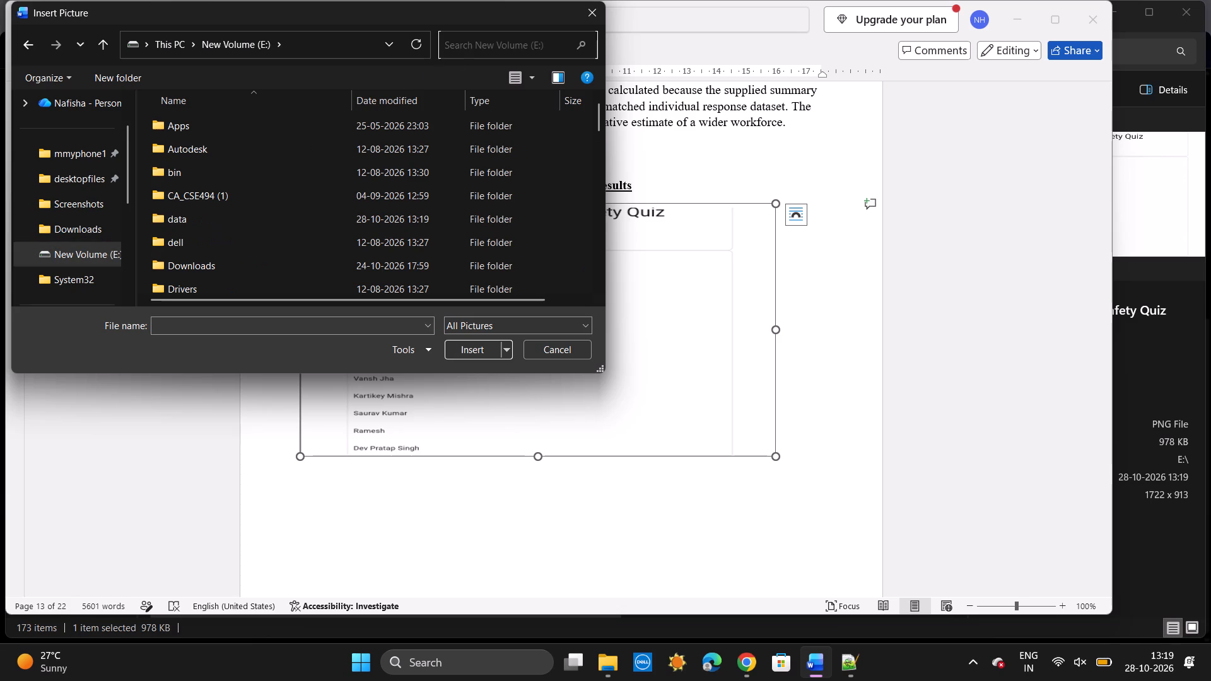
text(gg)
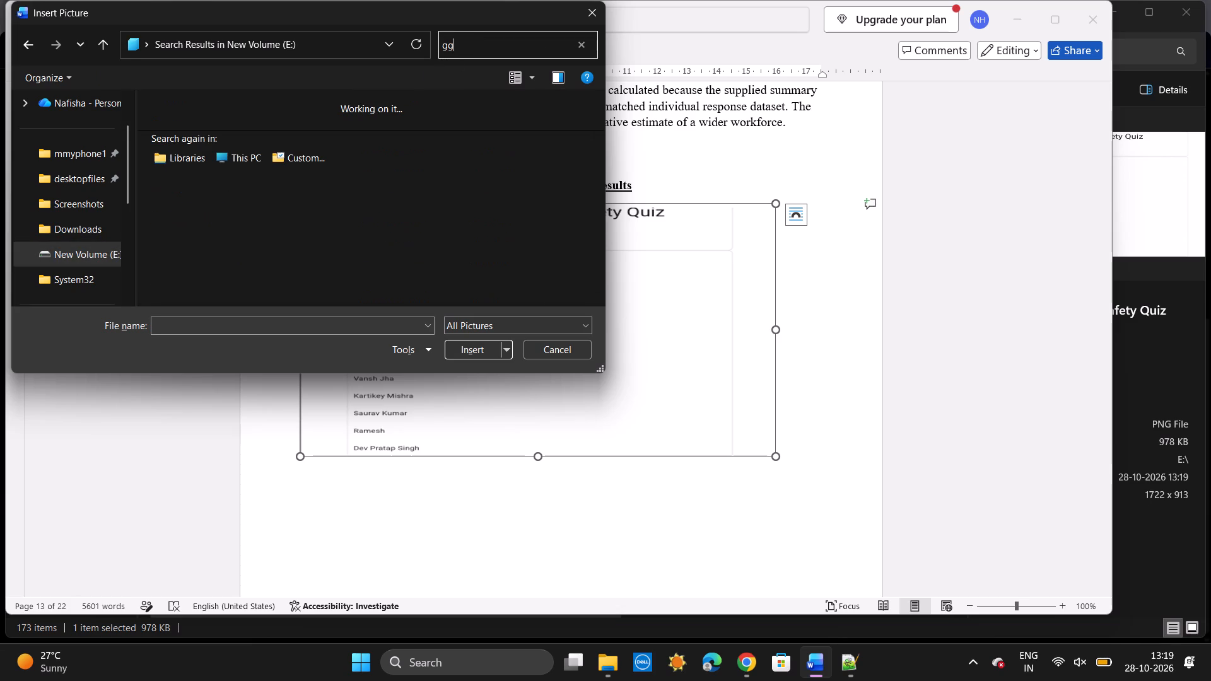
key(BackSpace)
text(oogl)
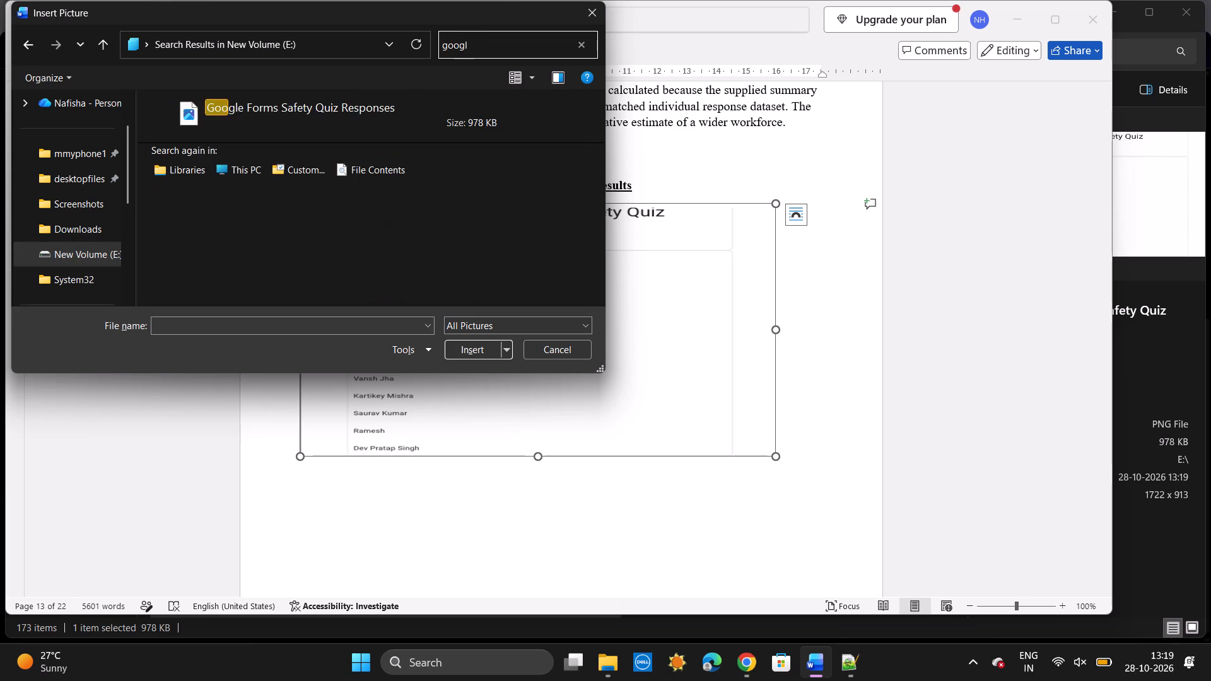
click(377, 109)
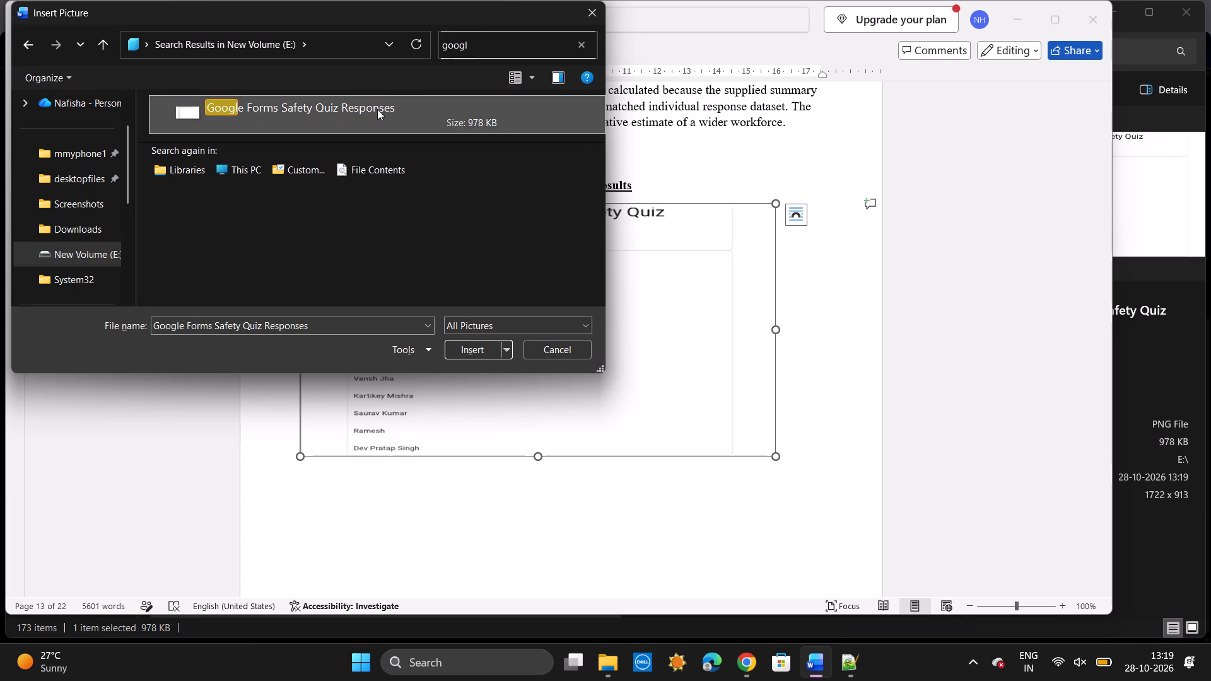
Insert the chosen quiz responses picture in the pre-test showcase and stretch it to about 16.5 cm wide and 10 cm tall.
click(483, 358)
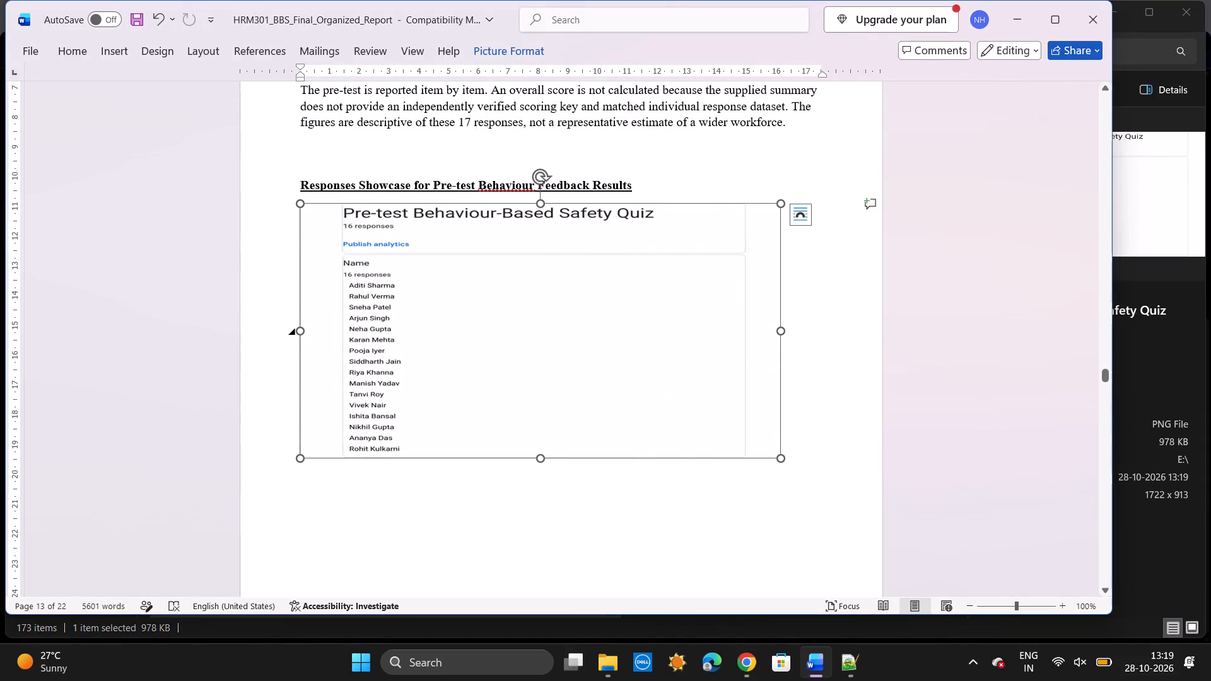
drag(540, 462, 541, 484)
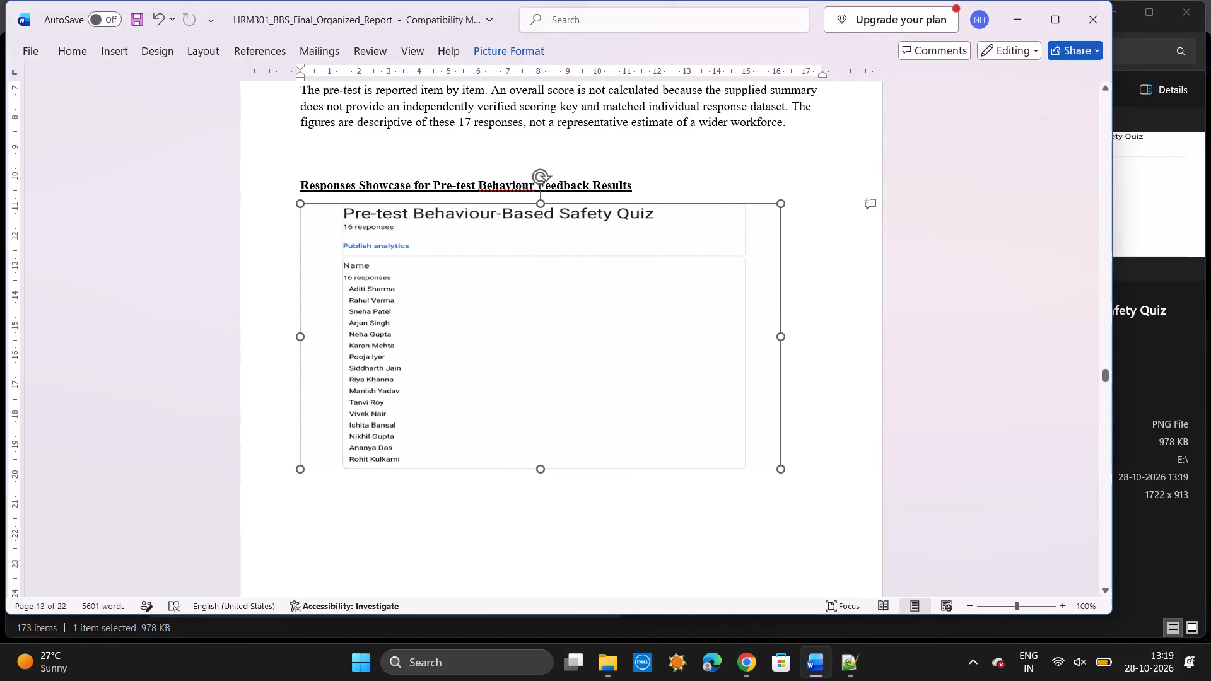
drag(541, 484, 542, 506)
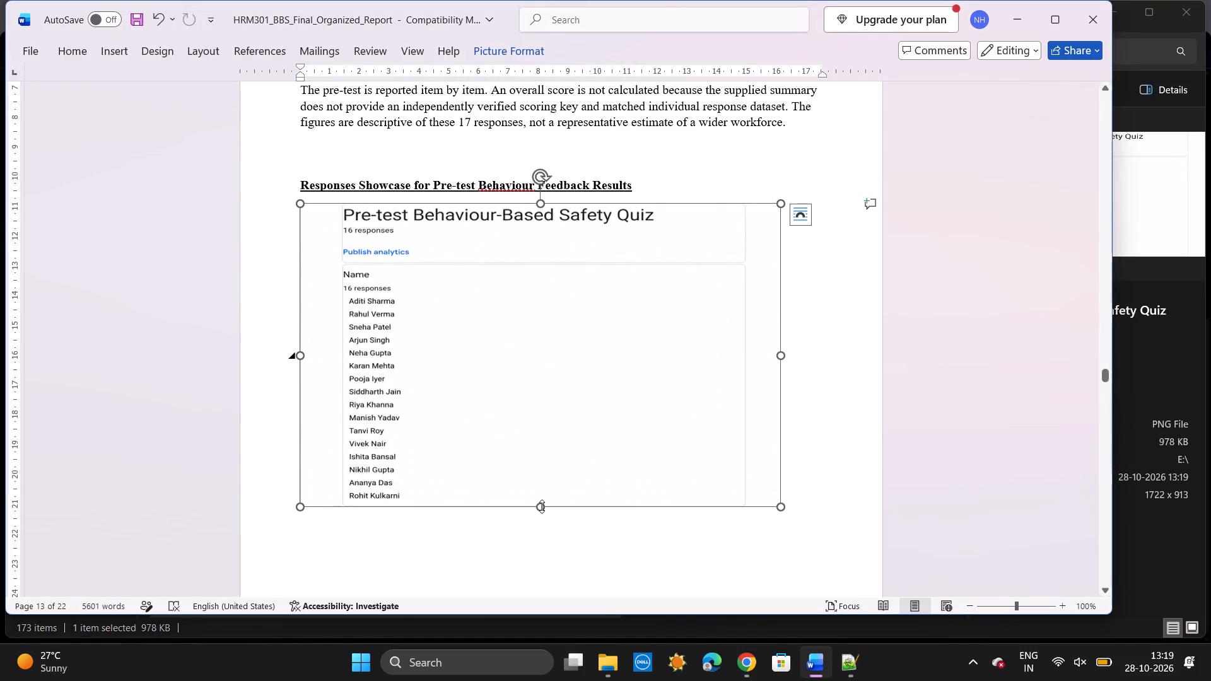
drag(780, 358, 801, 358)
click(727, 395)
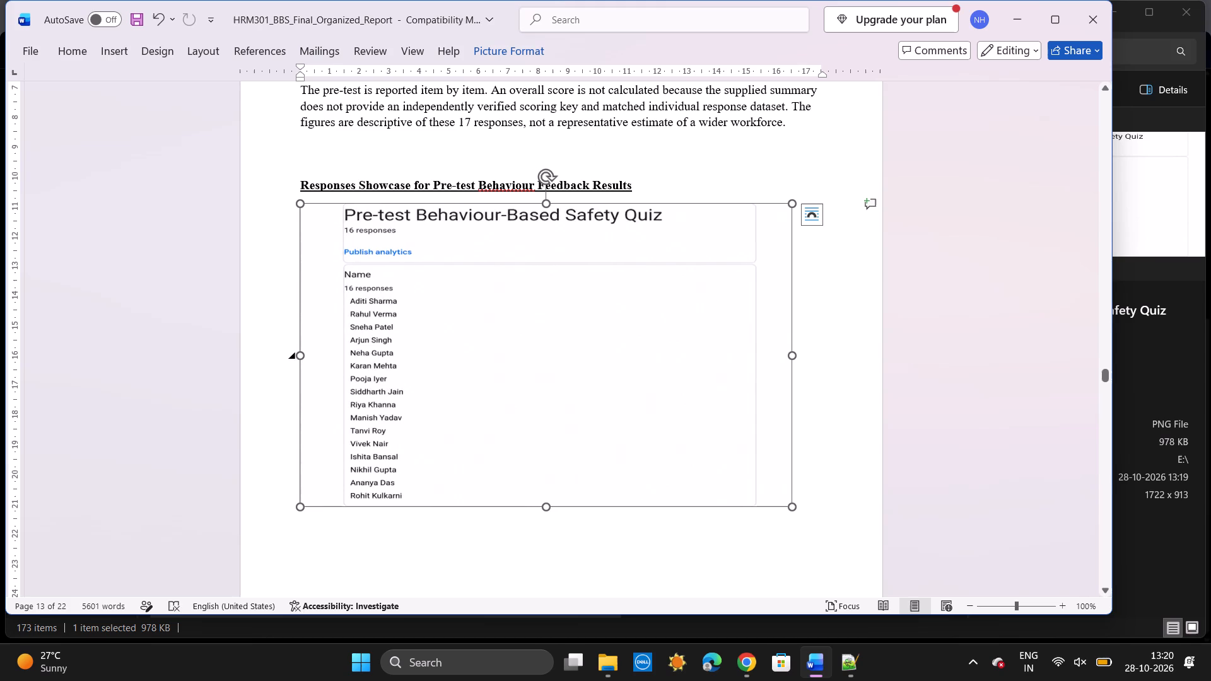
click(757, 515)
Review the report pages after the pre-test responses showcase, from the pie charts through the post-campaign feedback to the industry visit photos.
scroll(757, 515, down, 5)
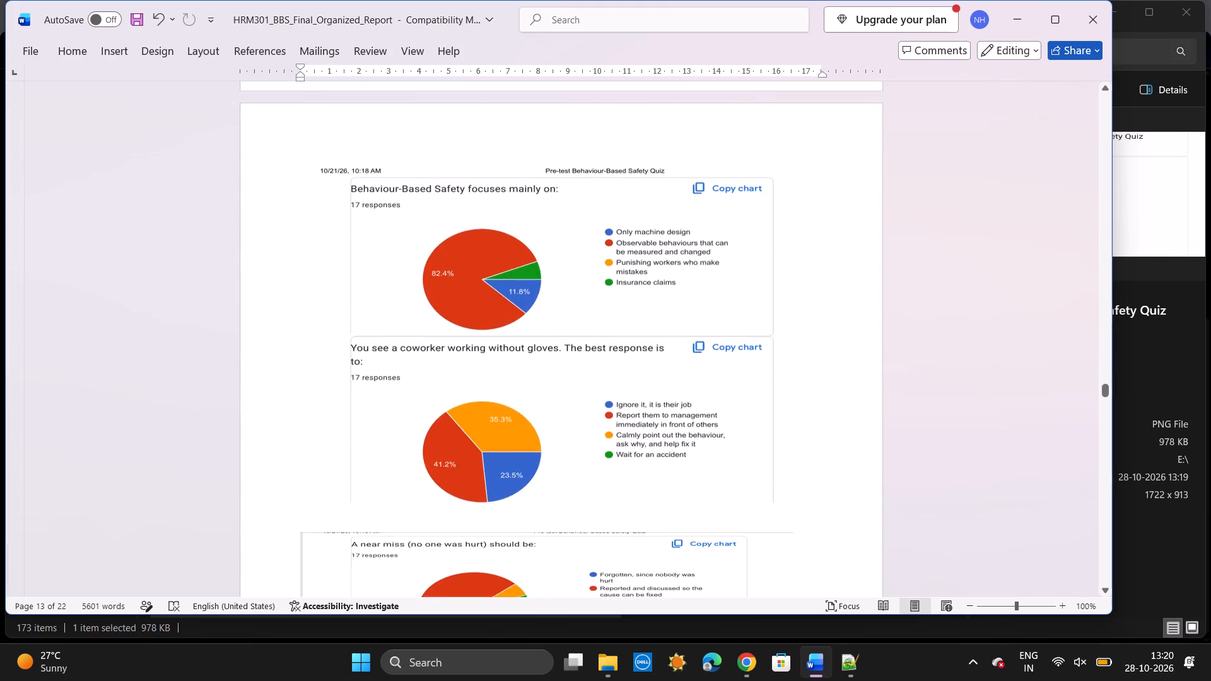
scroll(757, 515, down, 5)
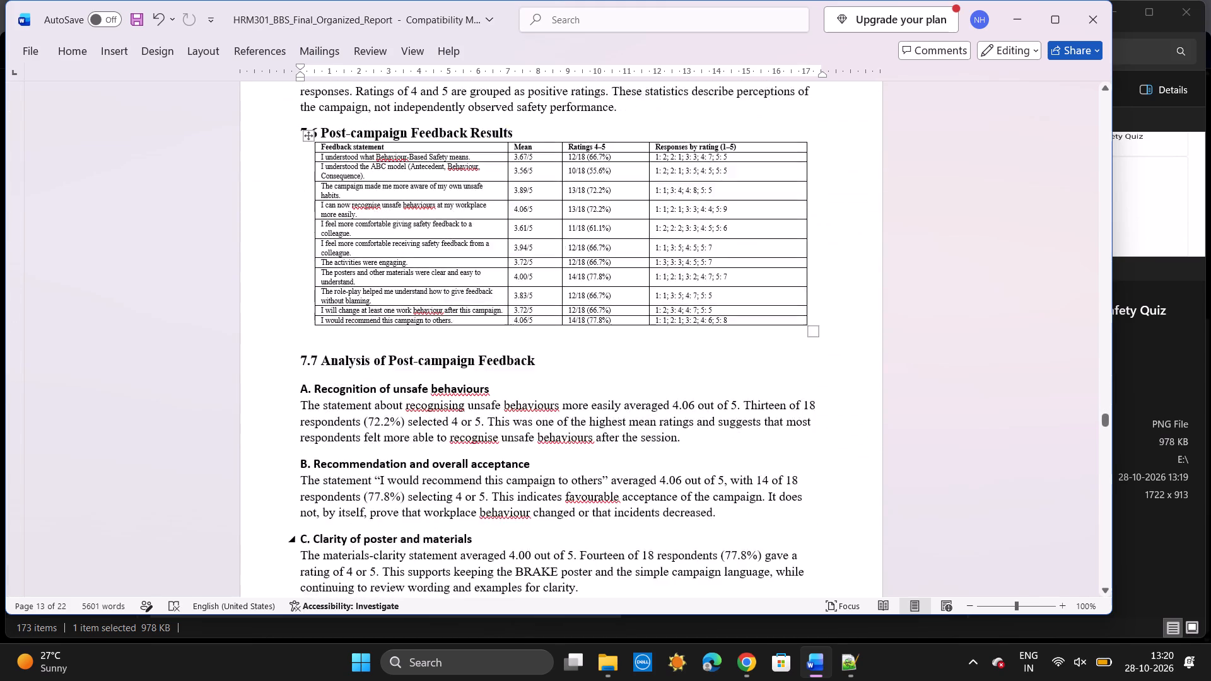
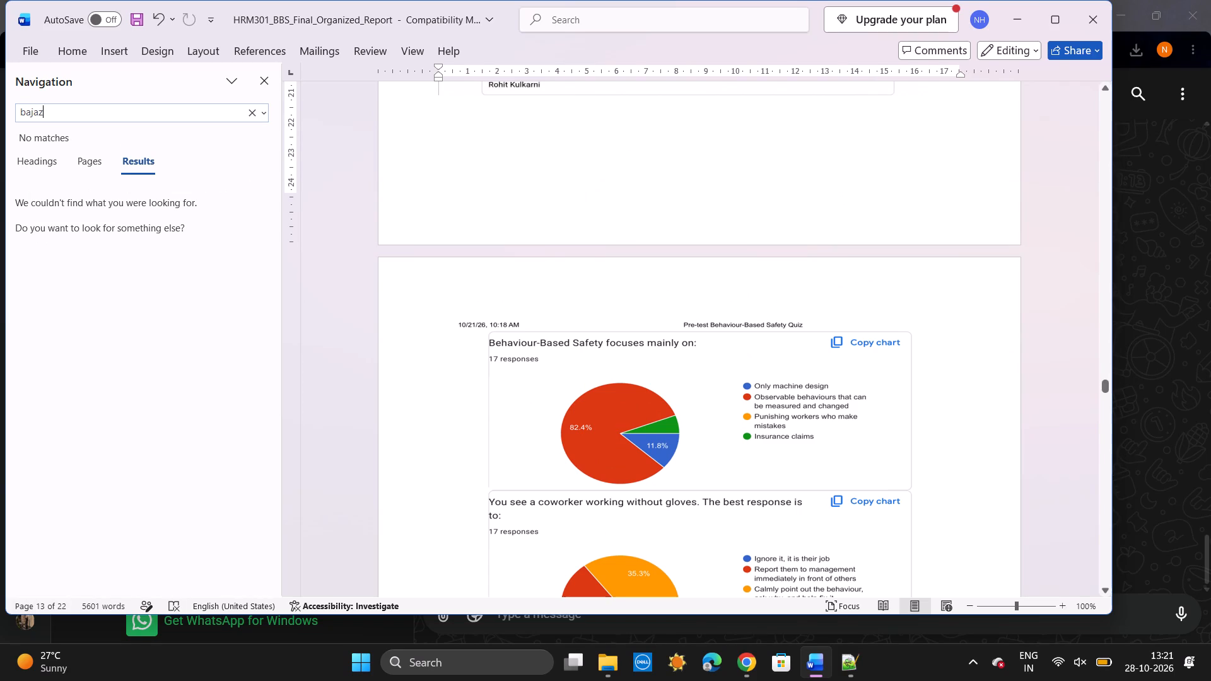
Search the report for "bajaz" and go back up to check the pre-test responses showcase picture.
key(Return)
scroll(748, 340, up, 4)
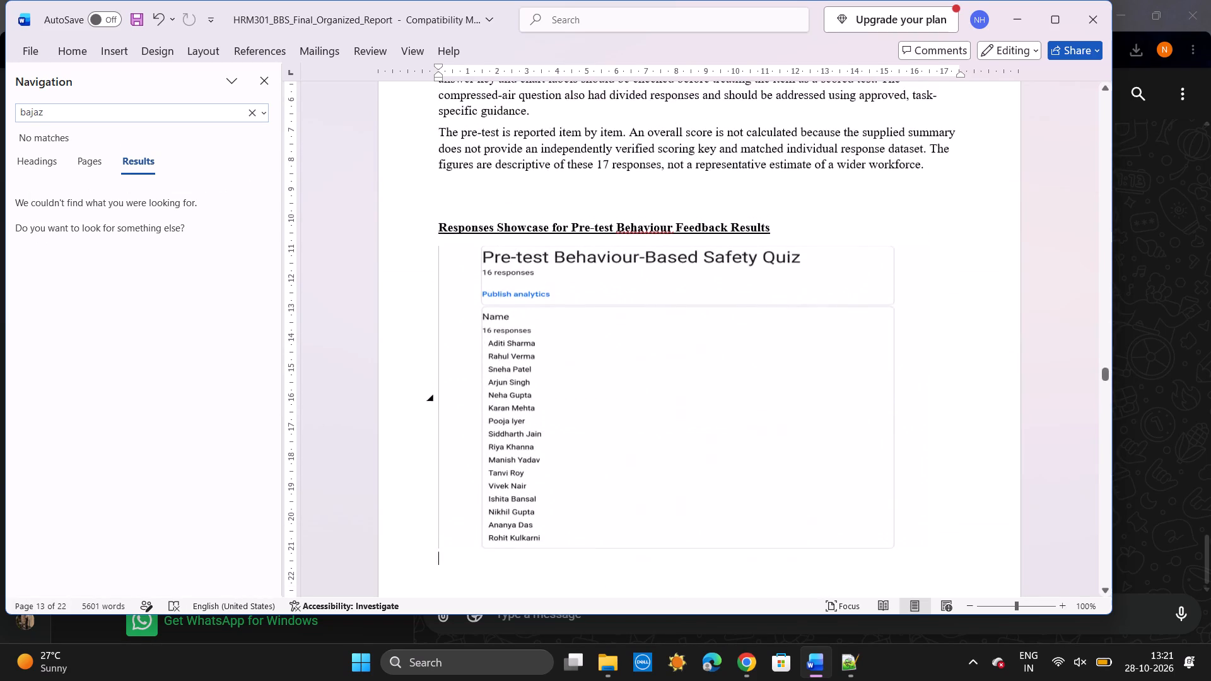
Review the report's pages from the pre-test responses showcase through the charts to the "Industry Visit pictures:" photos.
scroll(748, 340, up, 10)
scroll(748, 340, down, 20)
scroll(748, 340, down, 20)
scroll(748, 340, down, 20)
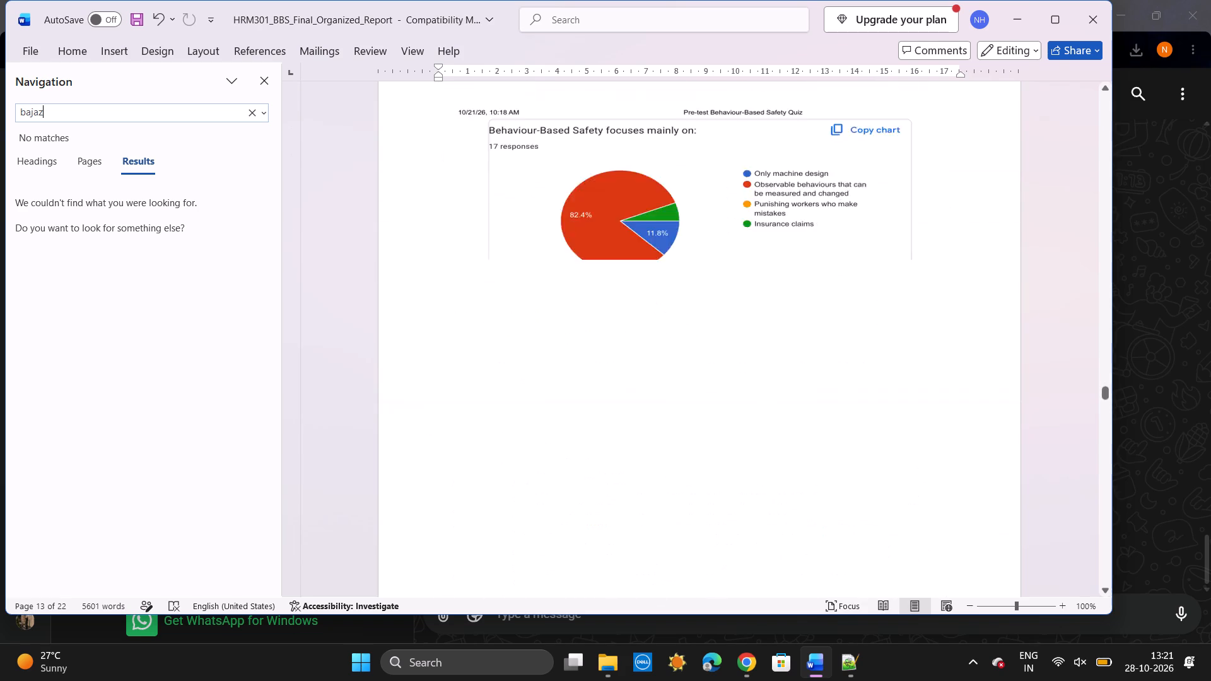
scroll(748, 340, down, 20)
scroll(748, 340, down, 20)
scroll(748, 340, down, 20)
scroll(748, 340, up, 20)
scroll(748, 340, up, 7)
scroll(748, 340, right, 1)
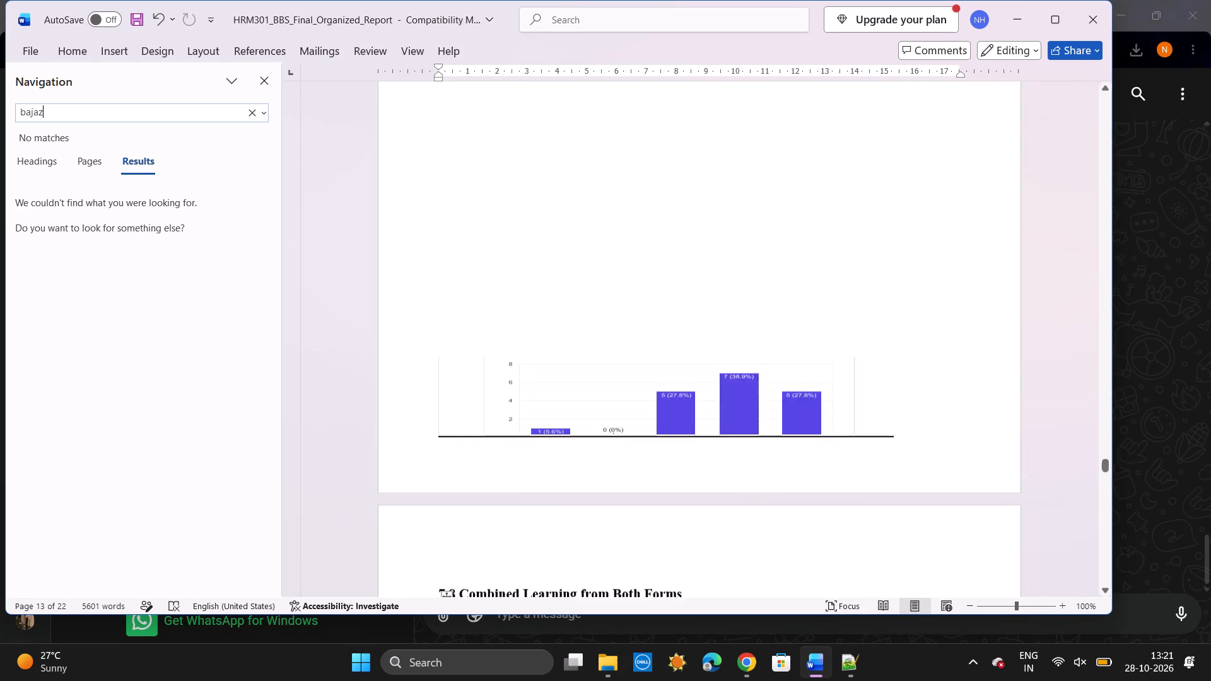
scroll(748, 340, right, 1)
scroll(748, 340, down, 8)
scroll(748, 340, up, 1)
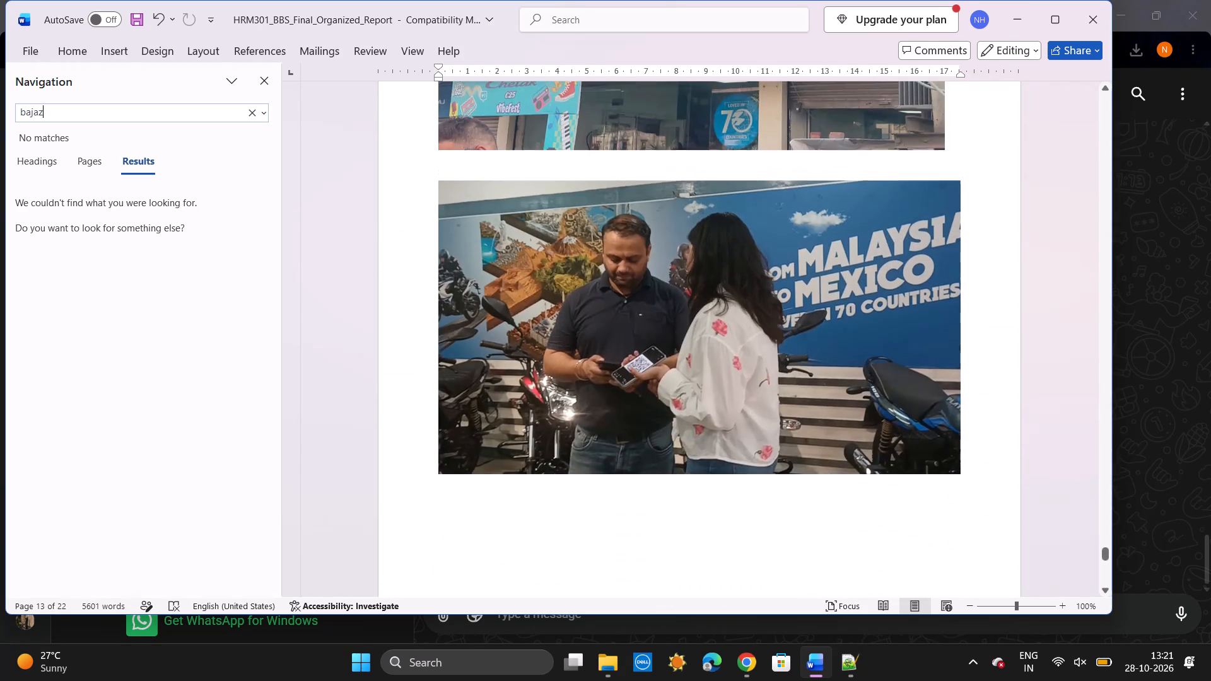
scroll(748, 340, up, 2)
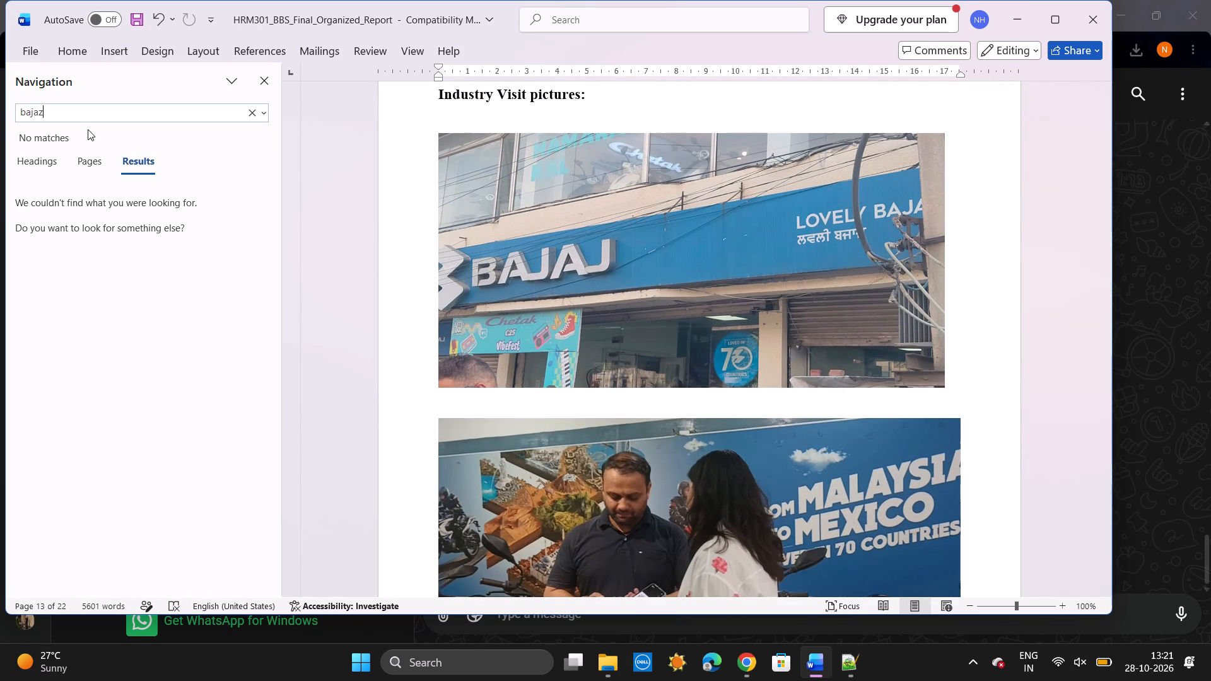
Correct the document search term to "bajaj" and search the report for it.
key(BackSpace)
key(j)
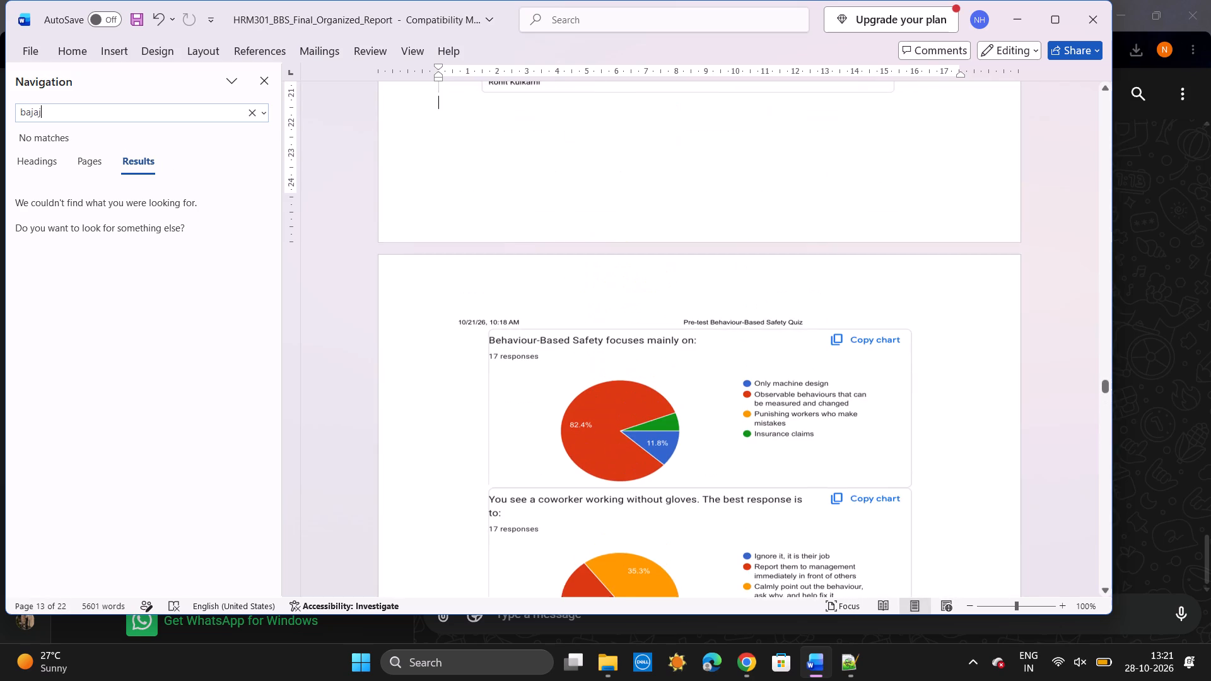
key(Return)
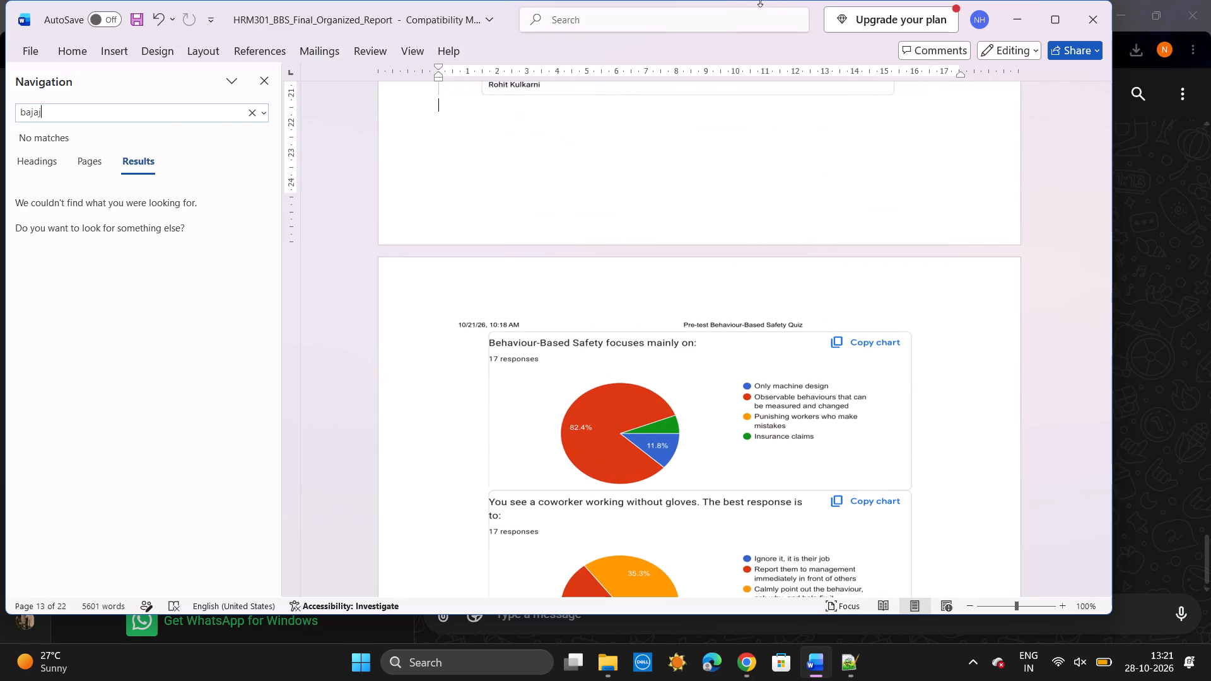
Review the report backwards from the pre-test charts through sections 7, 6 and 5 to section 4.3 on the ABC model.
scroll(928, 240, up, 19)
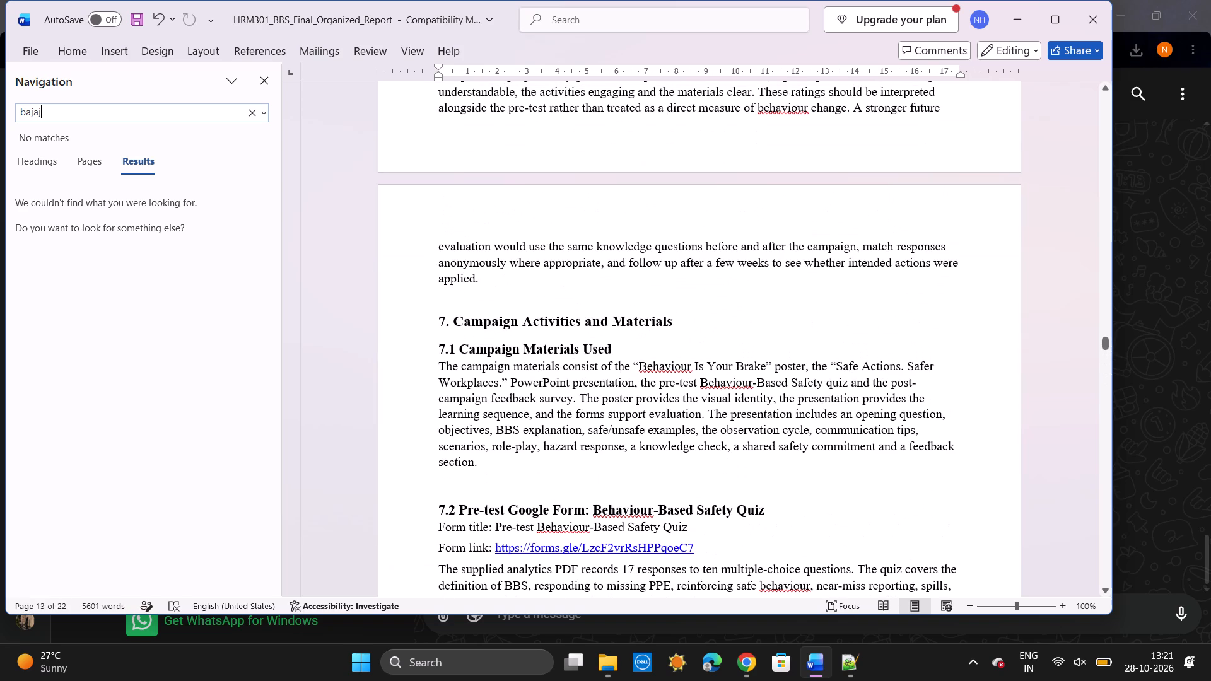
scroll(928, 240, up, 2)
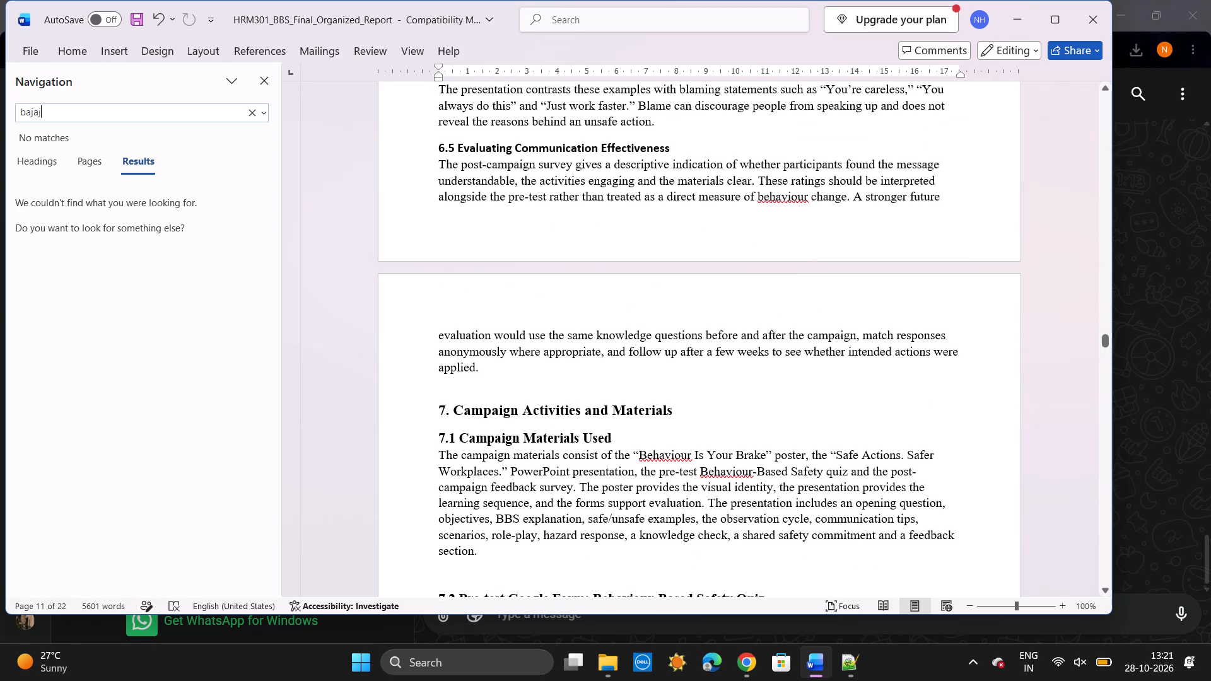
scroll(928, 240, down, 4)
scroll(928, 240, up, 2)
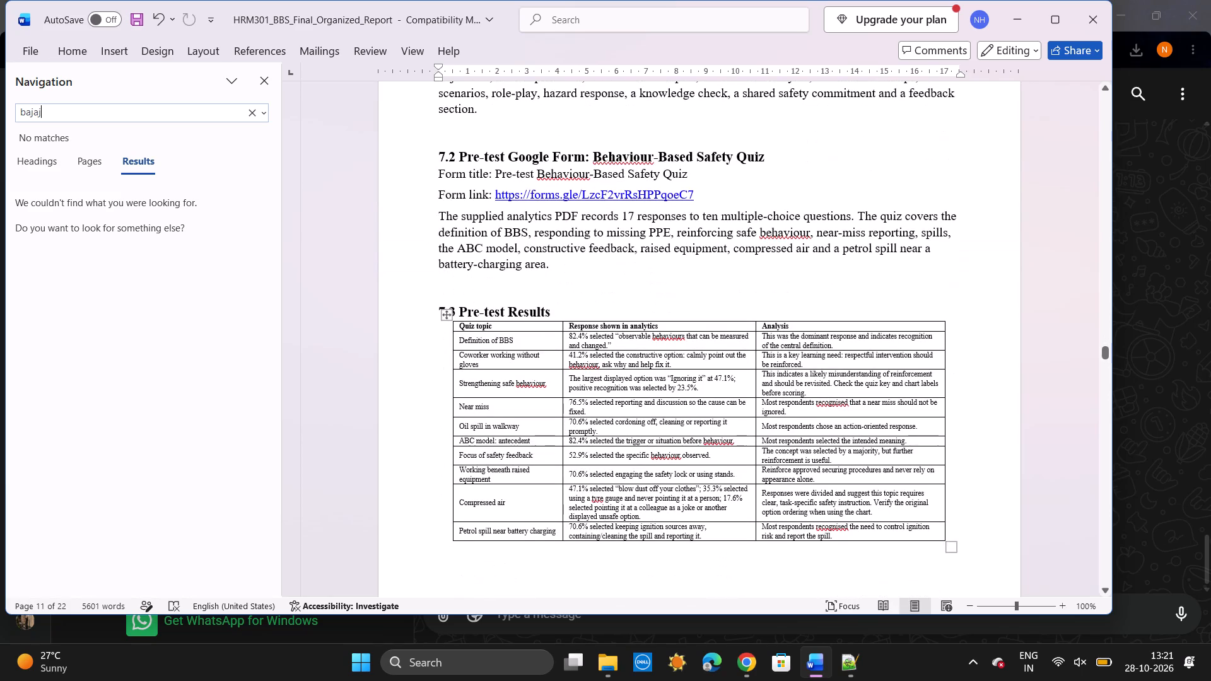
scroll(928, 240, up, 5)
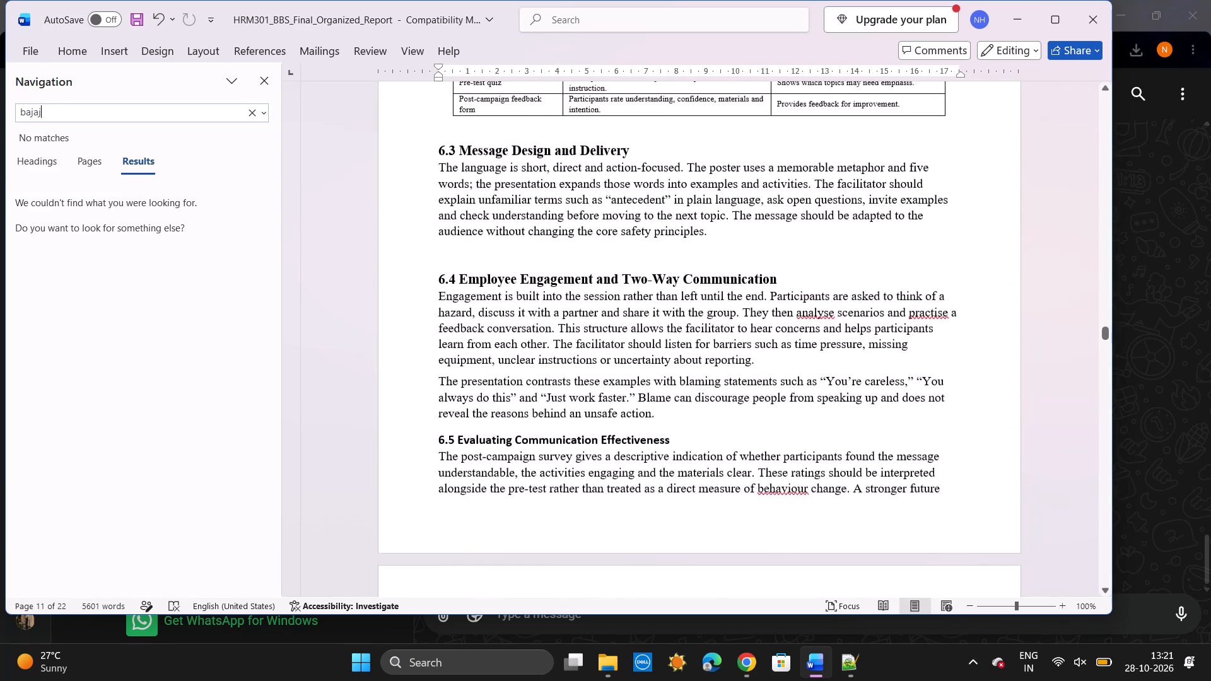
scroll(928, 240, up, 4)
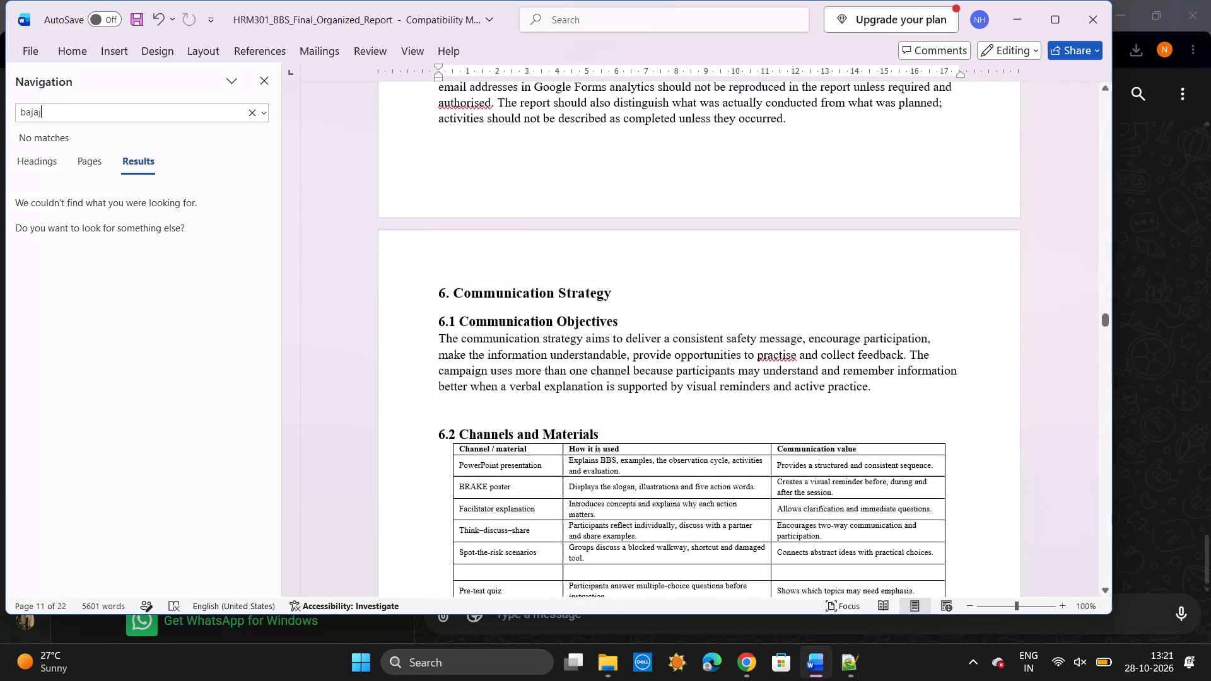
scroll(928, 240, up, 4)
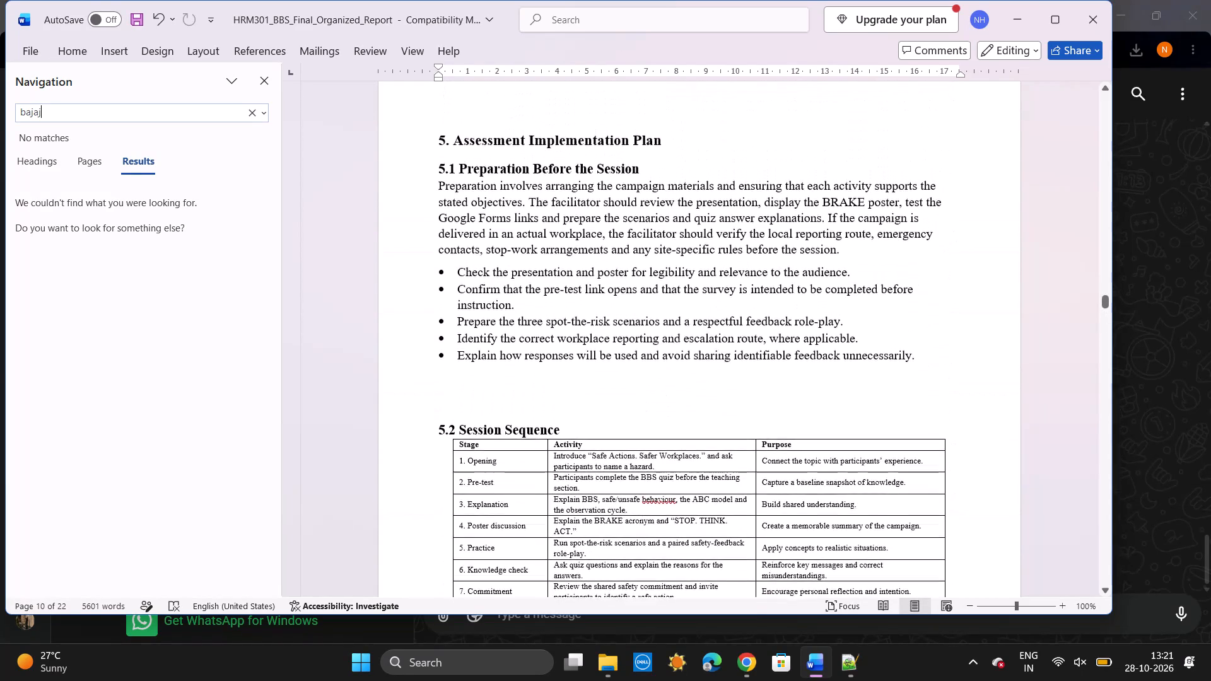
scroll(928, 240, up, 9)
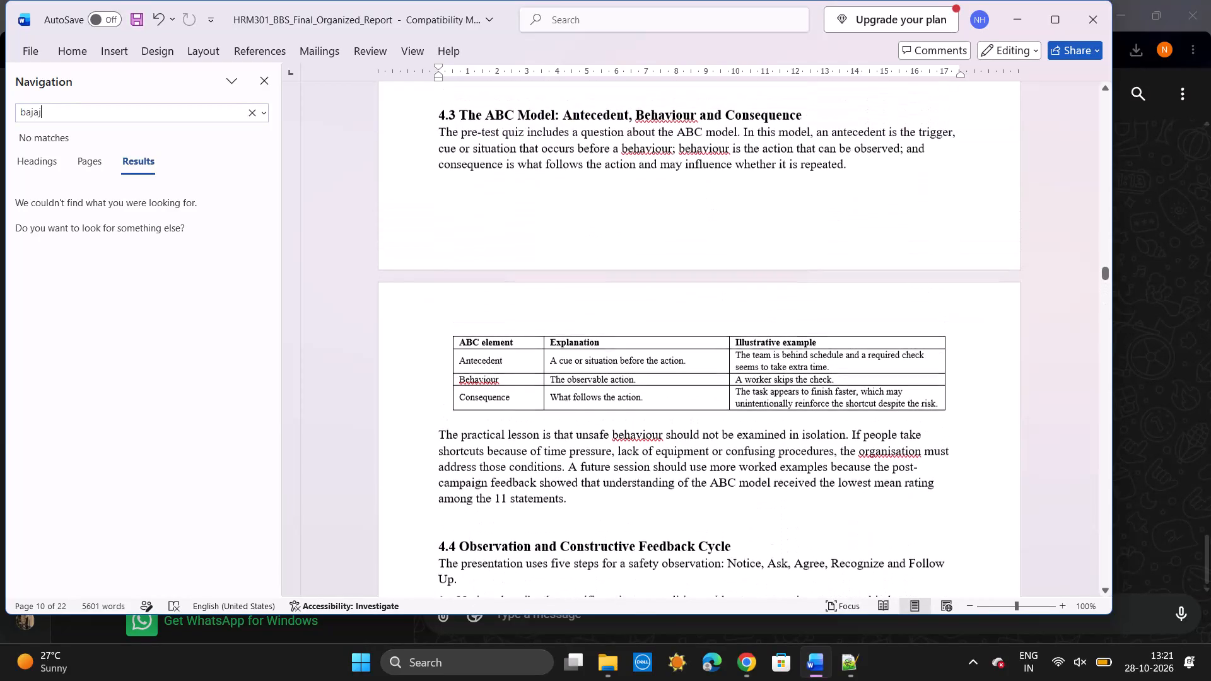
scroll(928, 240, up, 1)
Switch to Notepad++ and begin a "DATA_PATH=r" assignment below the collections code, after a blank line.
click(846, 662)
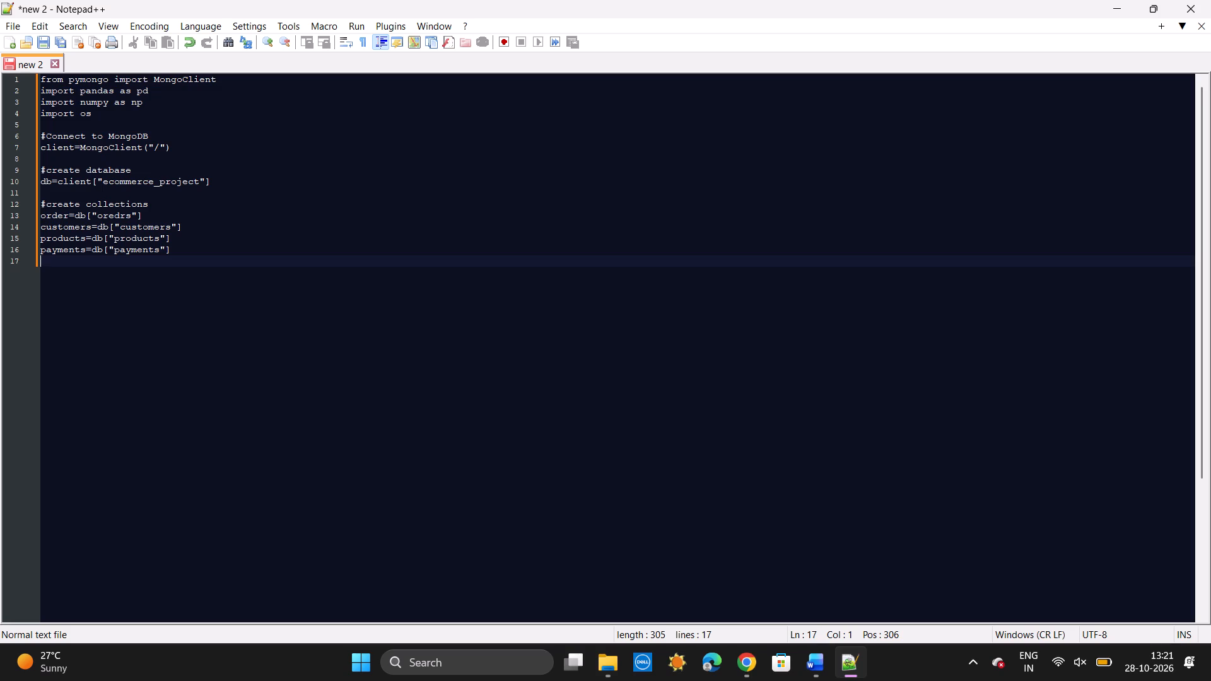
key(Return)
text(DATA)
text(_PATH)
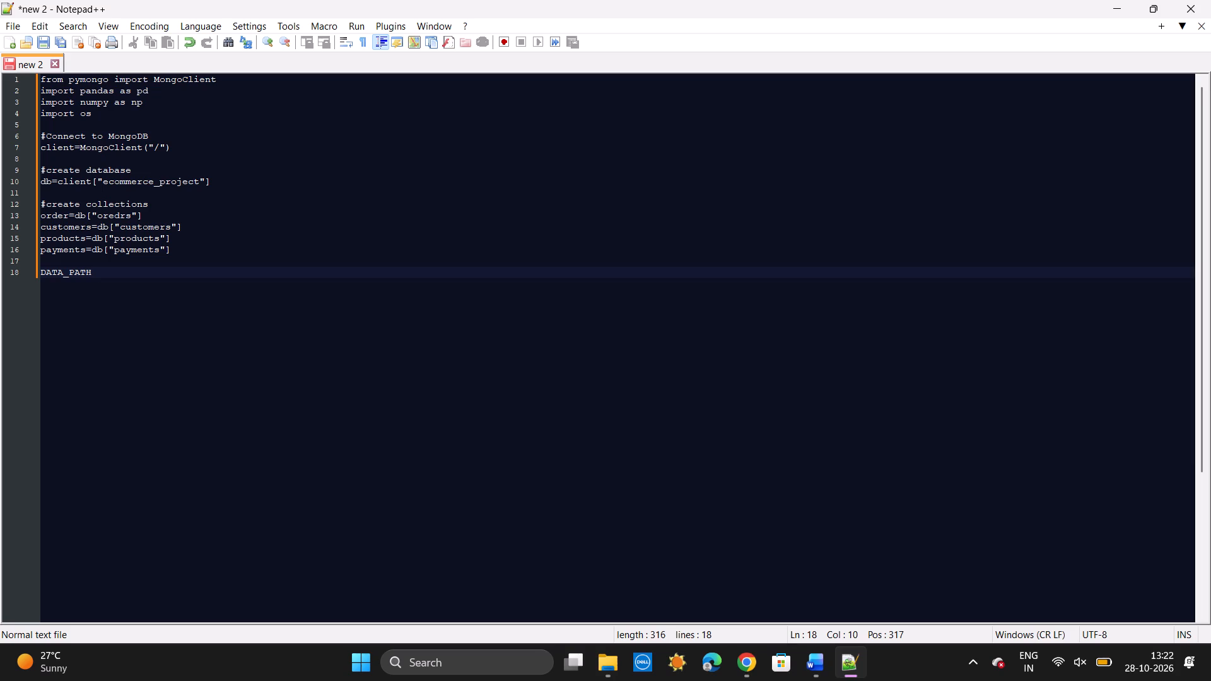
key(equal)
key(r)
Return to the Word report and review it backwards from section 4.3 to the poster in section 3.4 Campaign Poster.
click(809, 657)
click(728, 420)
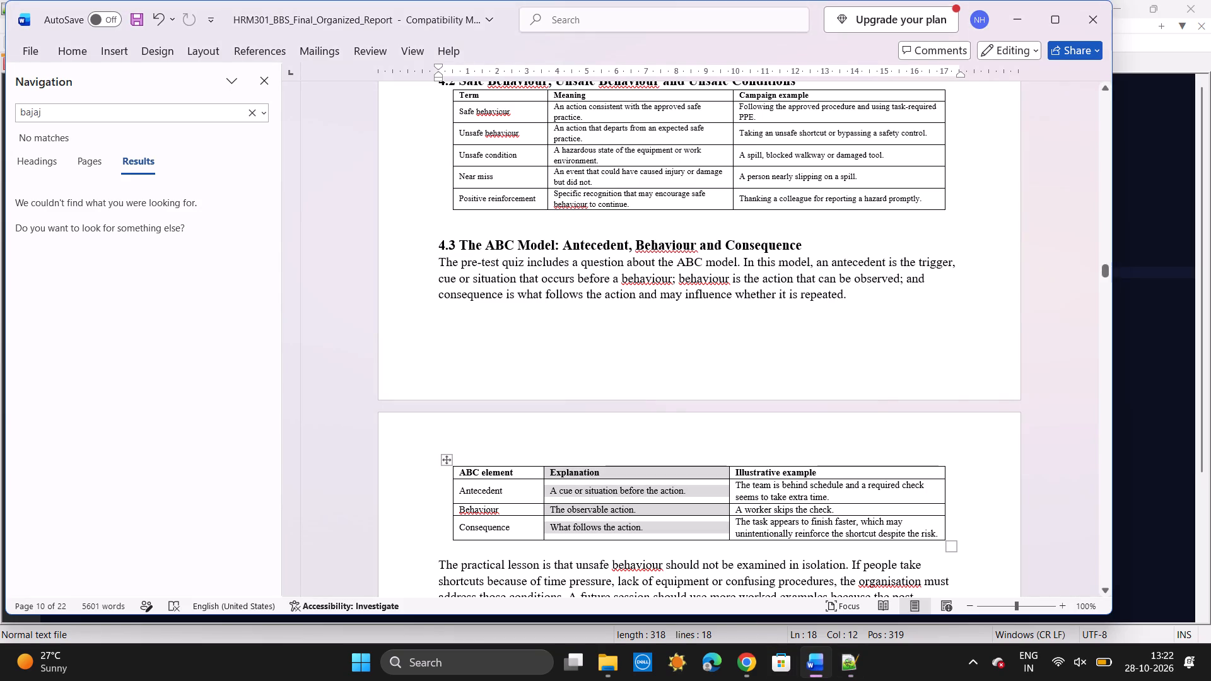
click(617, 444)
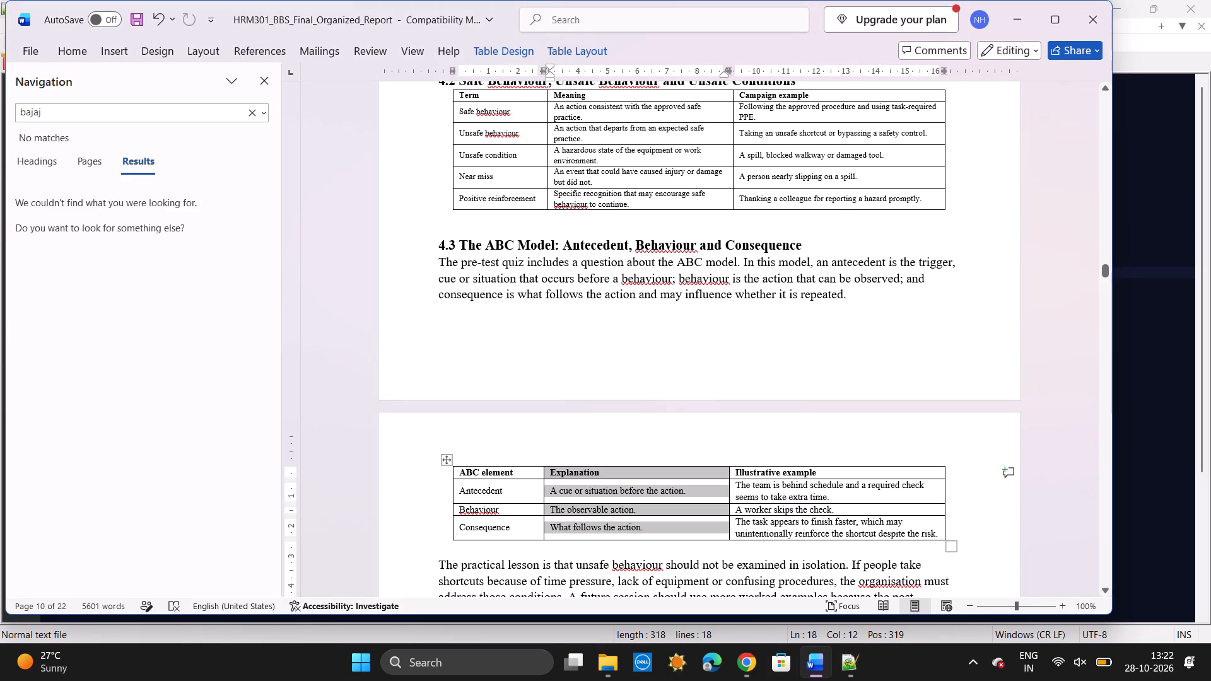
click(689, 361)
scroll(689, 361, up, 1)
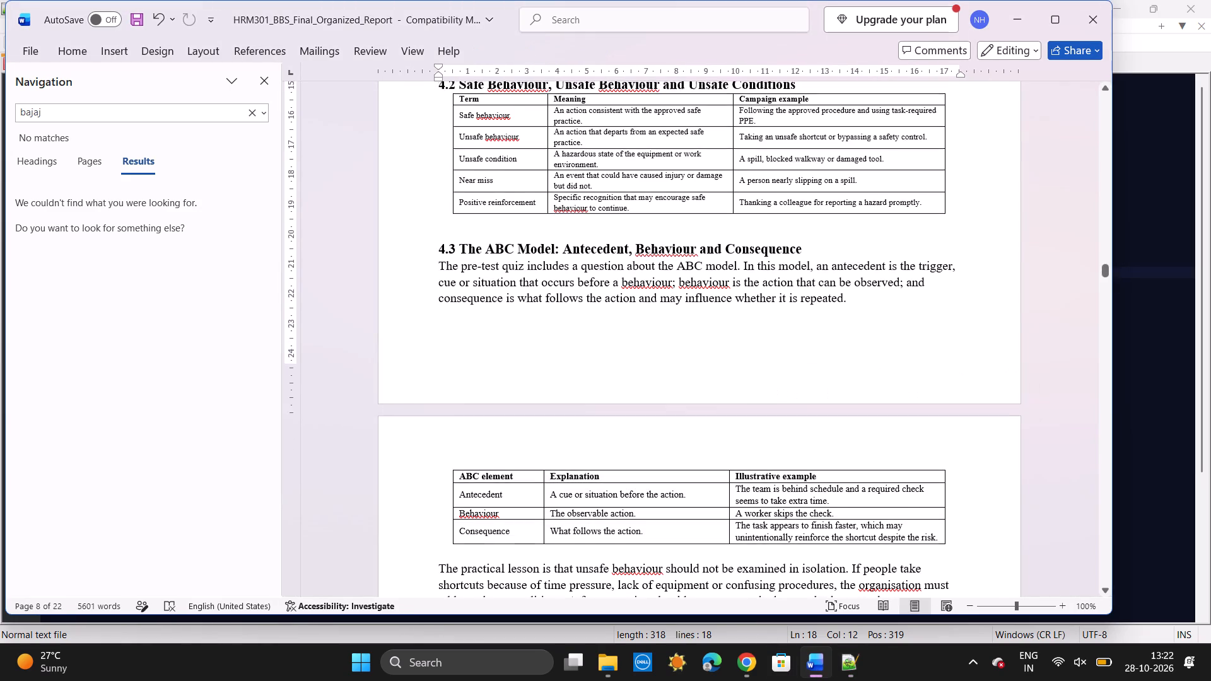
scroll(689, 361, up, 4)
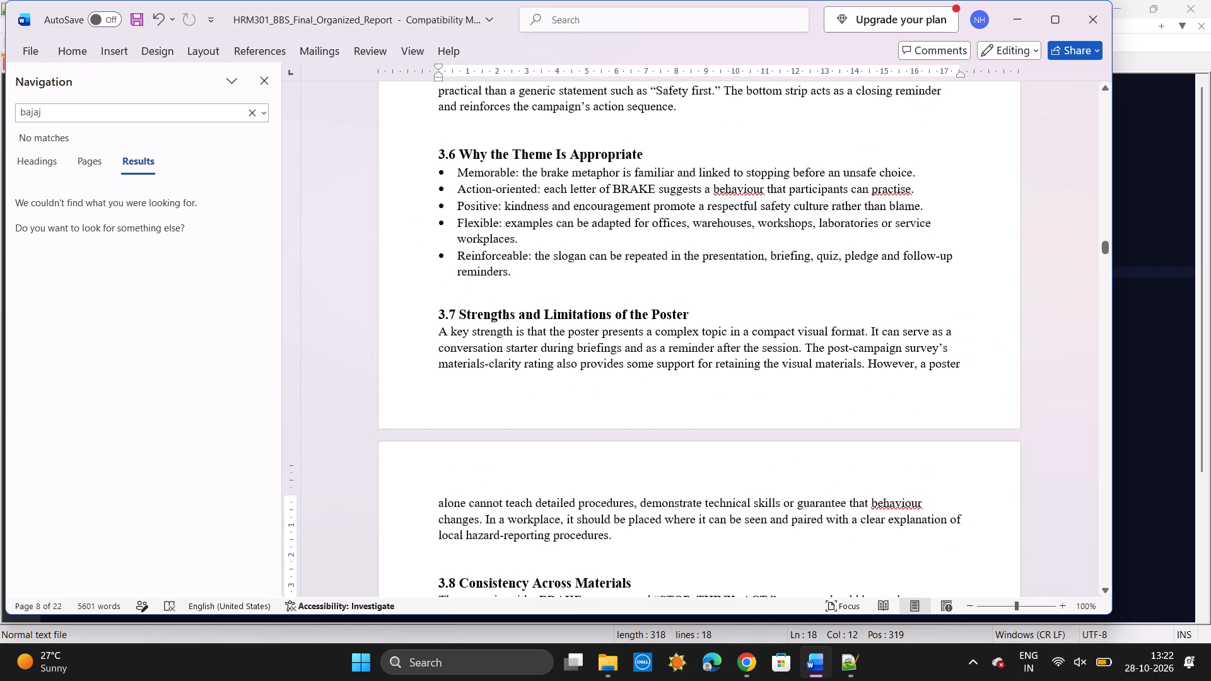
scroll(689, 361, up, 8)
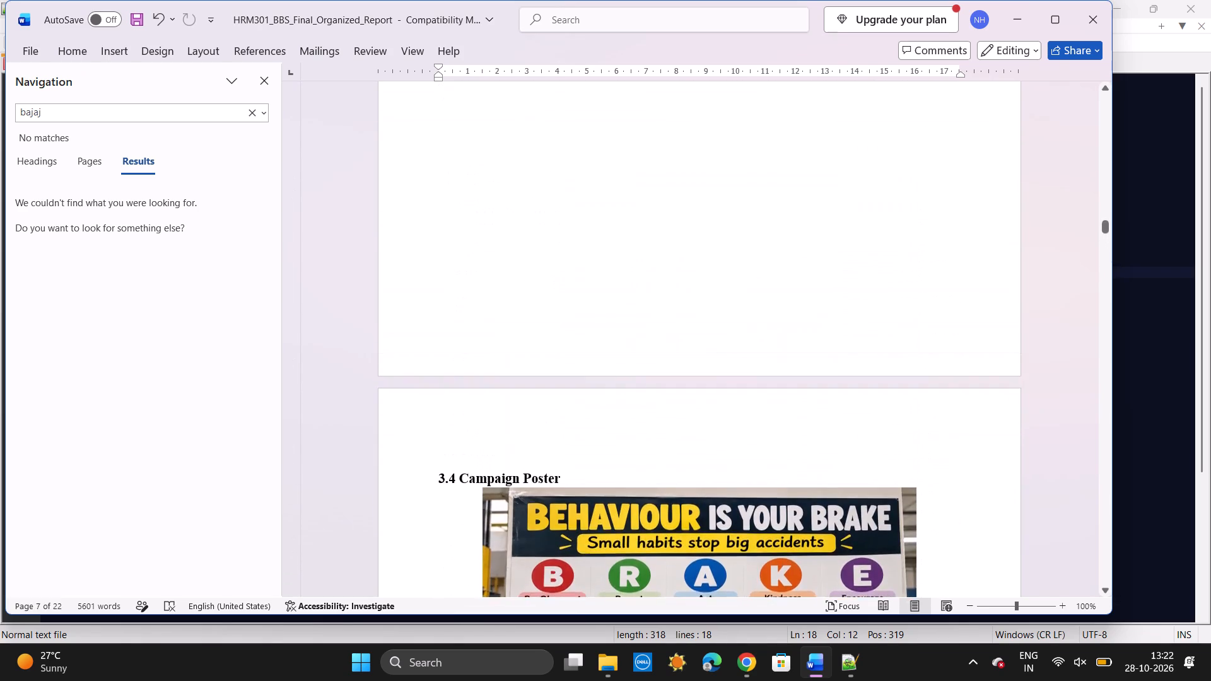
scroll(689, 361, down, 2)
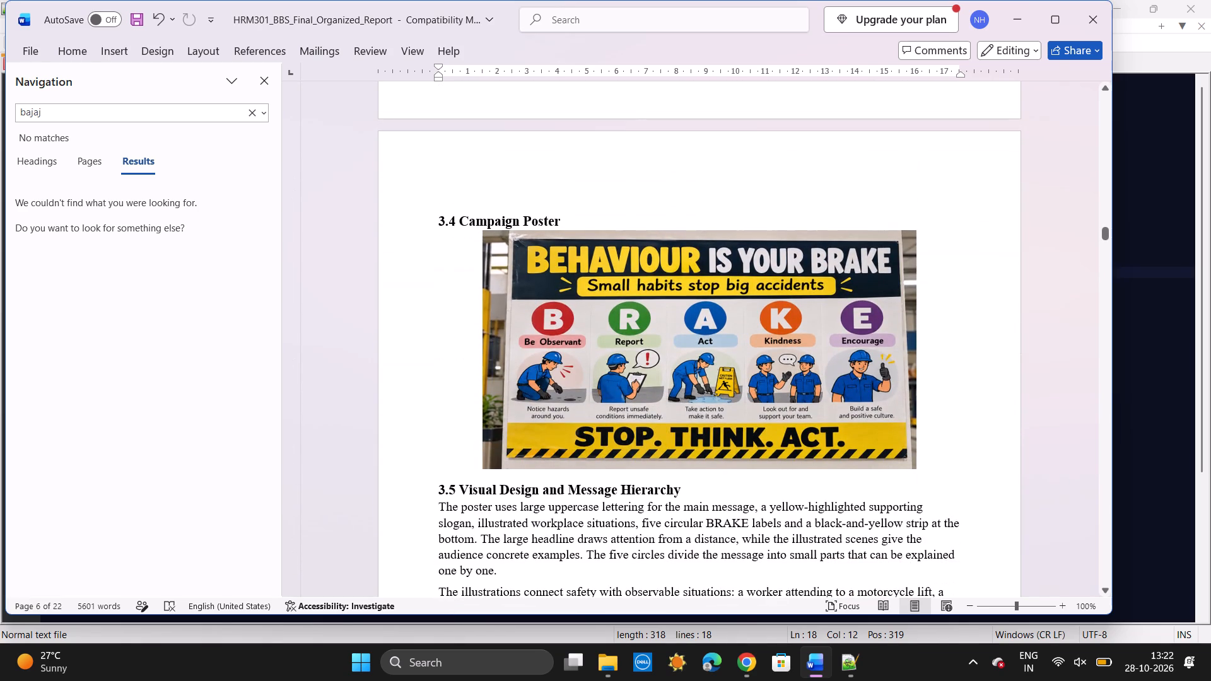
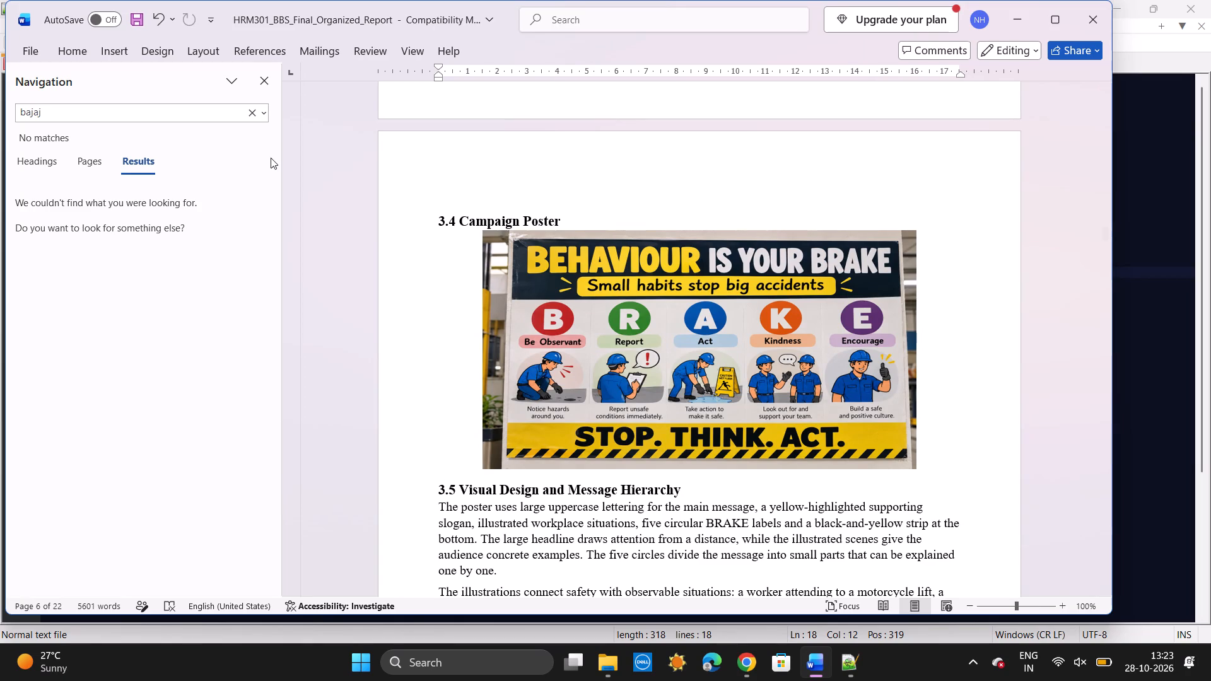
Clear the "bajaj" document search and close the Navigation pane.
click(253, 110)
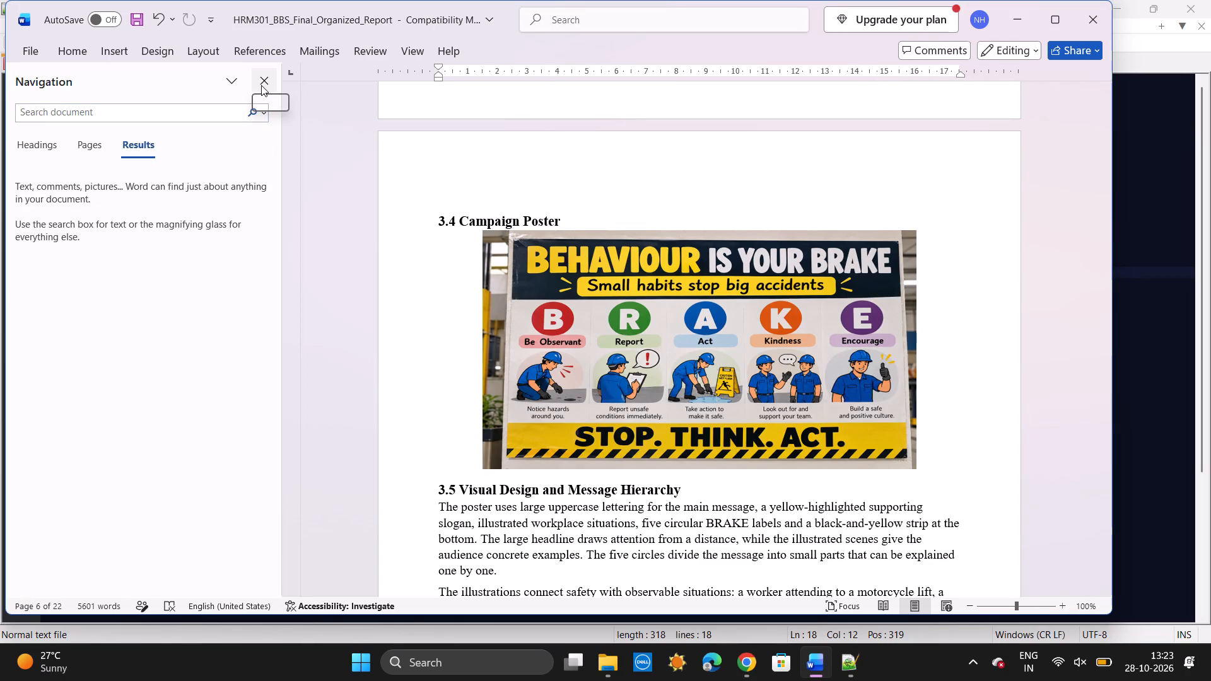
click(261, 85)
Review the Supporting Slogan and BRAKE Acronym sections before the poster, returning to section 3.4 Campaign Poster.
scroll(471, 300, up, 3)
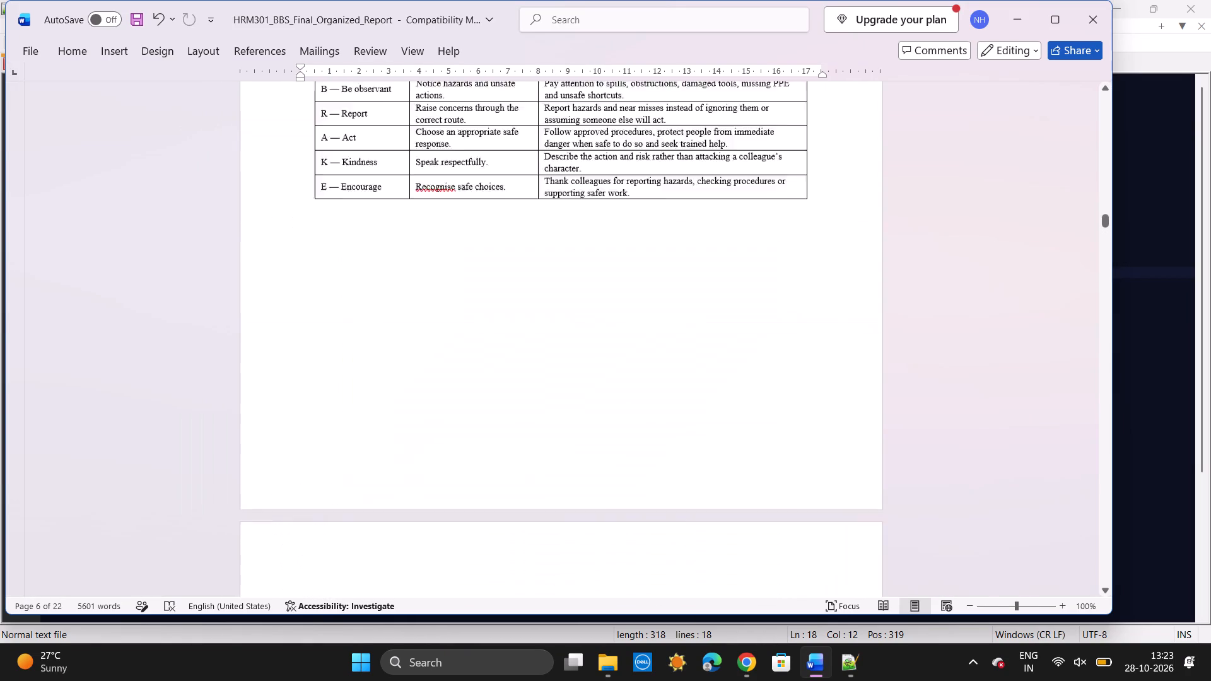
scroll(471, 300, up, 1)
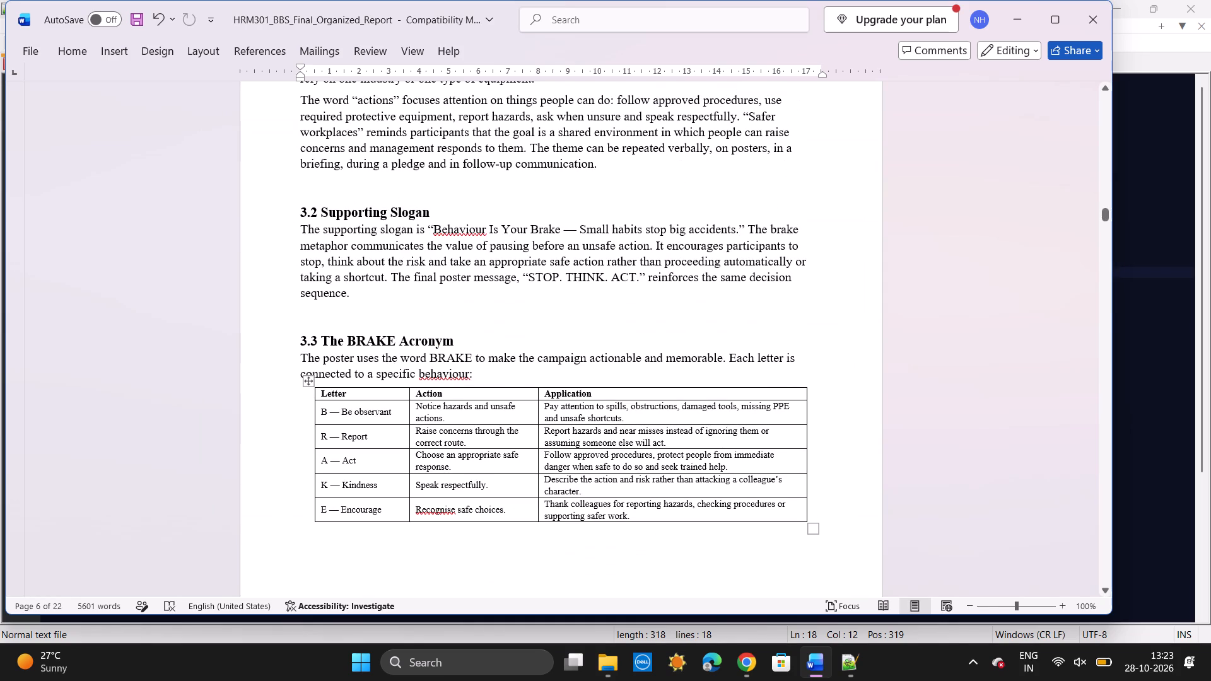
scroll(471, 300, down, 7)
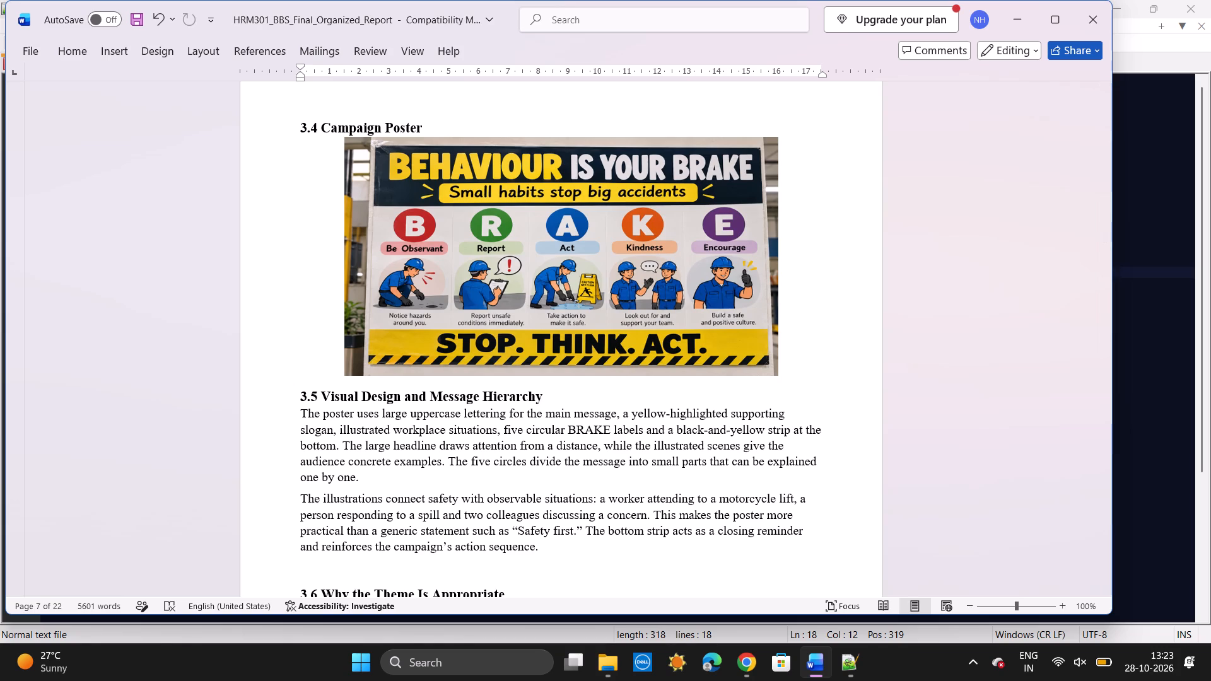
Review the report backwards from section 3.4 Campaign Poster through sections 2 and 1 to the Declaration page.
scroll(471, 300, up, 4)
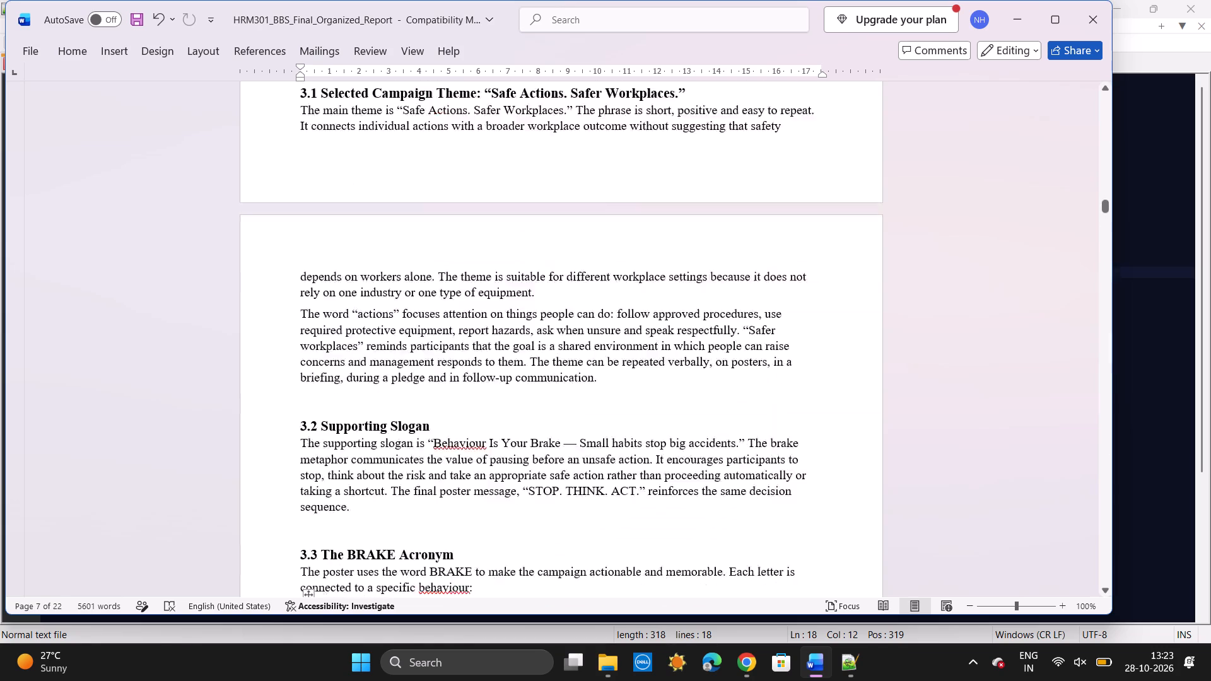
scroll(471, 300, up, 7)
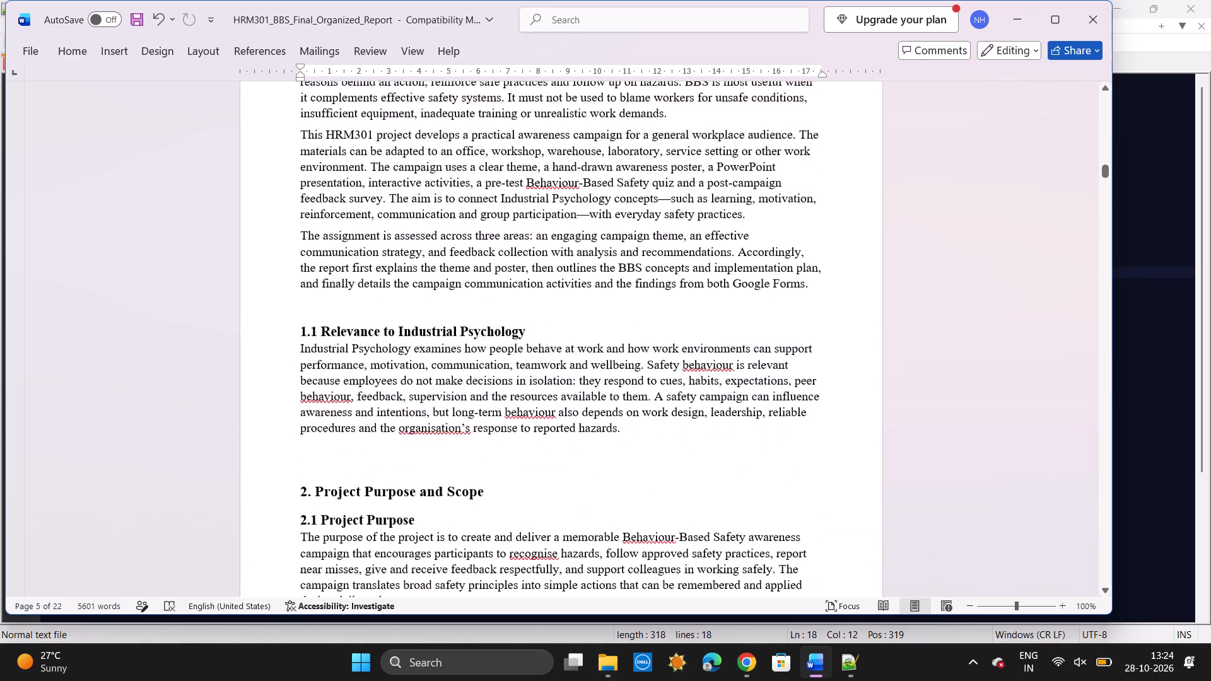
scroll(471, 300, up, 3)
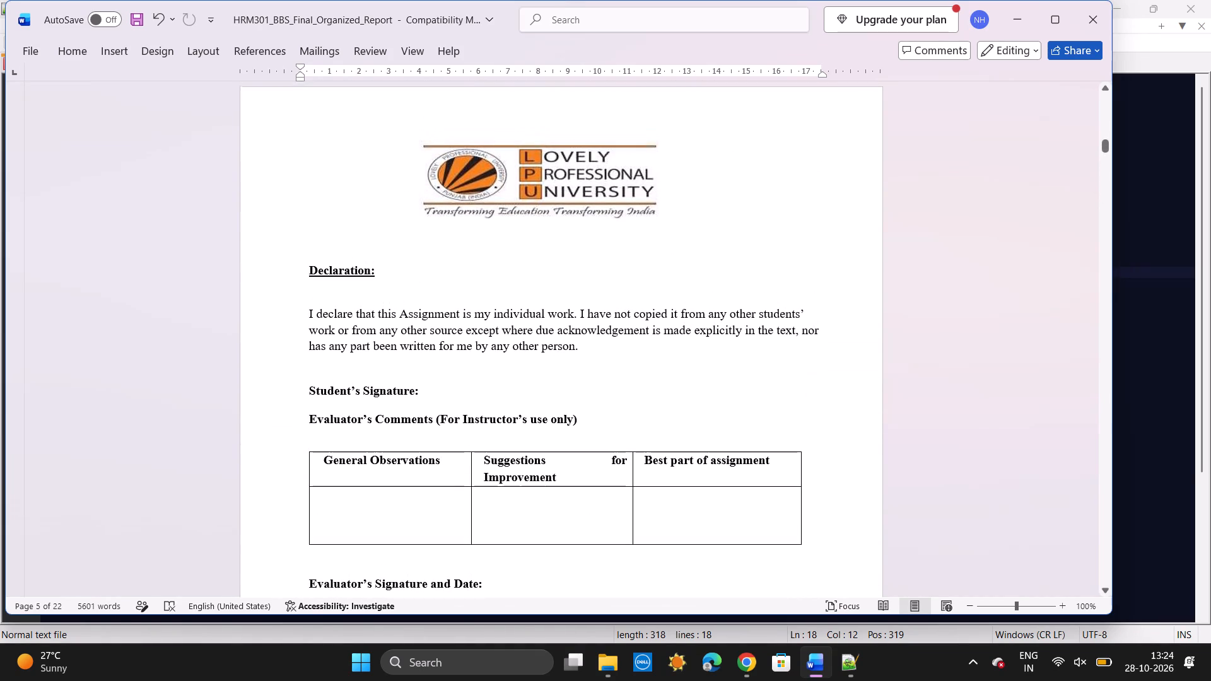
Read the report forwards from section 1 Introduction and Academic Context through sections 2 and 3 to the 3.4 Campaign Poster heading.
scroll(471, 300, down, 5)
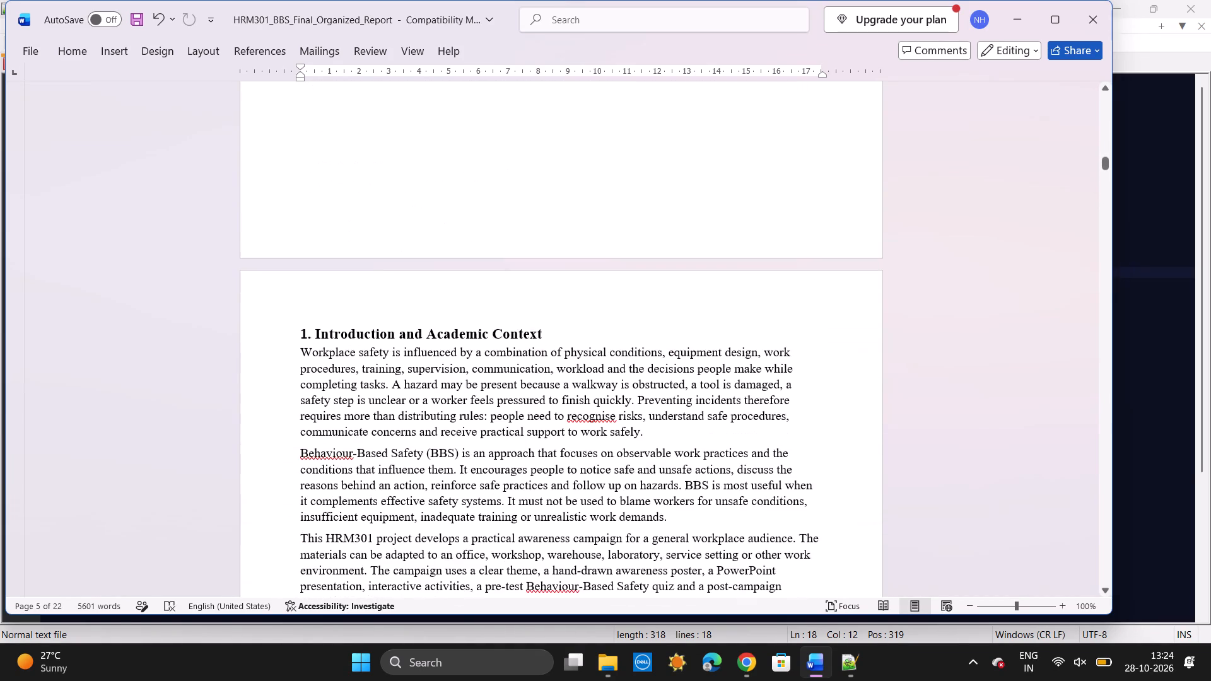
scroll(471, 300, down, 3)
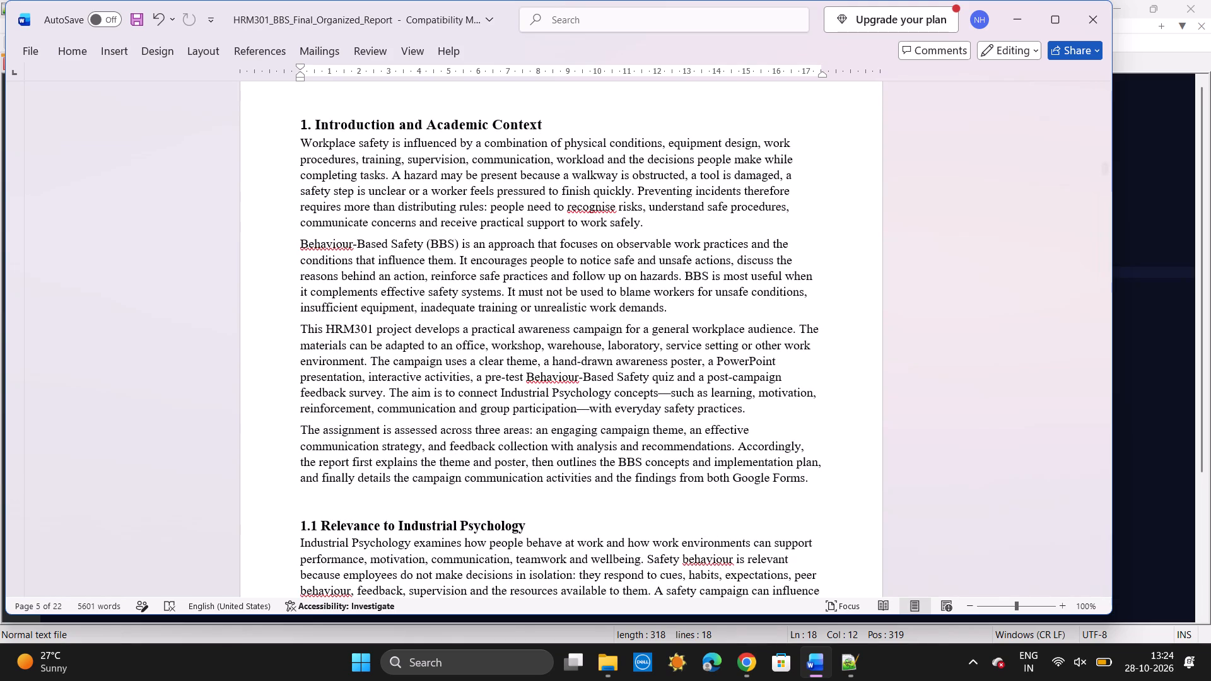
scroll(471, 300, down, 3)
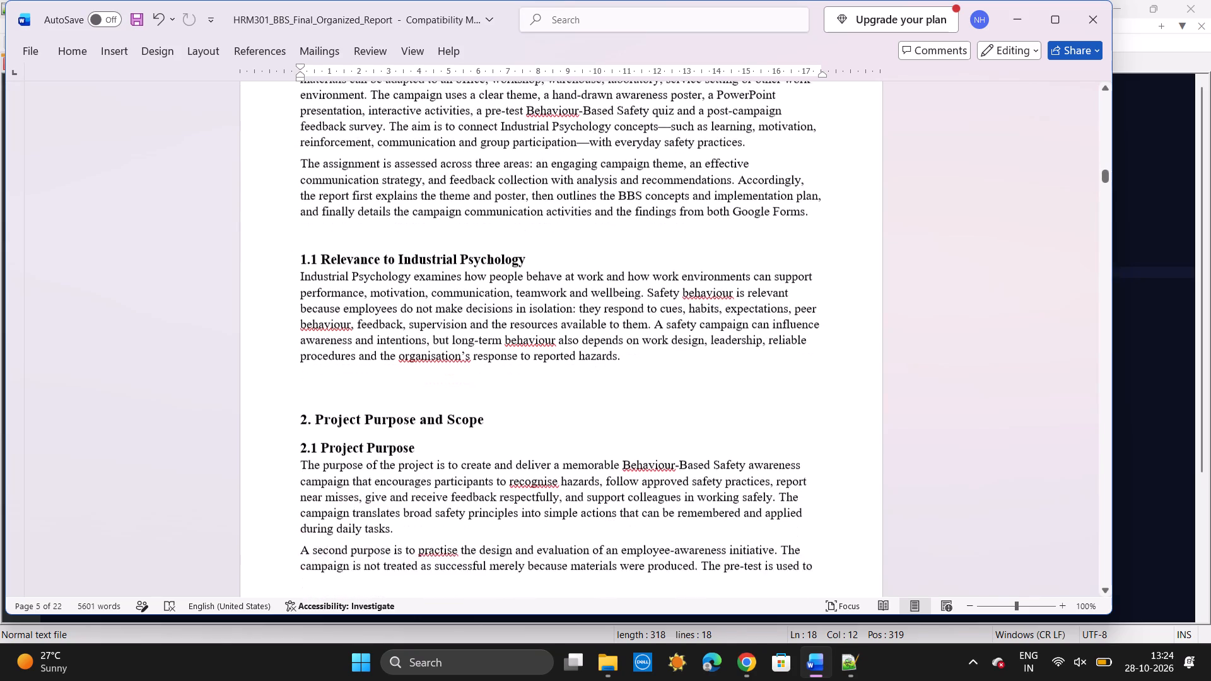
scroll(471, 300, down, 2)
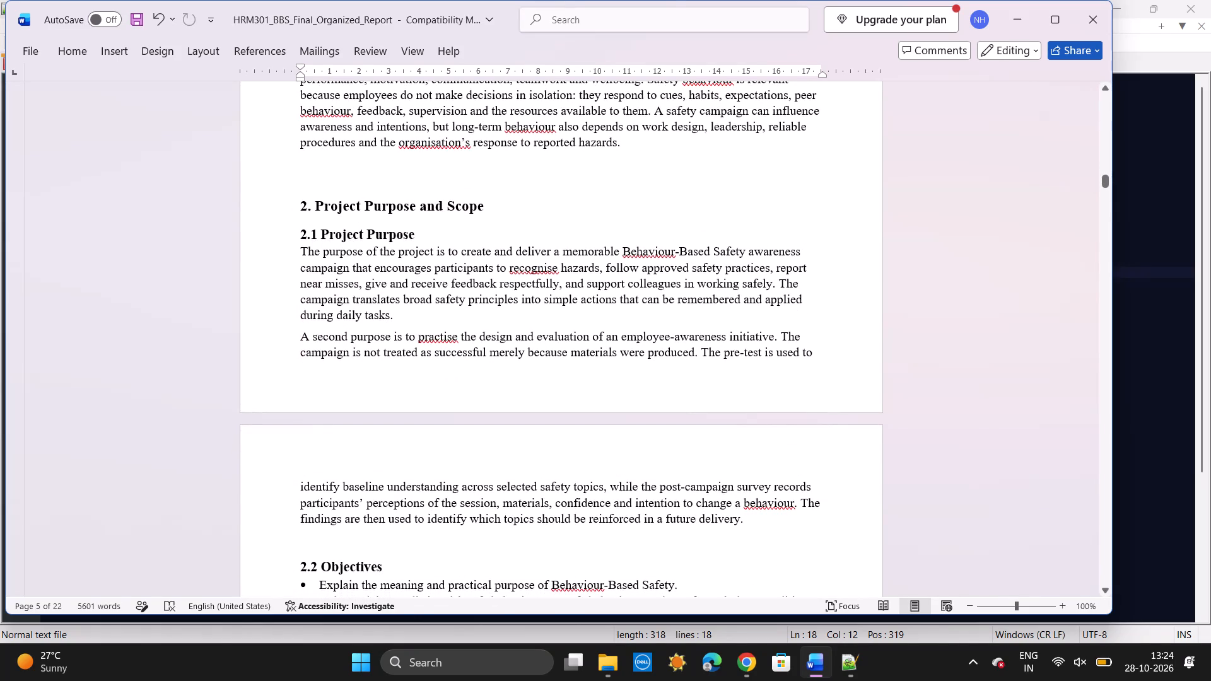
scroll(471, 300, down, 2)
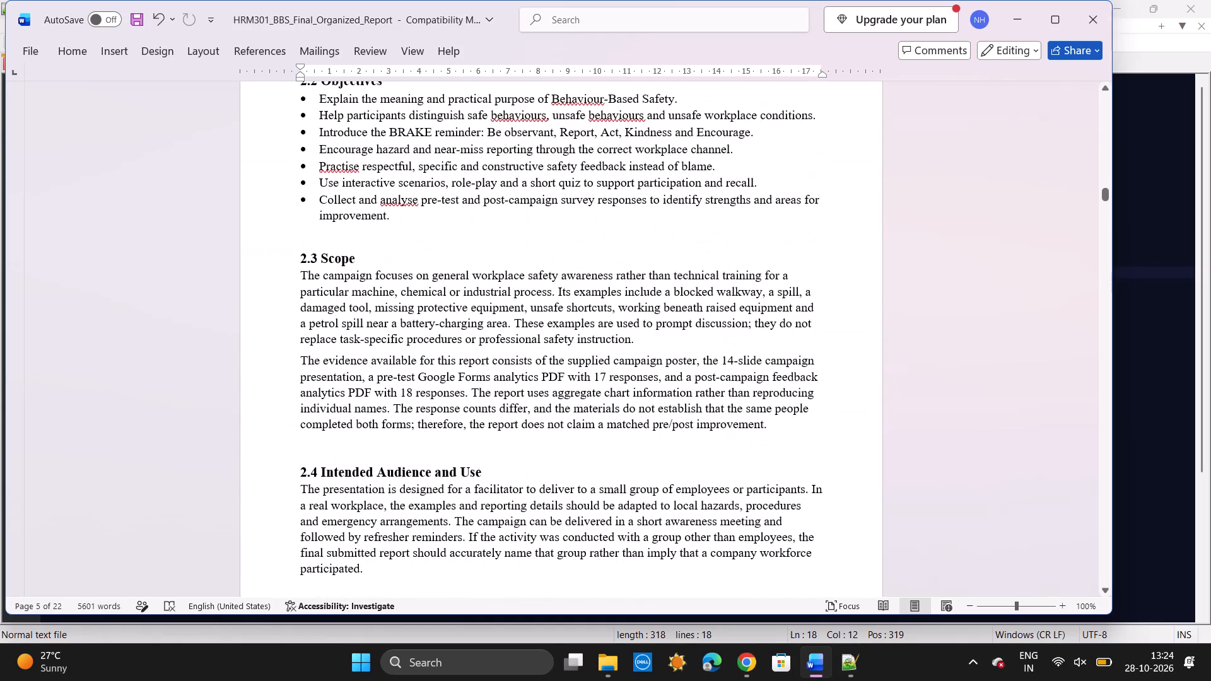
scroll(471, 300, down, 3)
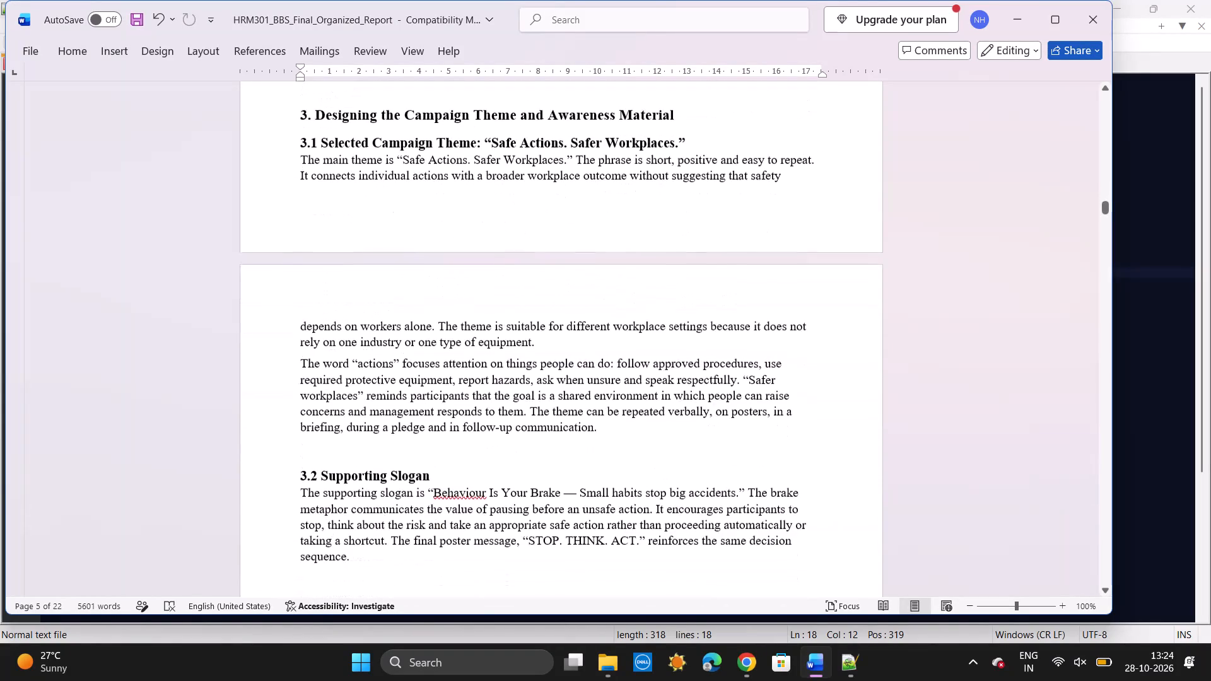
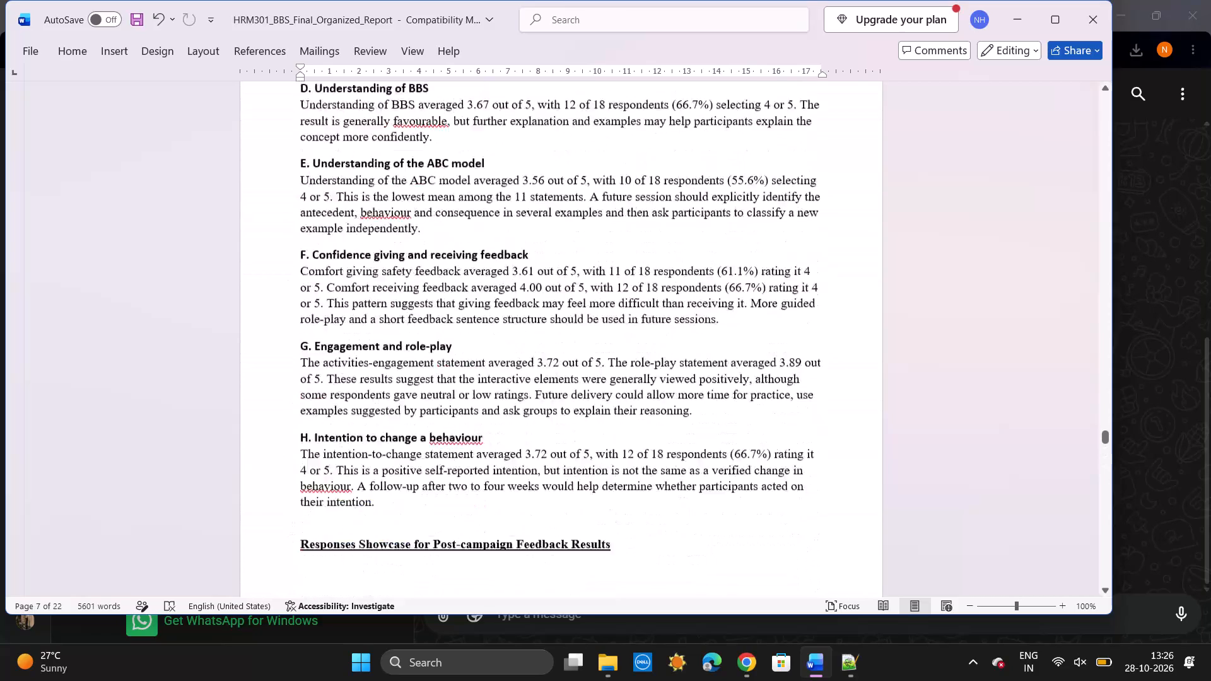
Review the report from the post-campaign feedback results through the appendices to the Industry Visit pictures.
scroll(747, 471, down, 1)
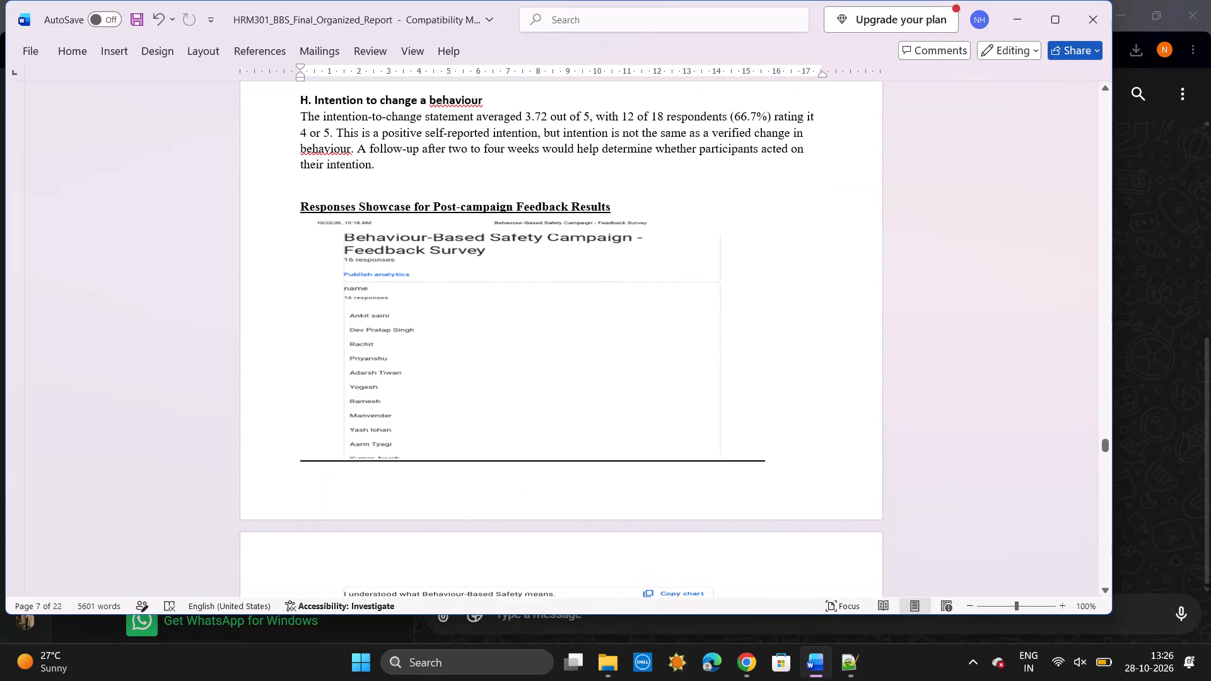
scroll(747, 471, right, 1)
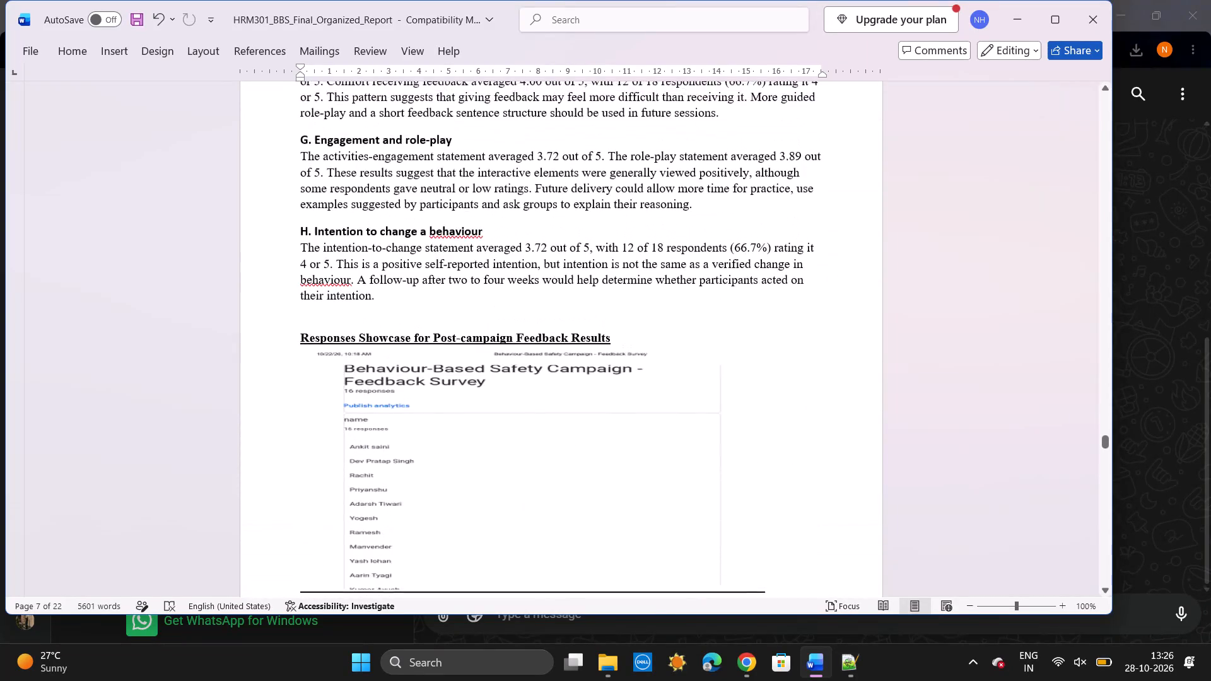
scroll(747, 471, right, 1)
scroll(747, 471, down, 4)
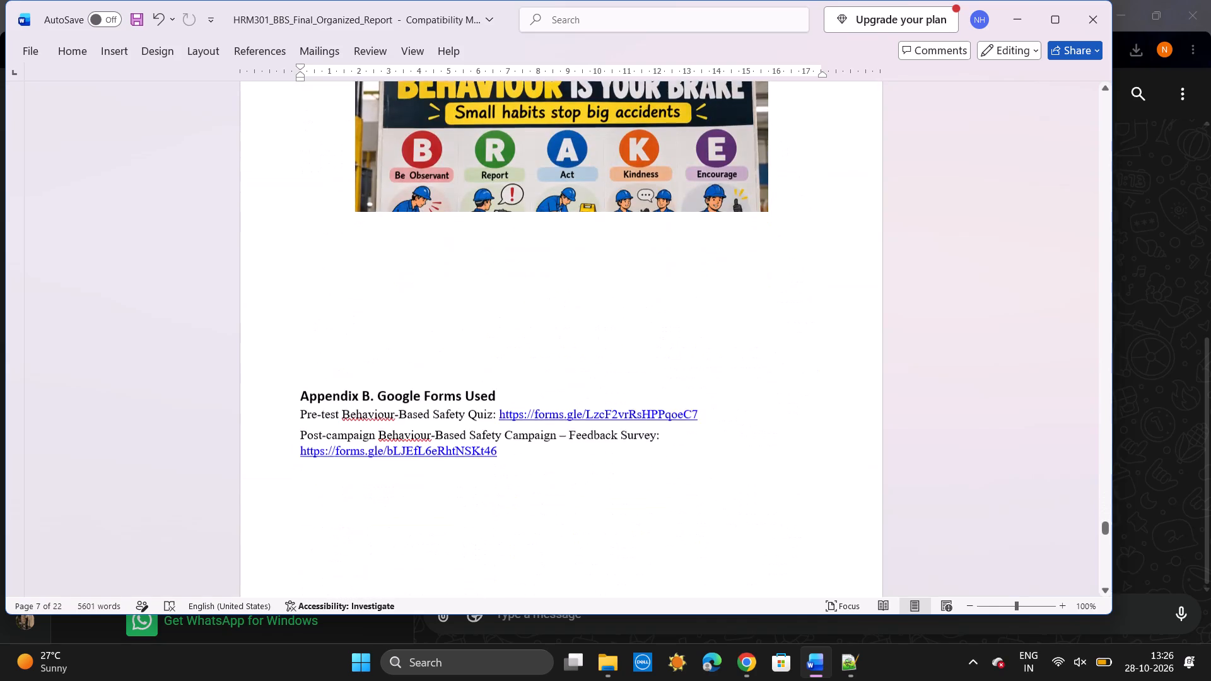
scroll(747, 471, up, 6)
scroll(747, 471, down, 5)
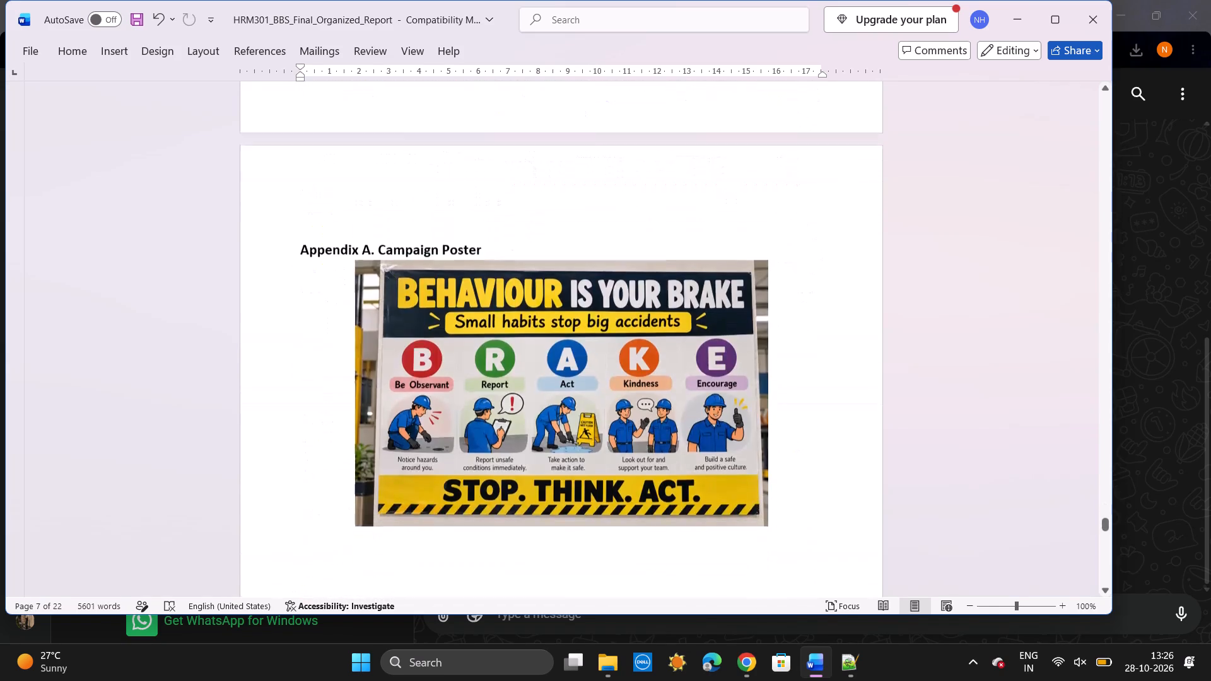
scroll(747, 471, down, 5)
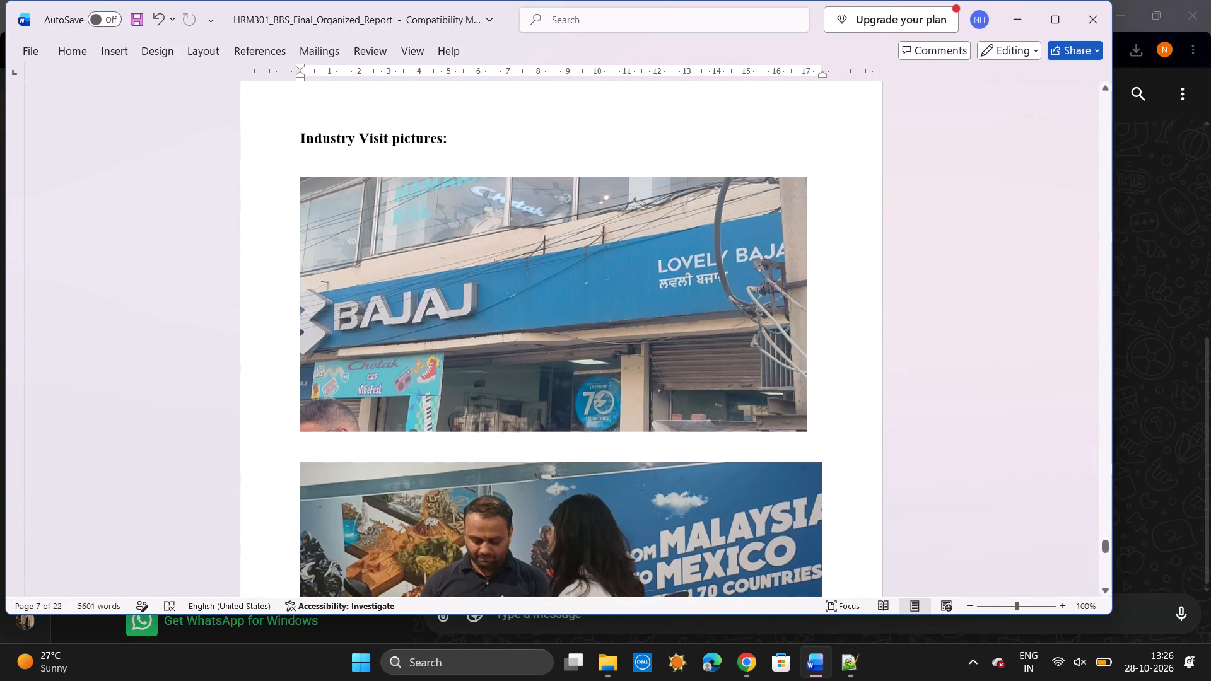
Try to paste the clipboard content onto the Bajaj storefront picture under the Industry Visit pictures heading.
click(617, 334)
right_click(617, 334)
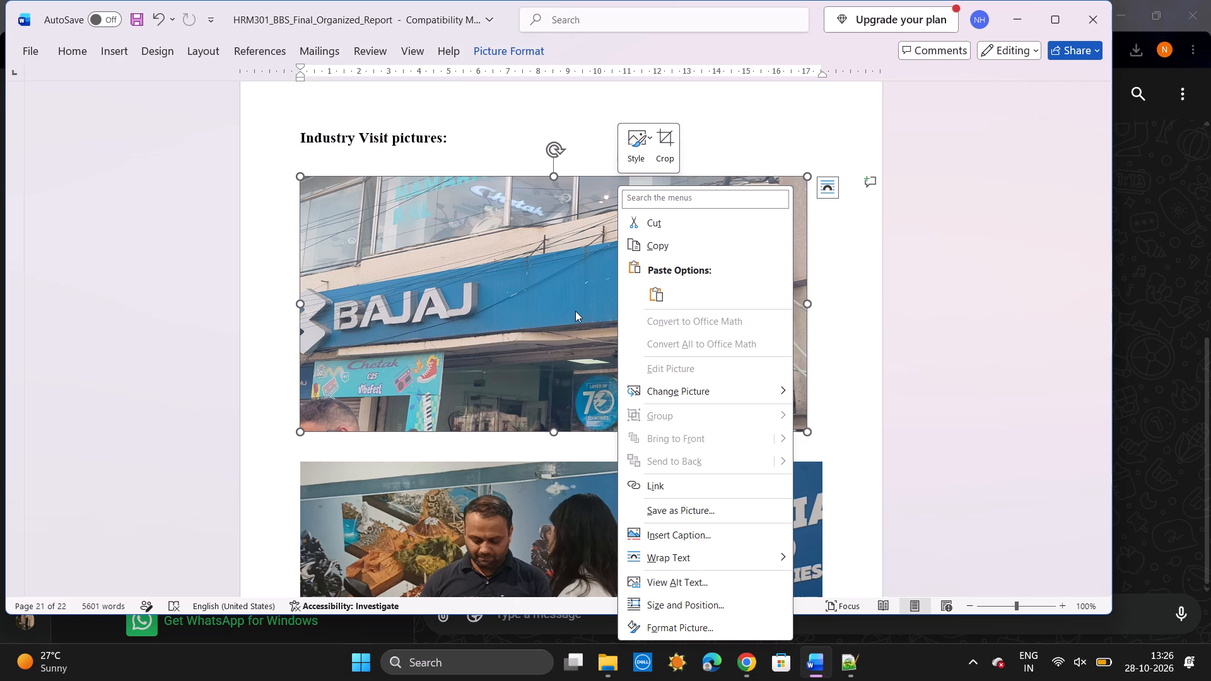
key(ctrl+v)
Look through the report's body sections, charts and conclusion, ending at the group photo on the last page.
scroll(575, 311, down, 5)
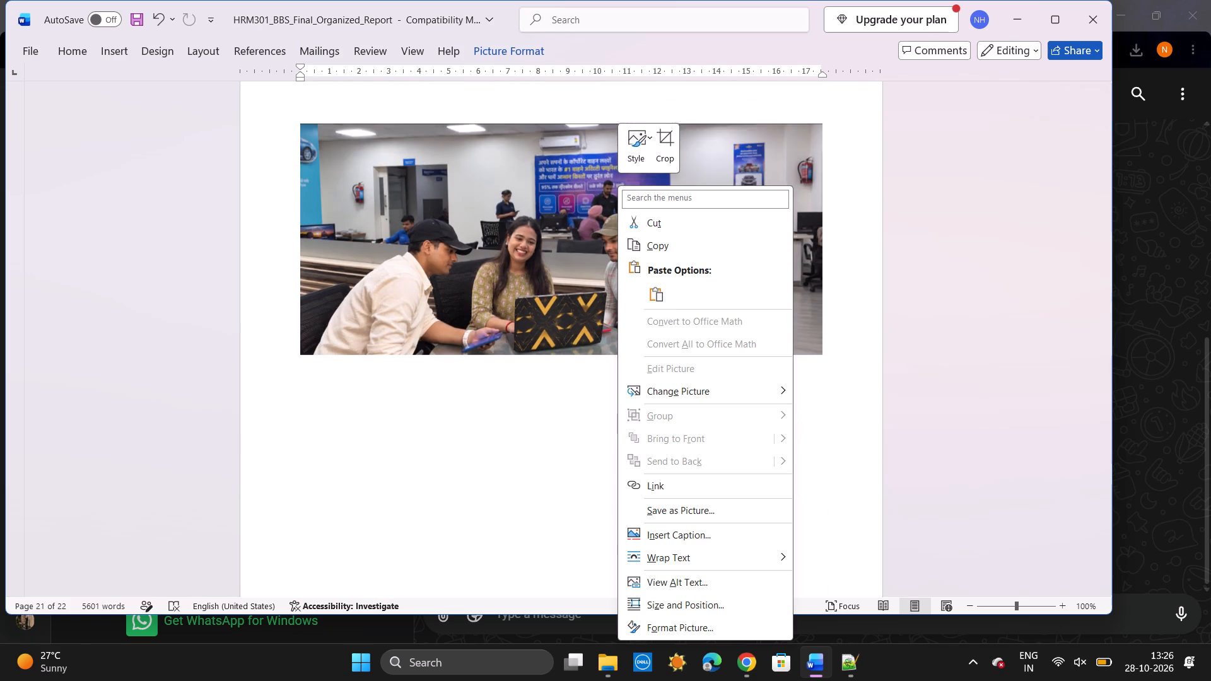
scroll(575, 311, down, 4)
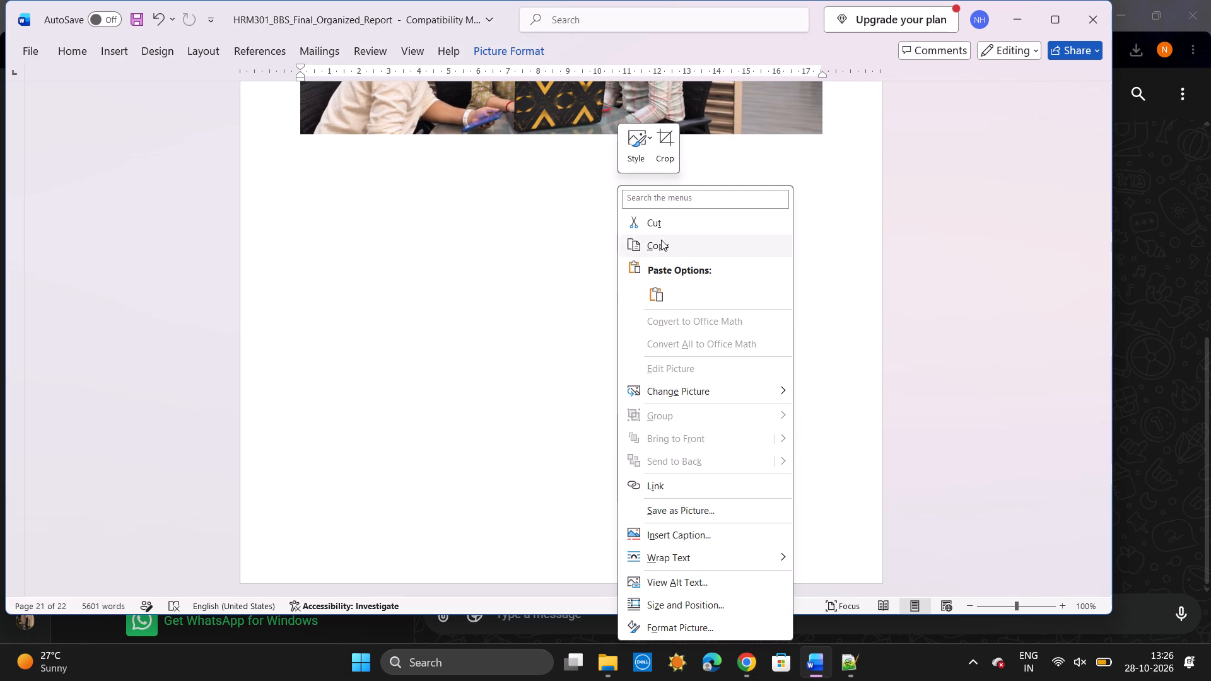
scroll(502, 346, up, 2)
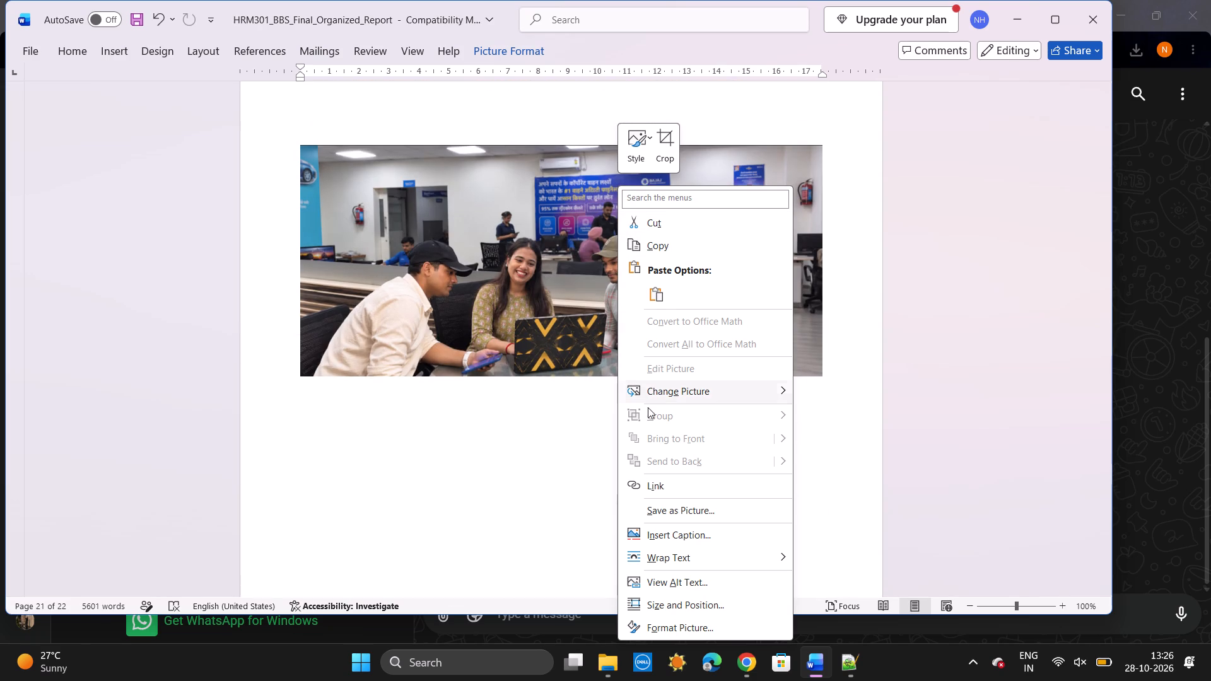
scroll(474, 383, up, 3)
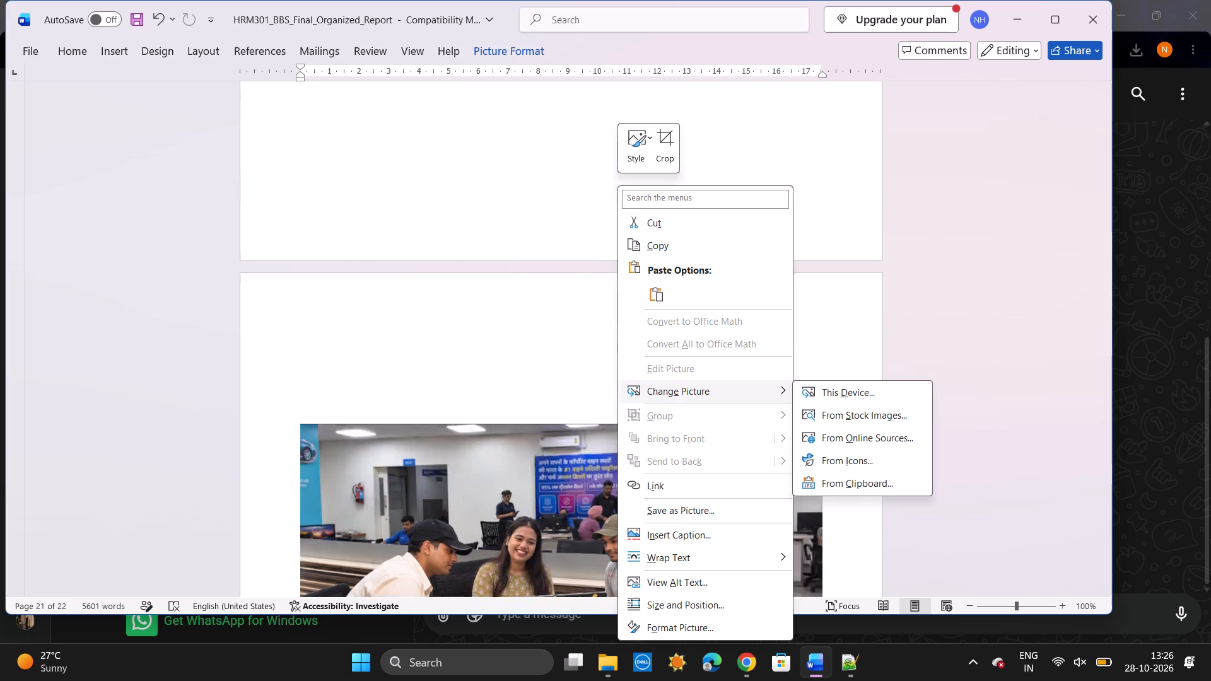
scroll(474, 383, up, 3)
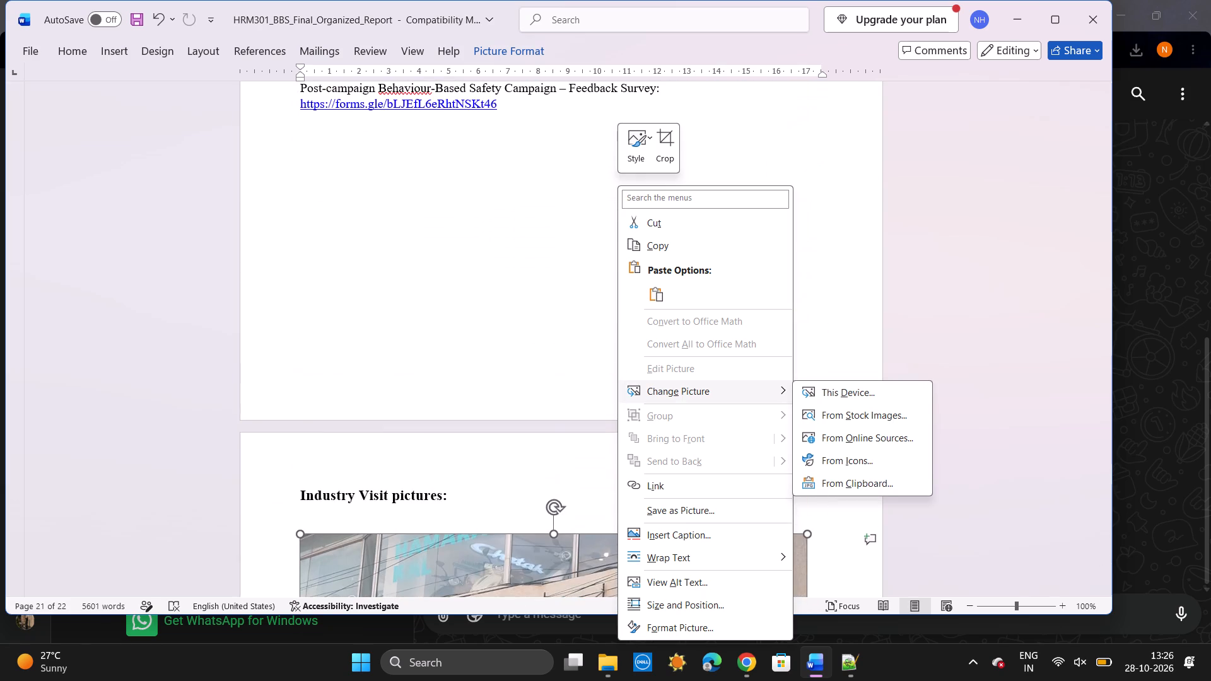
scroll(555, 325, up, 20)
scroll(555, 325, up, 20)
scroll(555, 325, up, 20)
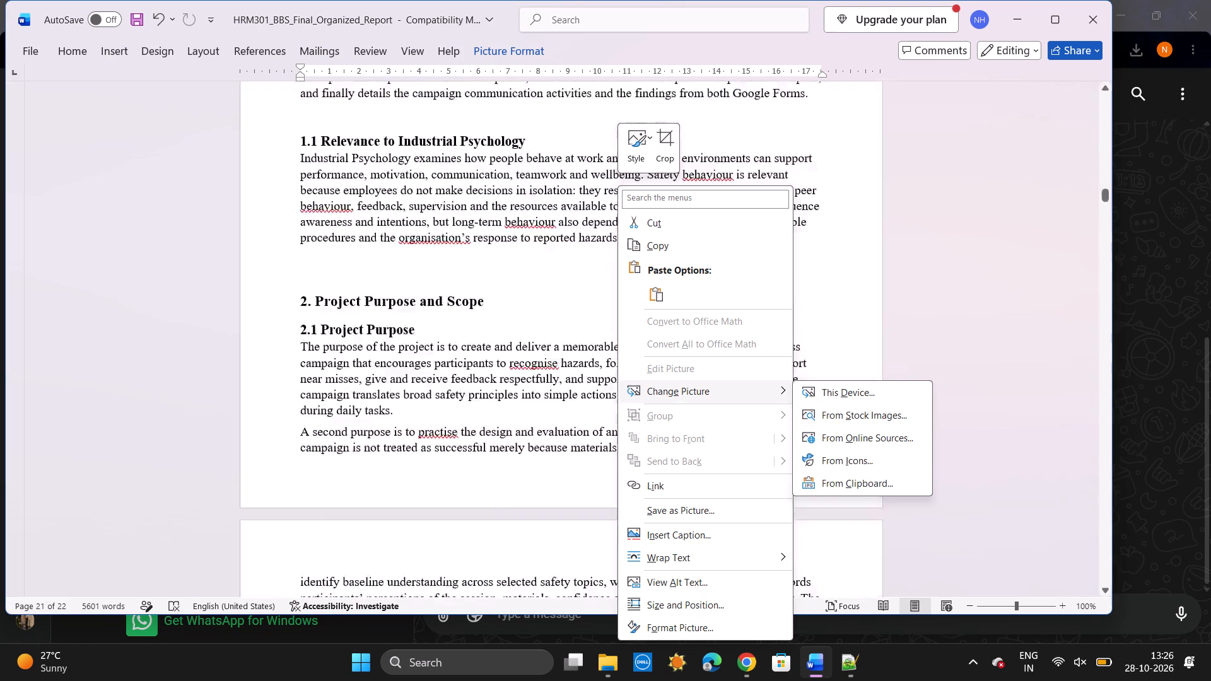
scroll(555, 325, up, 20)
scroll(555, 325, up, 1)
scroll(555, 325, down, 9)
scroll(555, 325, down, 20)
scroll(555, 325, down, 20)
scroll(555, 325, down, 7)
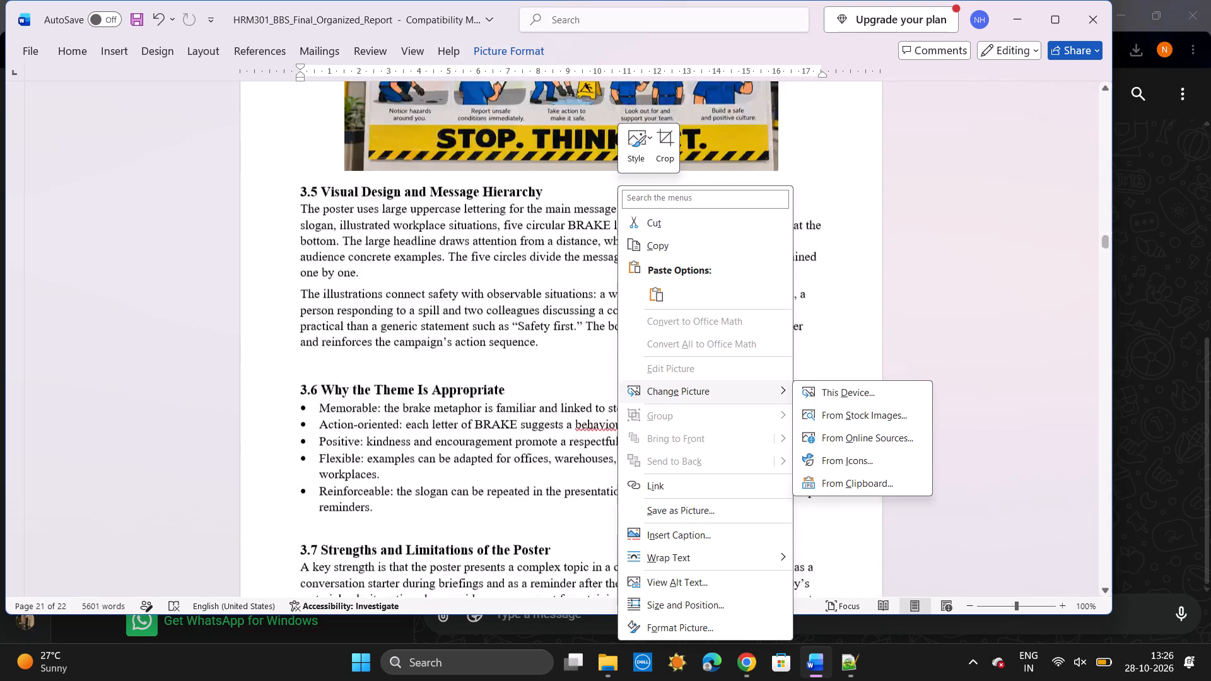
scroll(555, 325, down, 20)
scroll(555, 325, down, 20)
scroll(555, 325, down, 8)
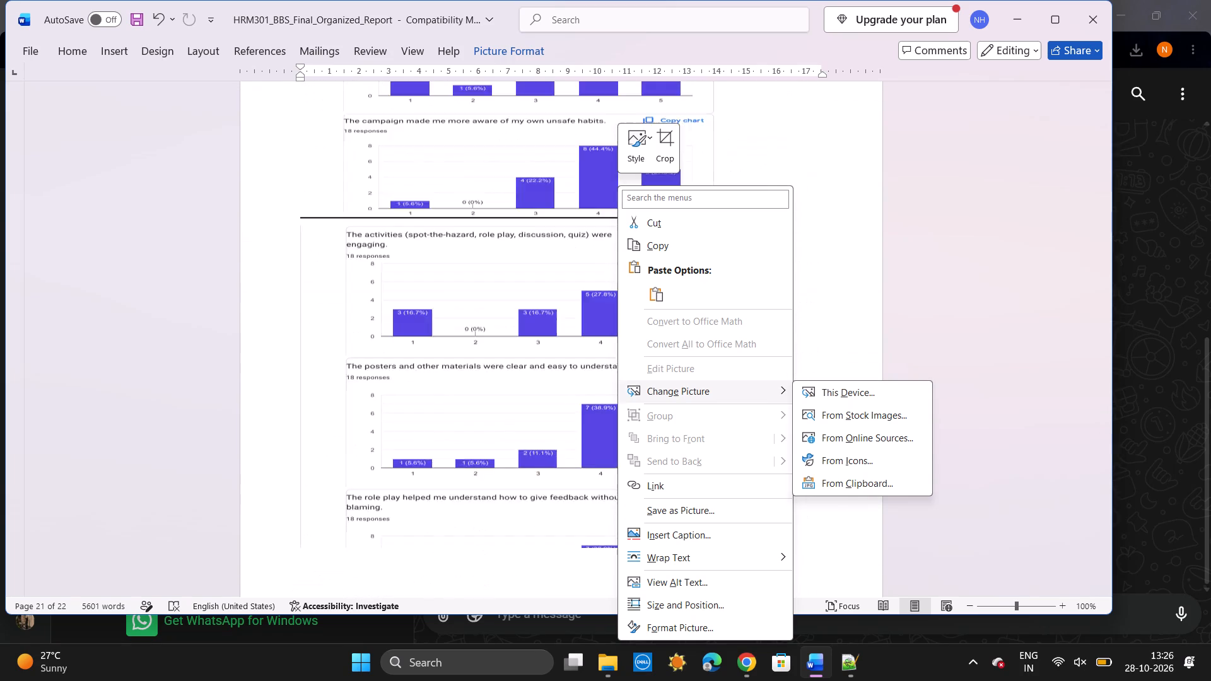
scroll(555, 325, down, 6)
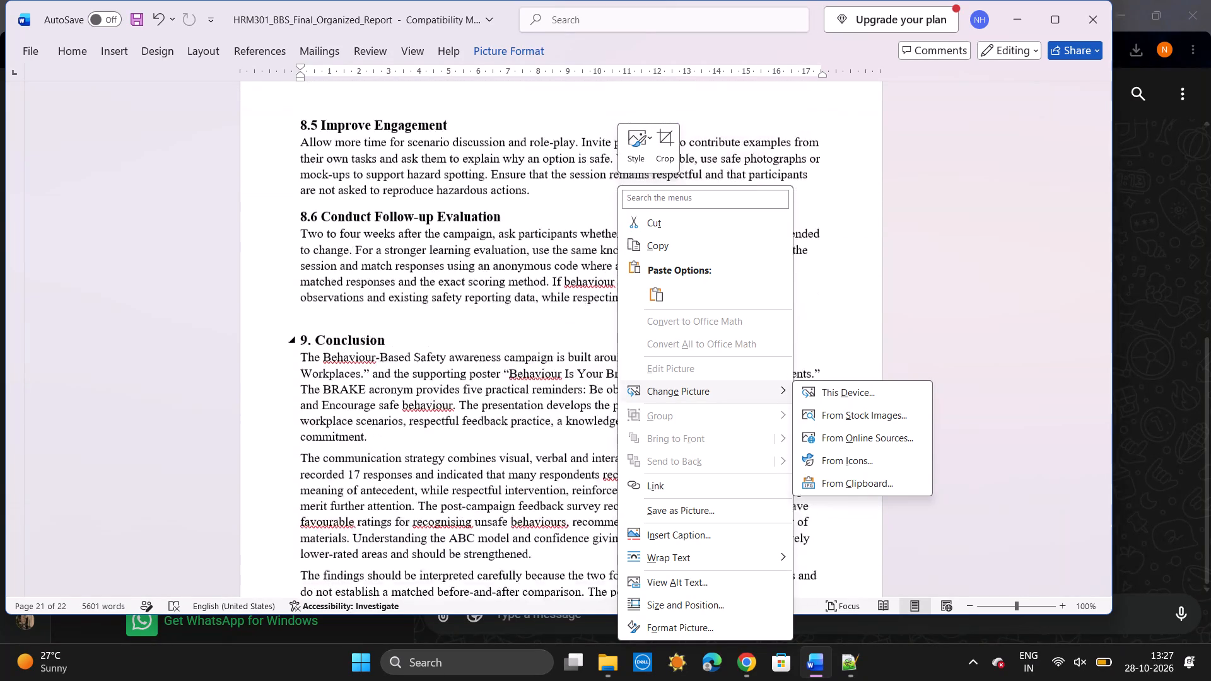
scroll(555, 325, down, 6)
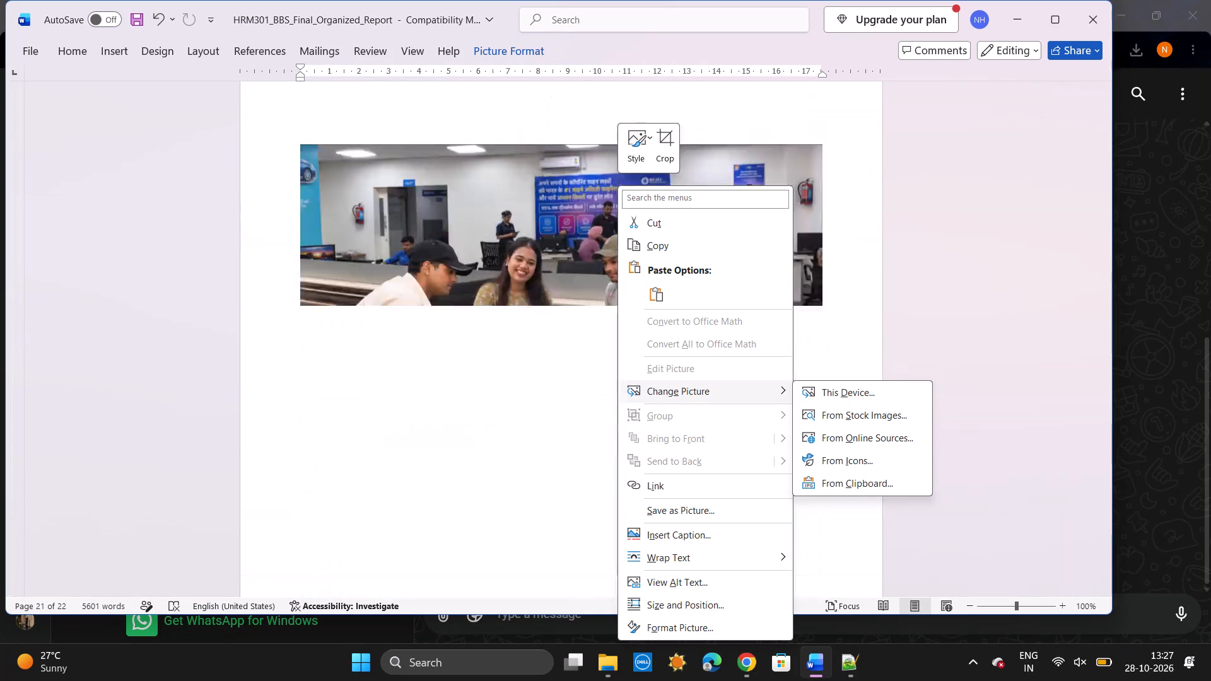
scroll(555, 325, up, 3)
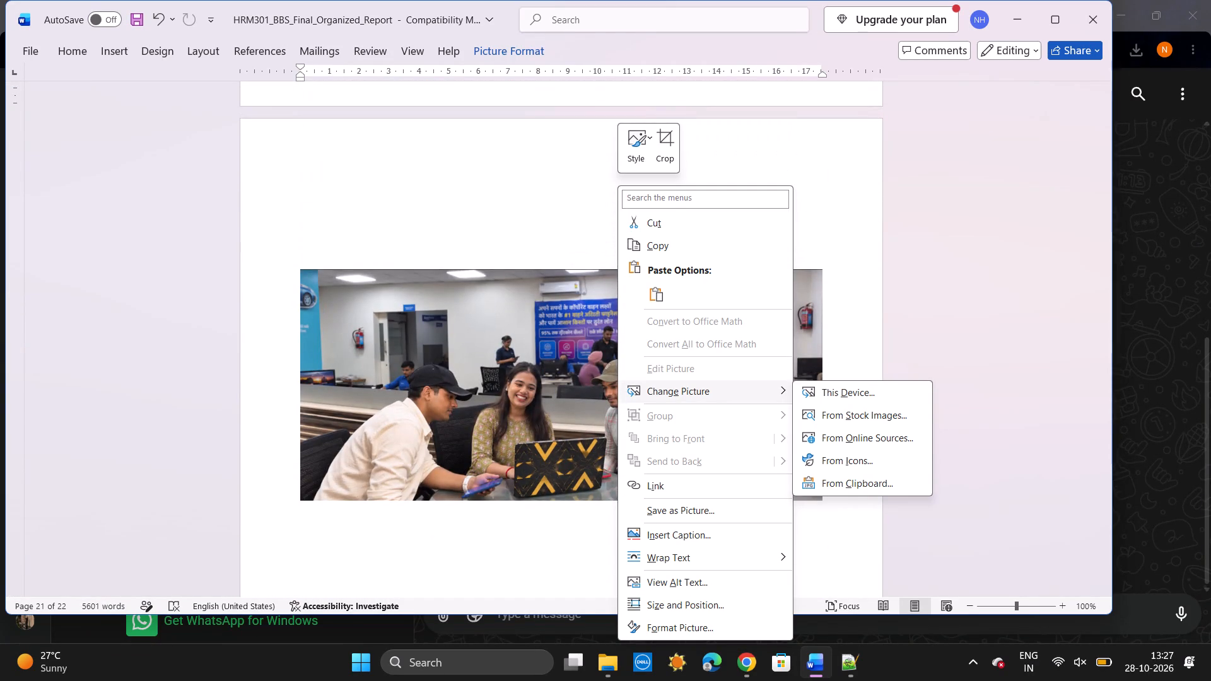
click(532, 410)
click(532, 410)
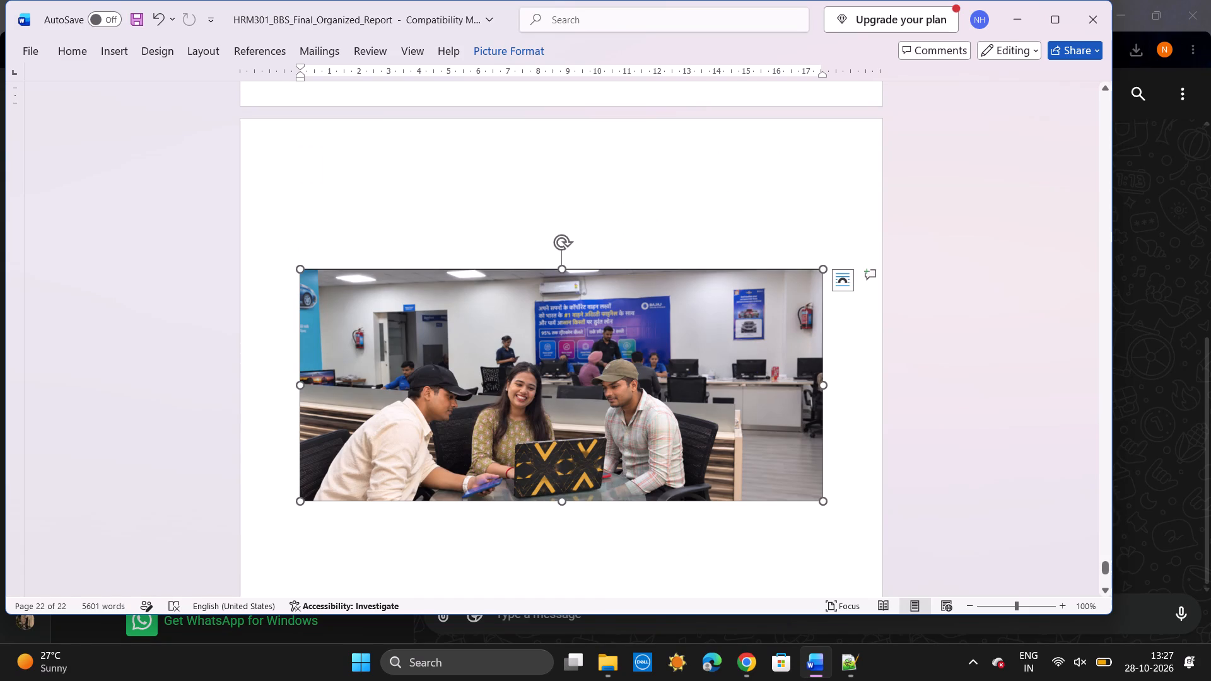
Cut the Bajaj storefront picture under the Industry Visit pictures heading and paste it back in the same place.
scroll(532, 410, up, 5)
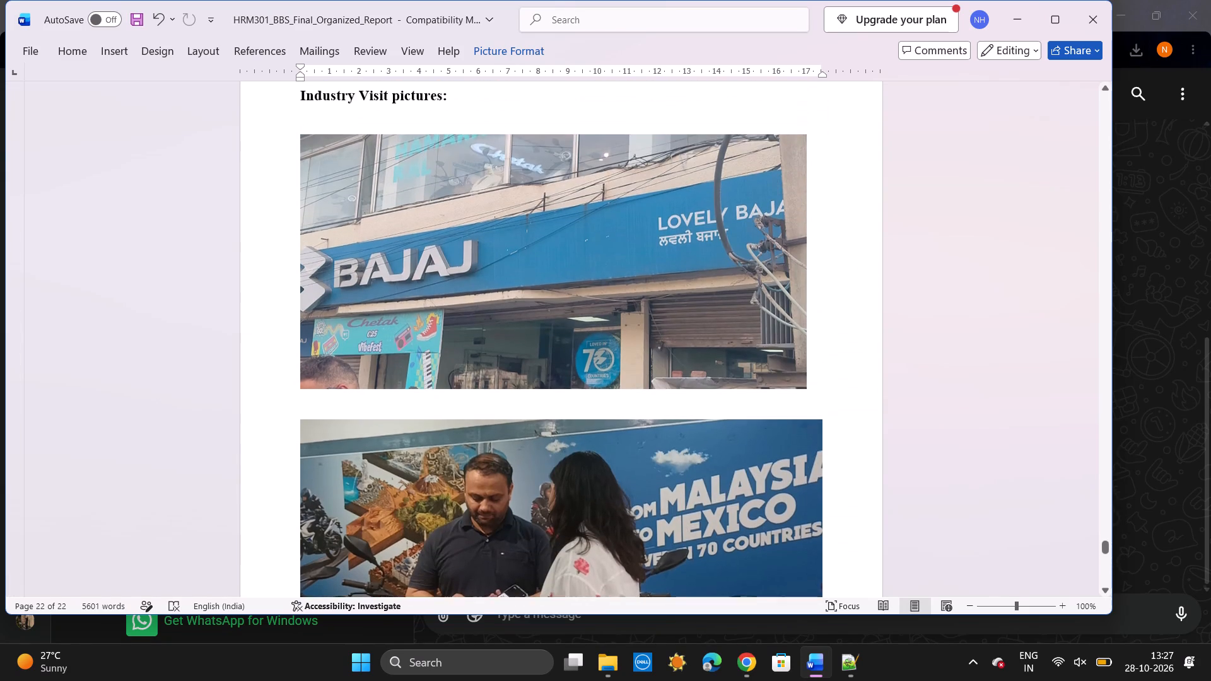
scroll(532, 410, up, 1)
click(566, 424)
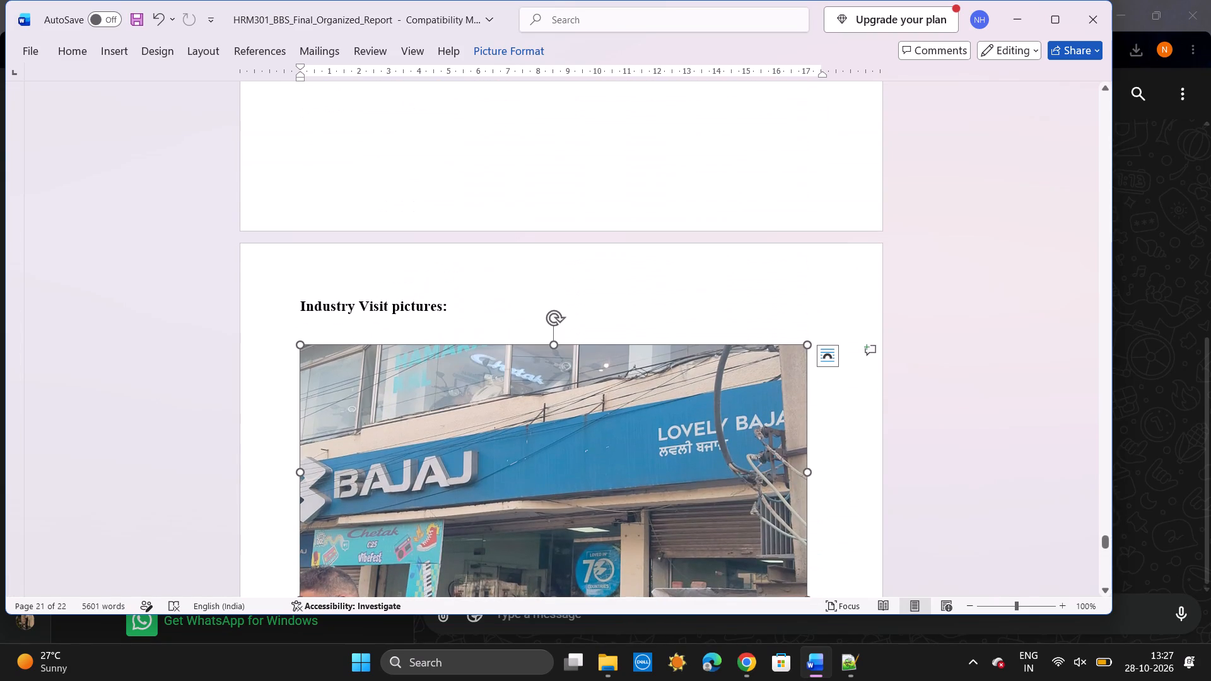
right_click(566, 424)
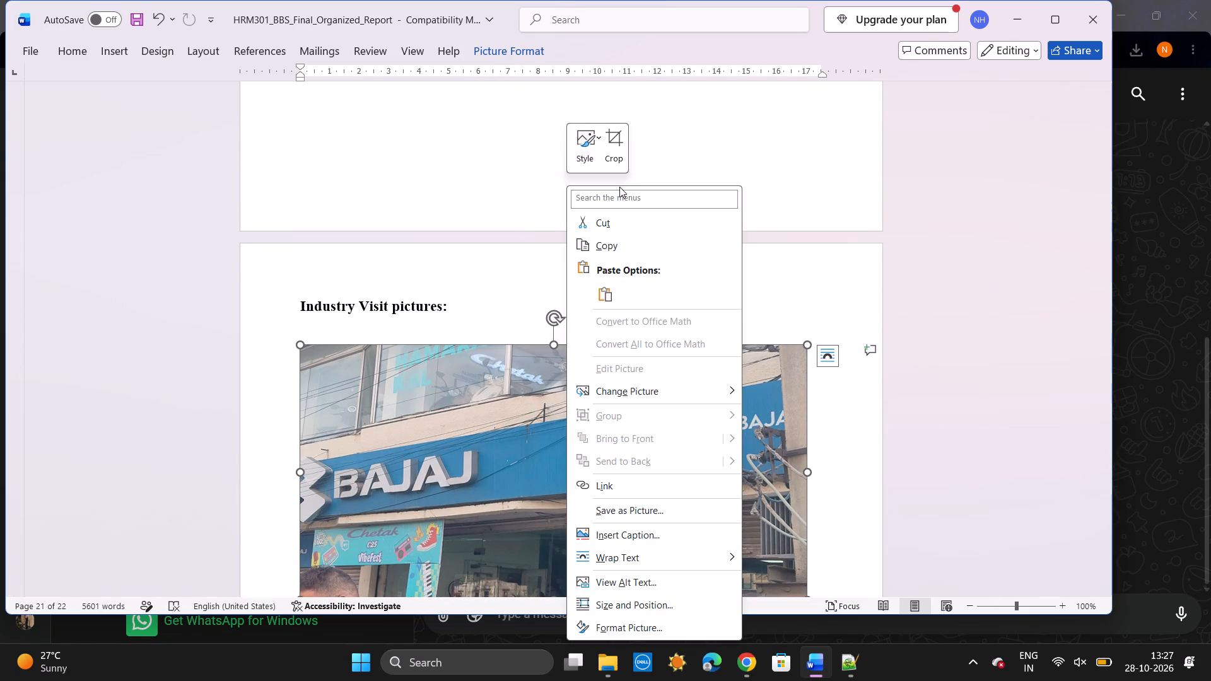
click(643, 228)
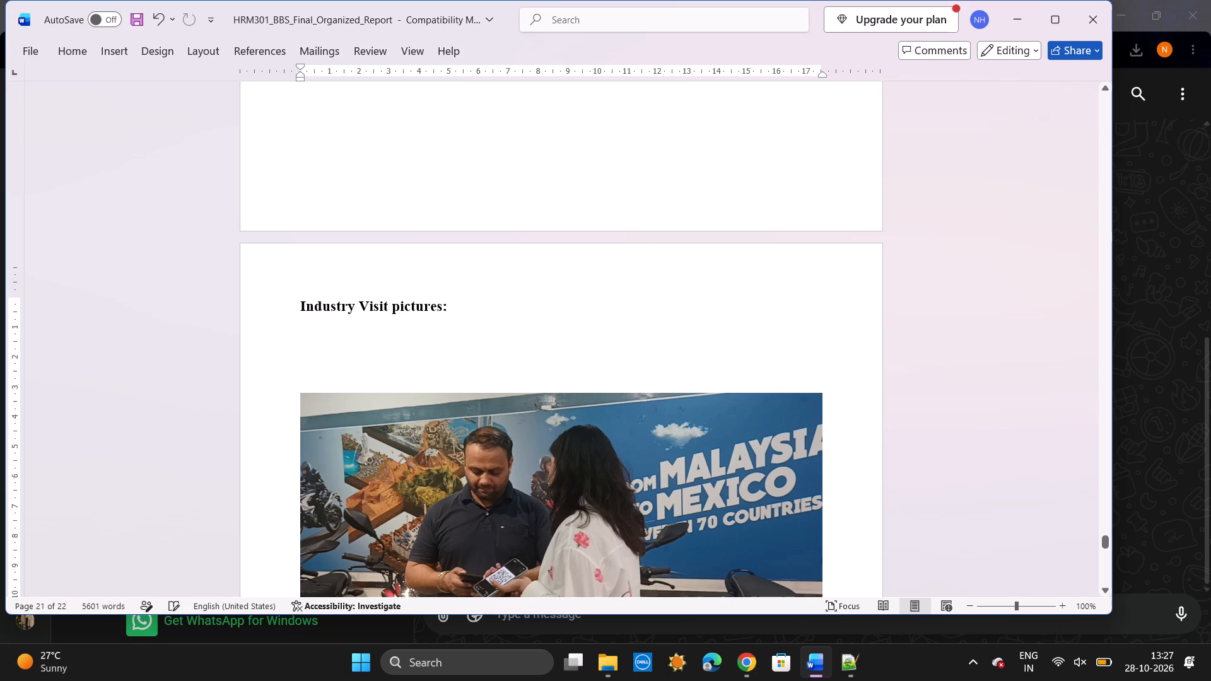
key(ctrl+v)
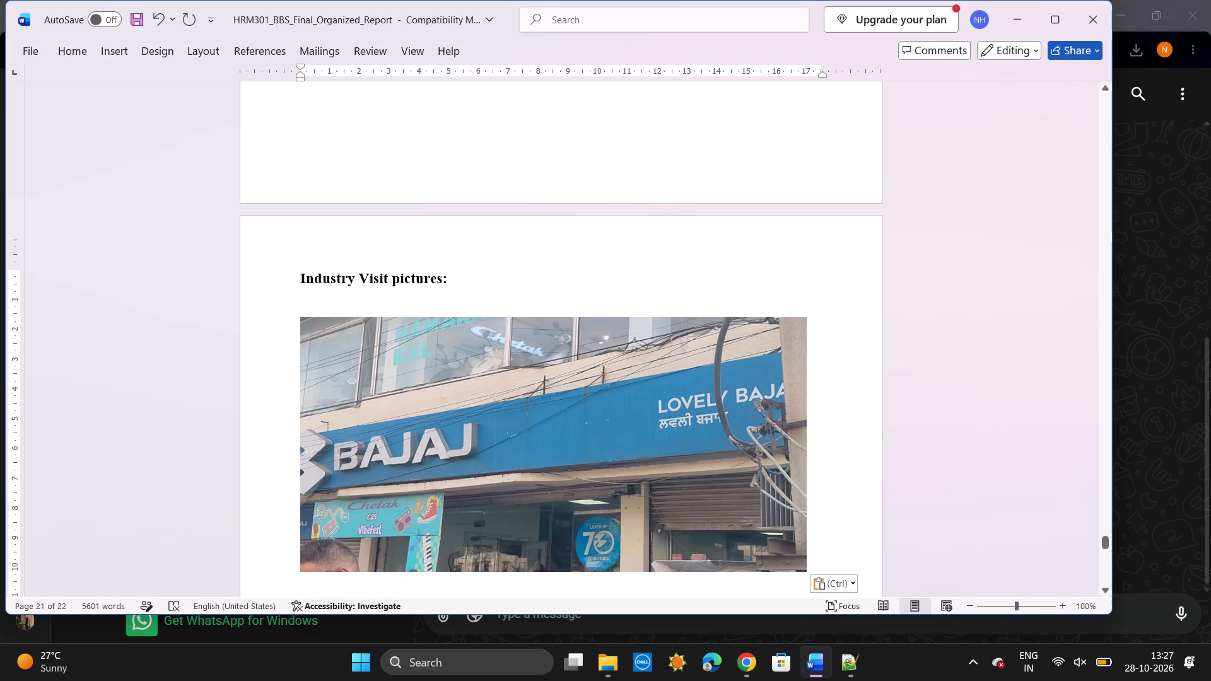
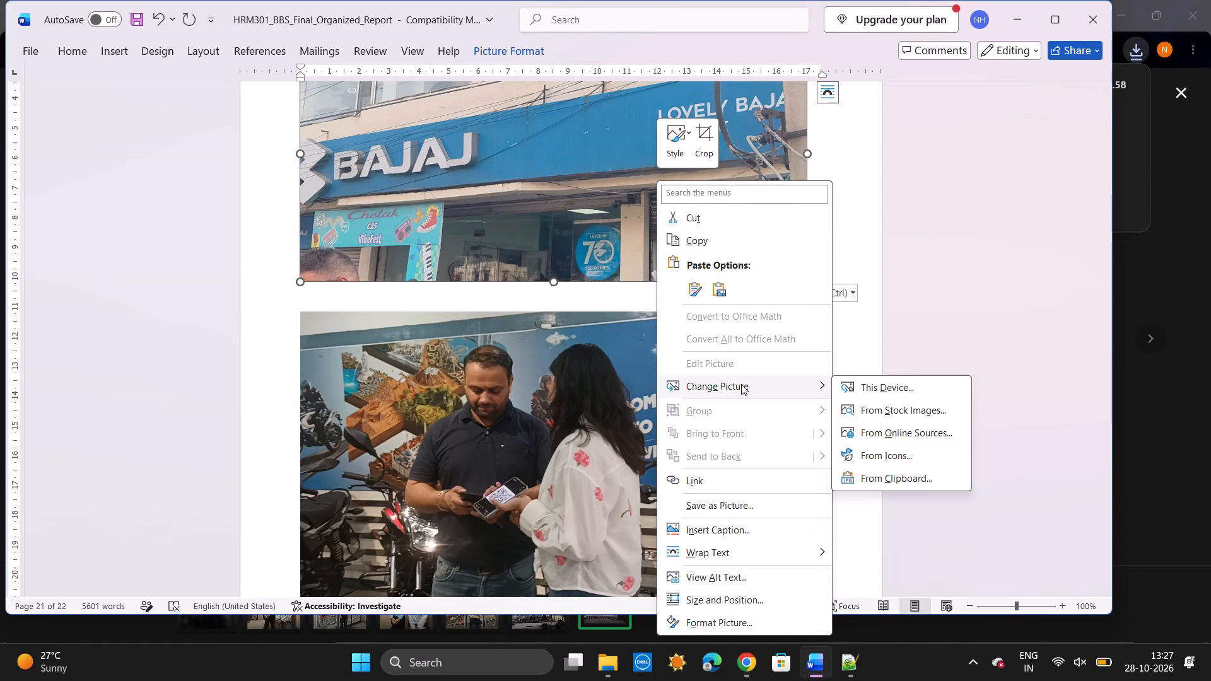
Replace the Bajaj storefront picture with the image file WhatsApp Image 2026-10-28 at 1.25.58 PM from New Volume (E:).
click(918, 389)
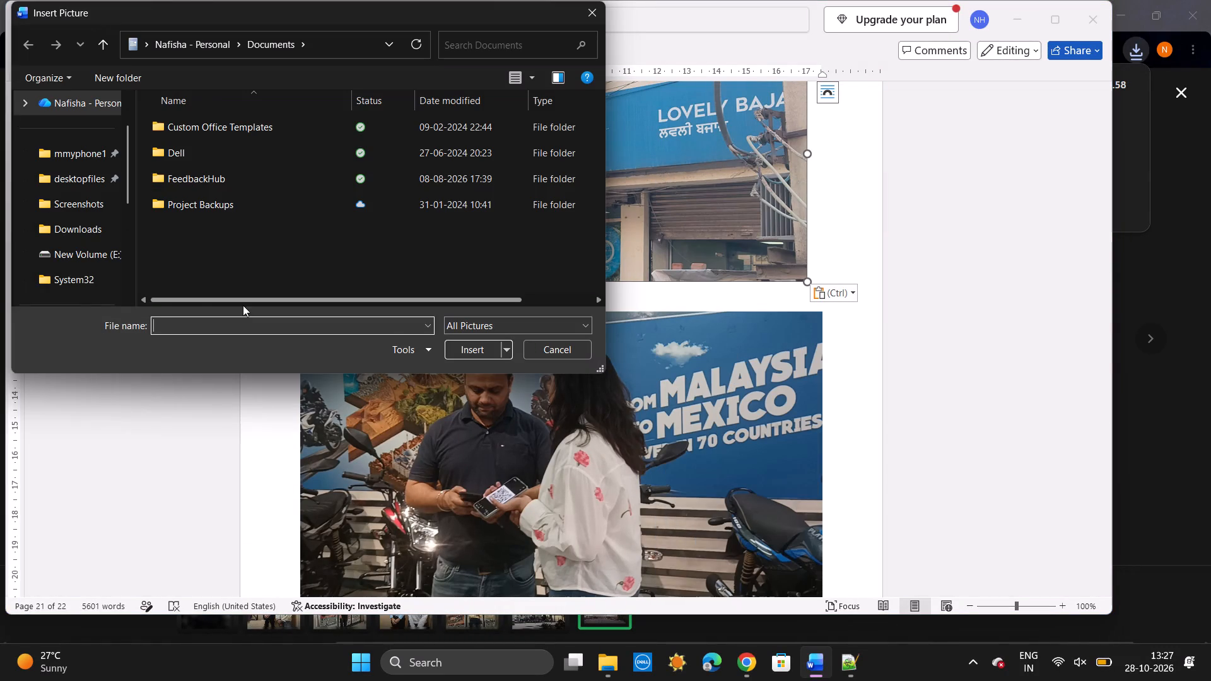
click(81, 255)
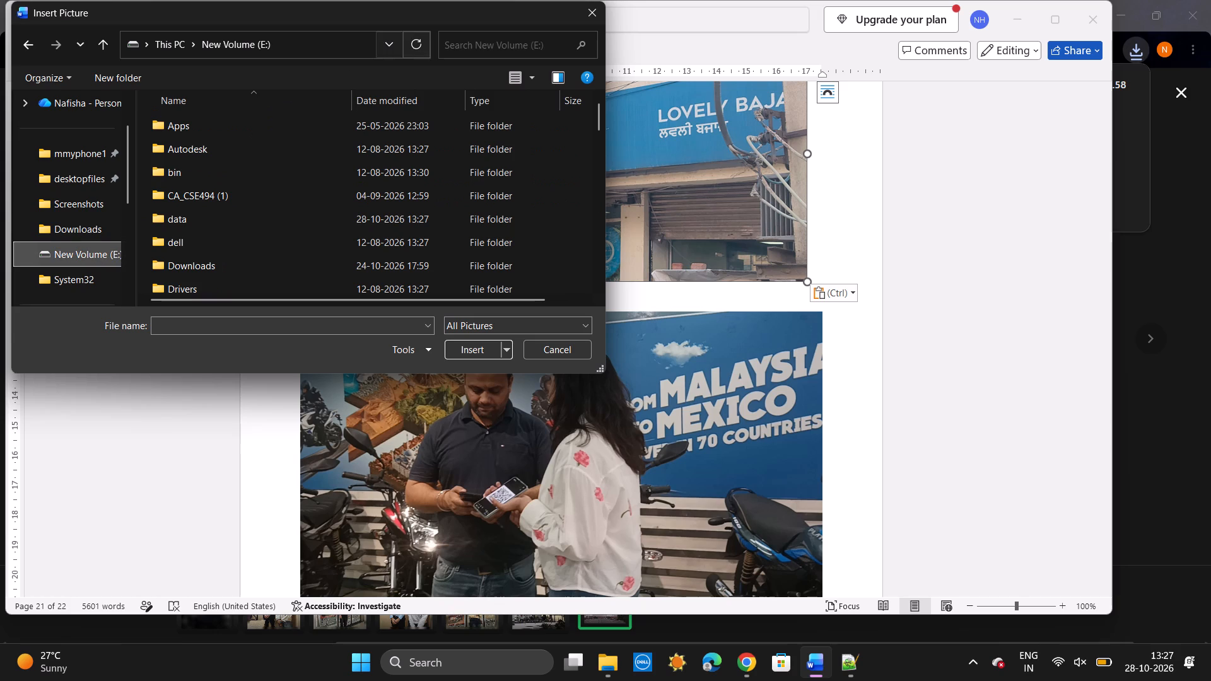
click(455, 47)
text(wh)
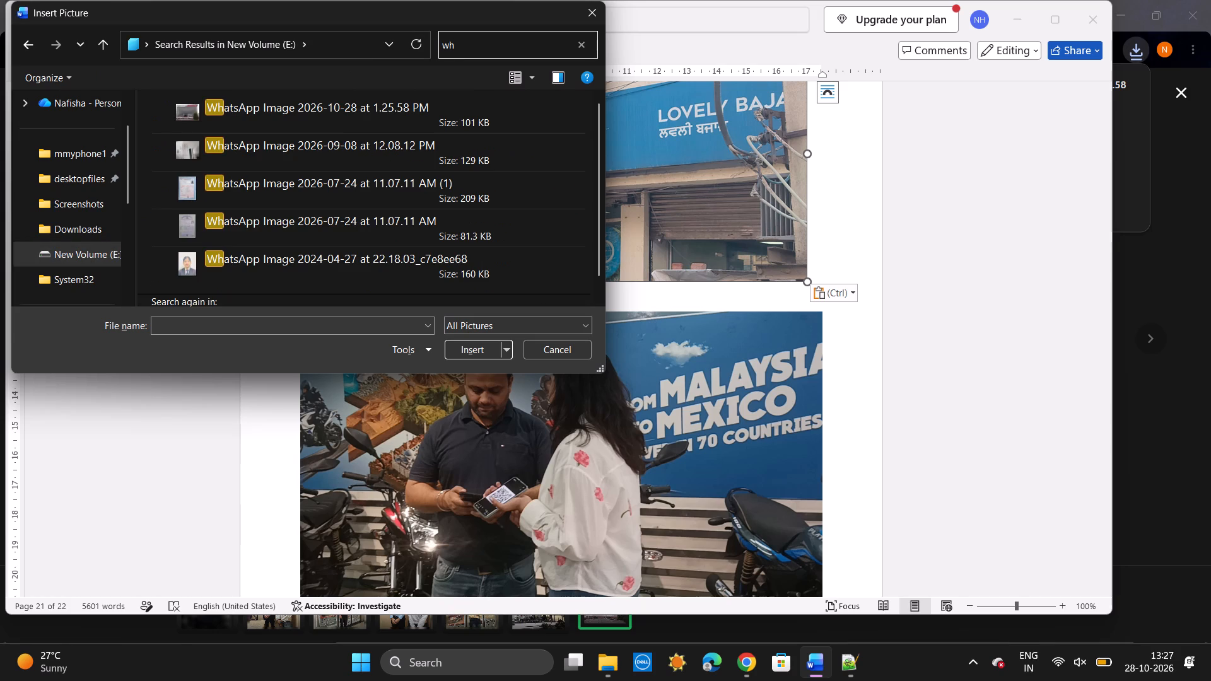
click(423, 107)
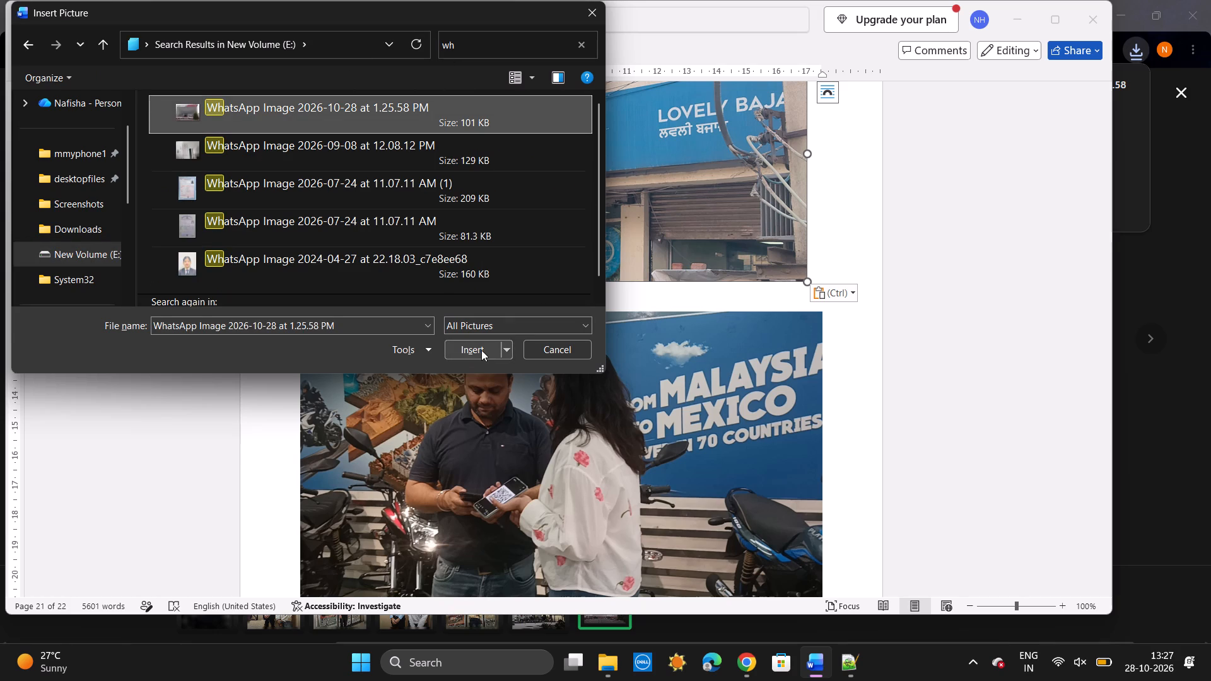
click(481, 350)
Set the Hero storefront picture to square text wrapping and widen it to about 15 cm.
scroll(607, 330, up, 2)
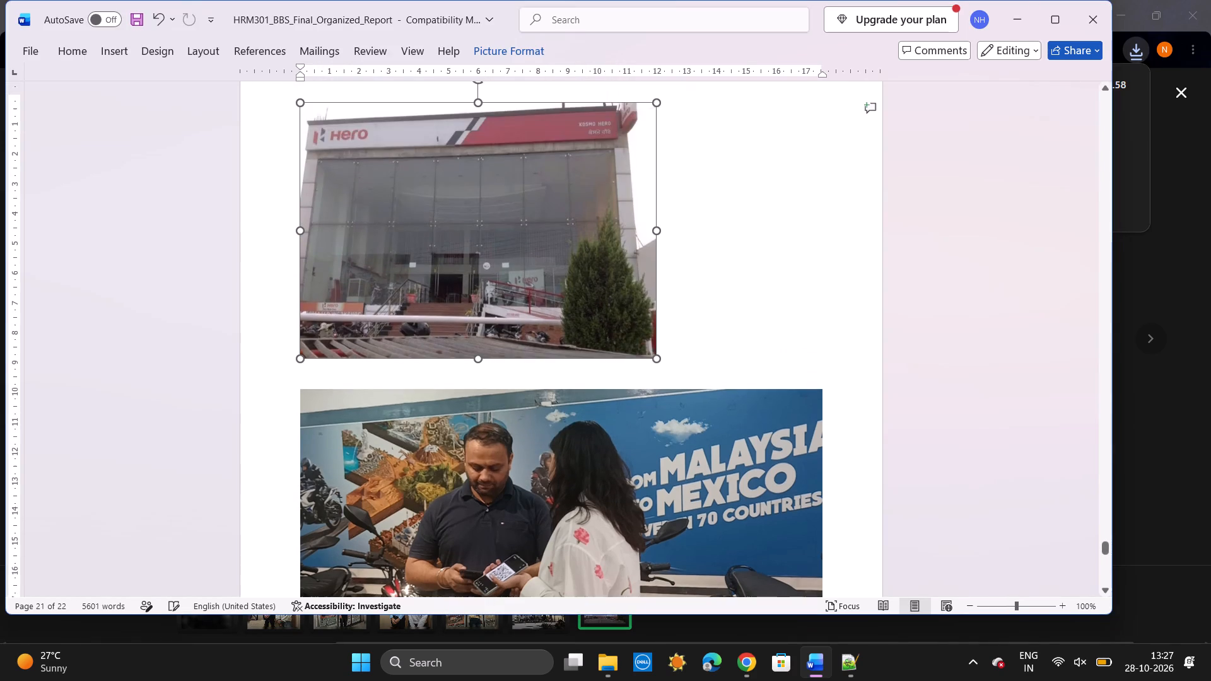
click(676, 199)
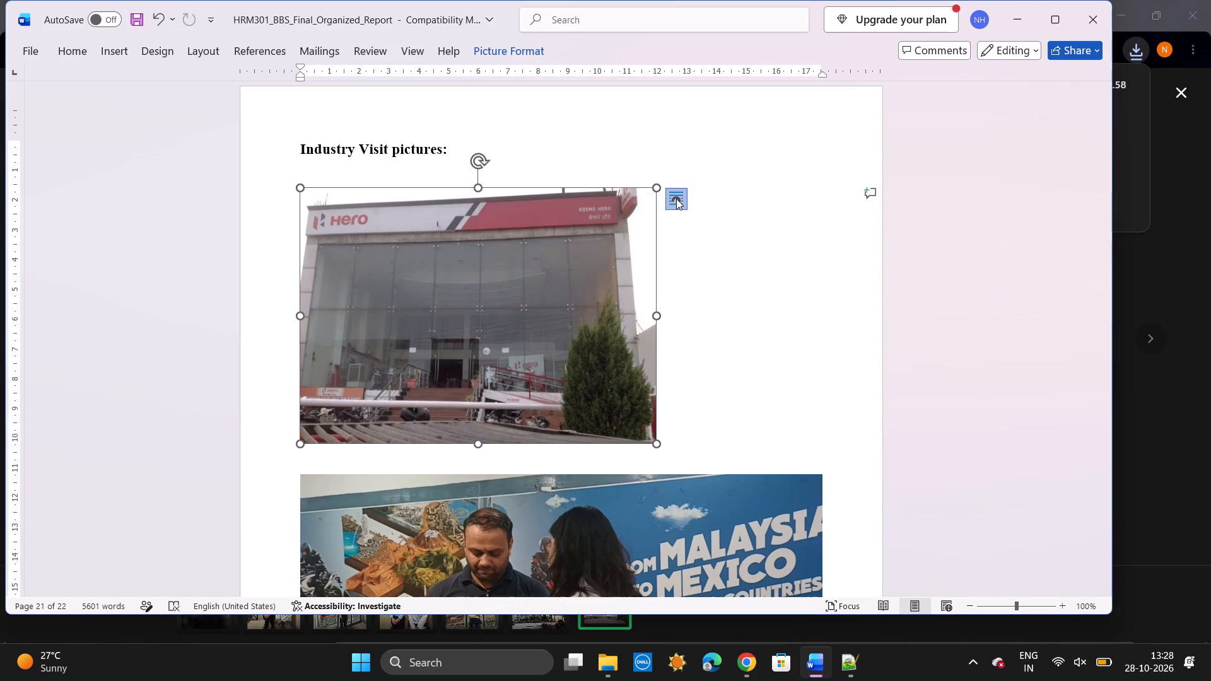
click(722, 305)
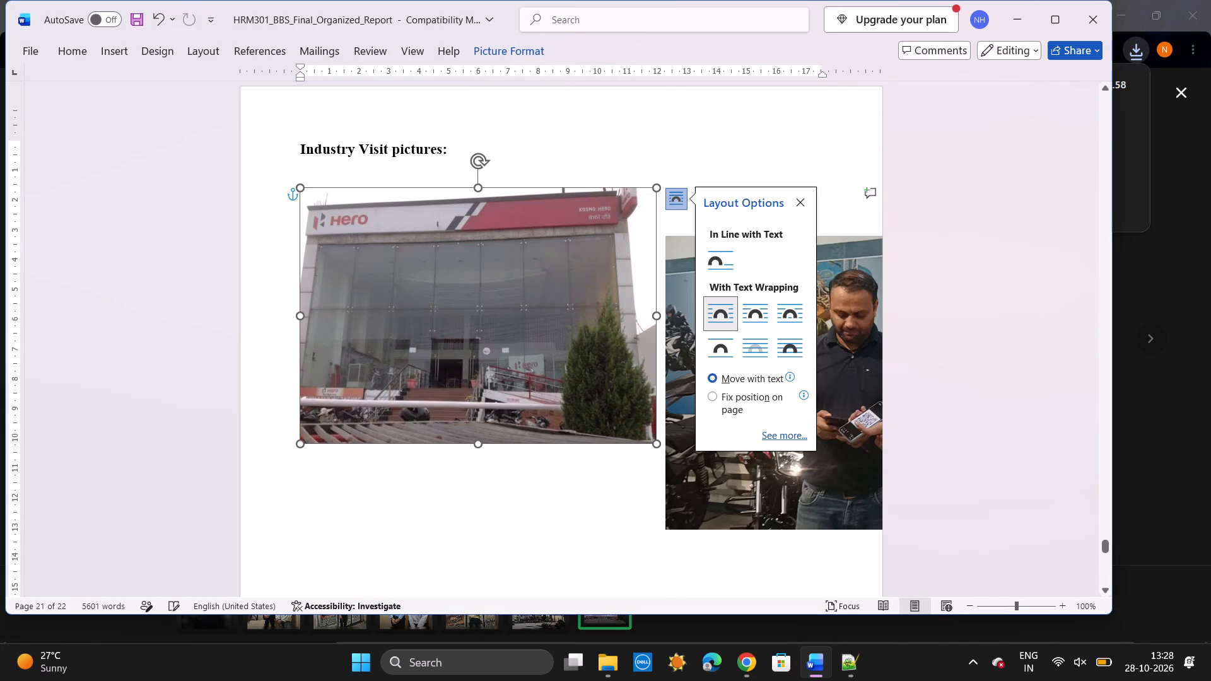
drag(657, 320, 727, 322)
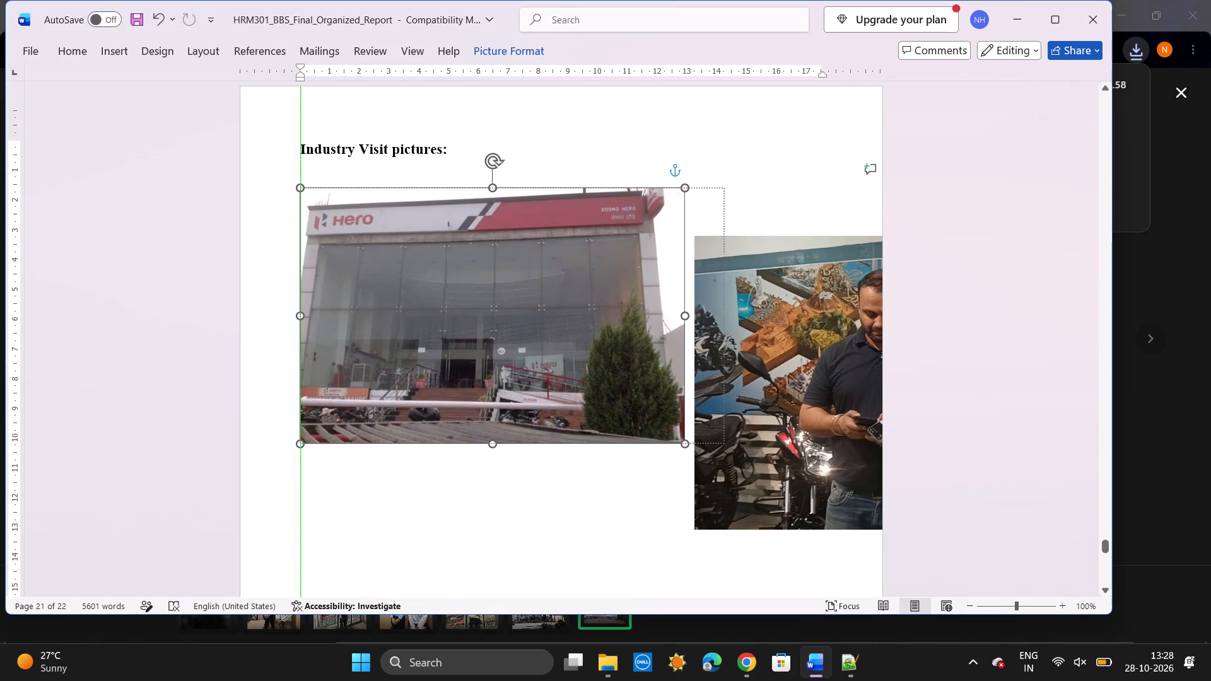
drag(727, 322, 750, 322)
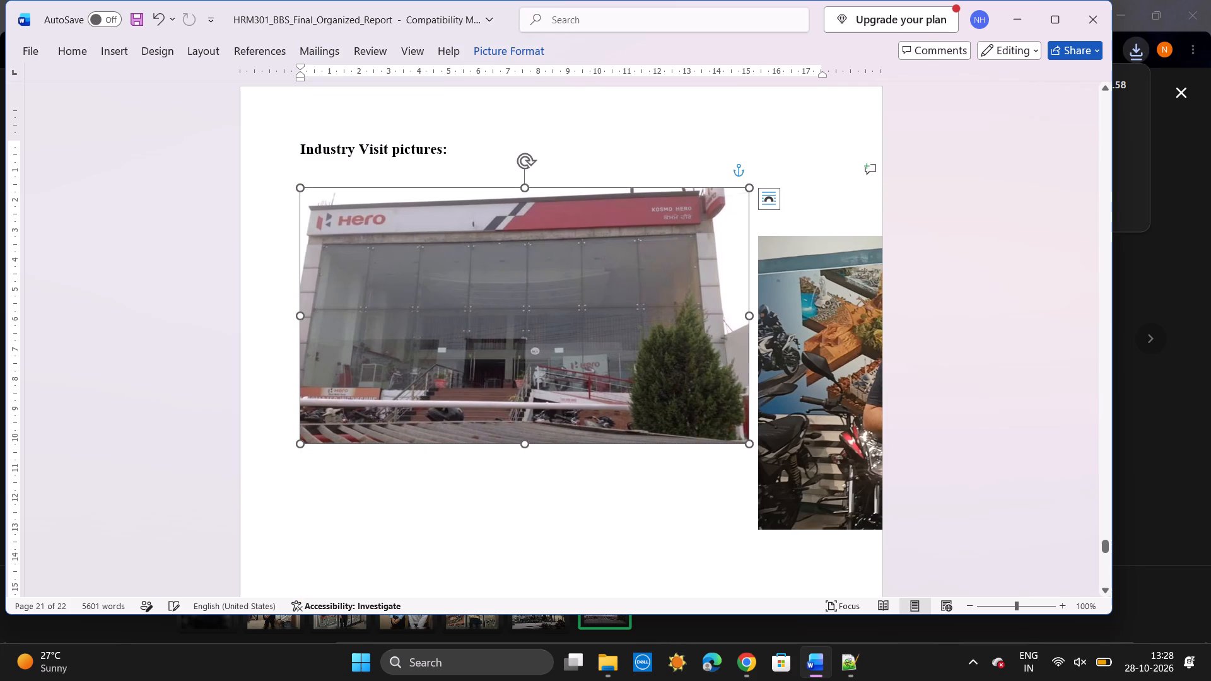
Try to move the picture of the two people with the motorcycles to below the Hero storefront picture.
click(816, 392)
drag(816, 392, 693, 525)
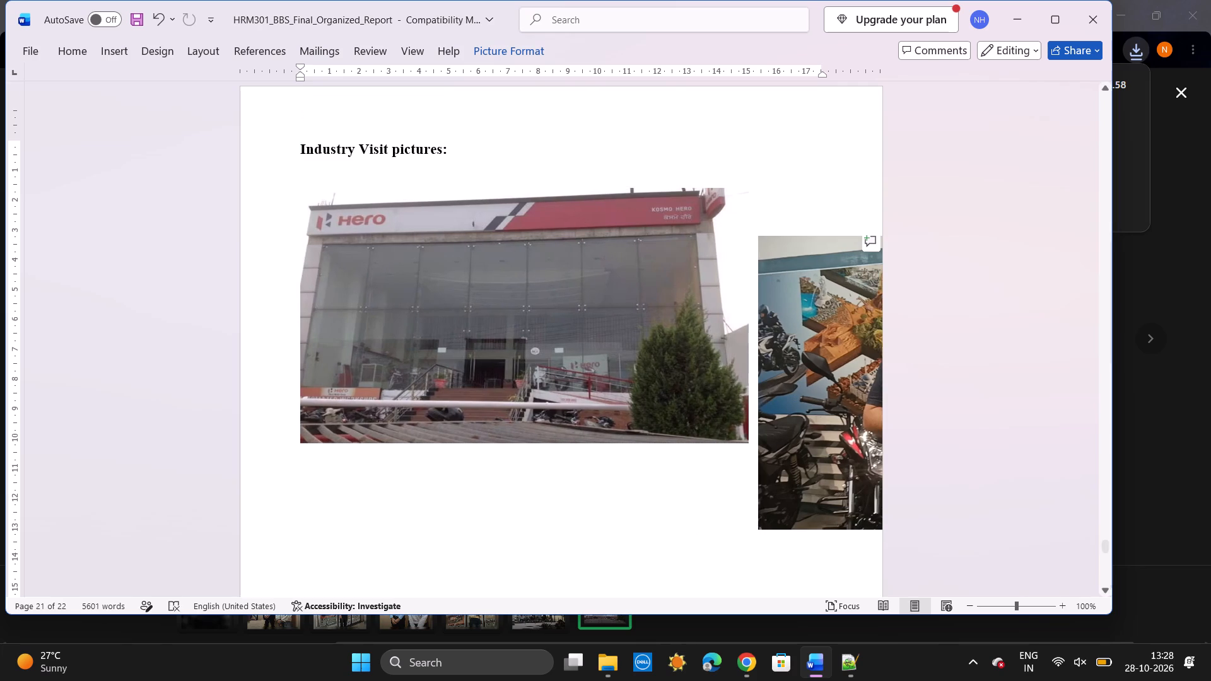
Move the Hero storefront picture up slightly, closer to the Industry Visit pictures heading.
scroll(621, 376, down, 1)
scroll(621, 376, up, 1)
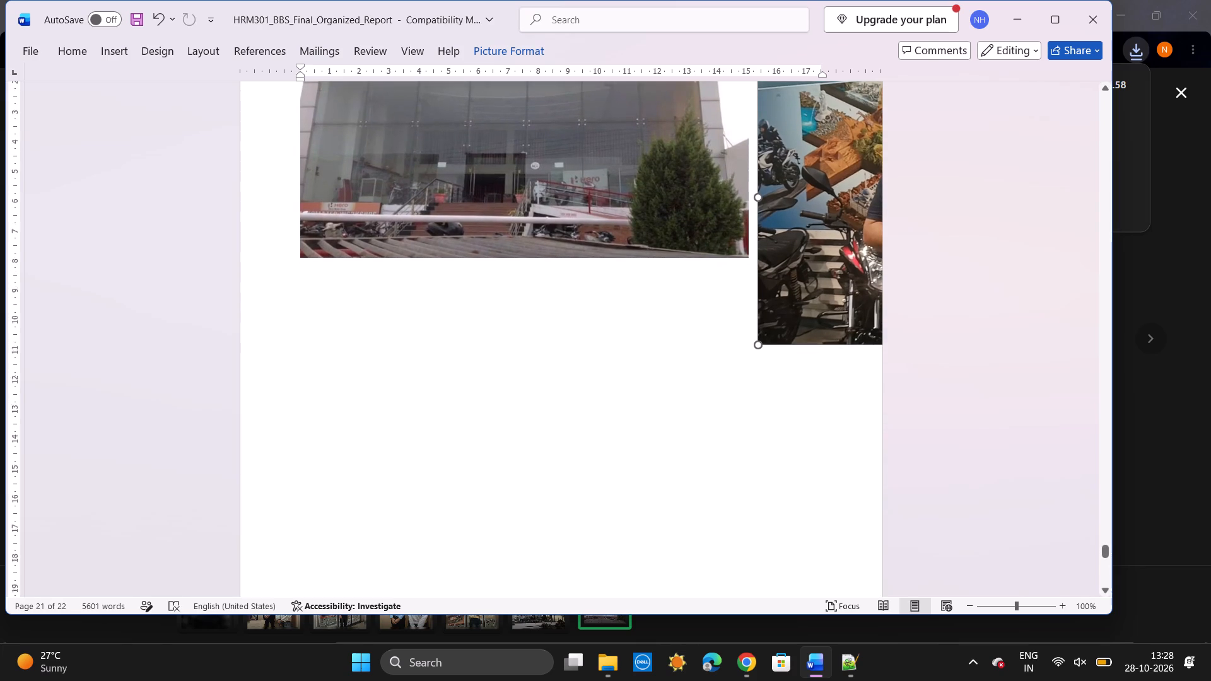
scroll(621, 376, up, 1)
click(573, 253)
scroll(573, 253, up, 1)
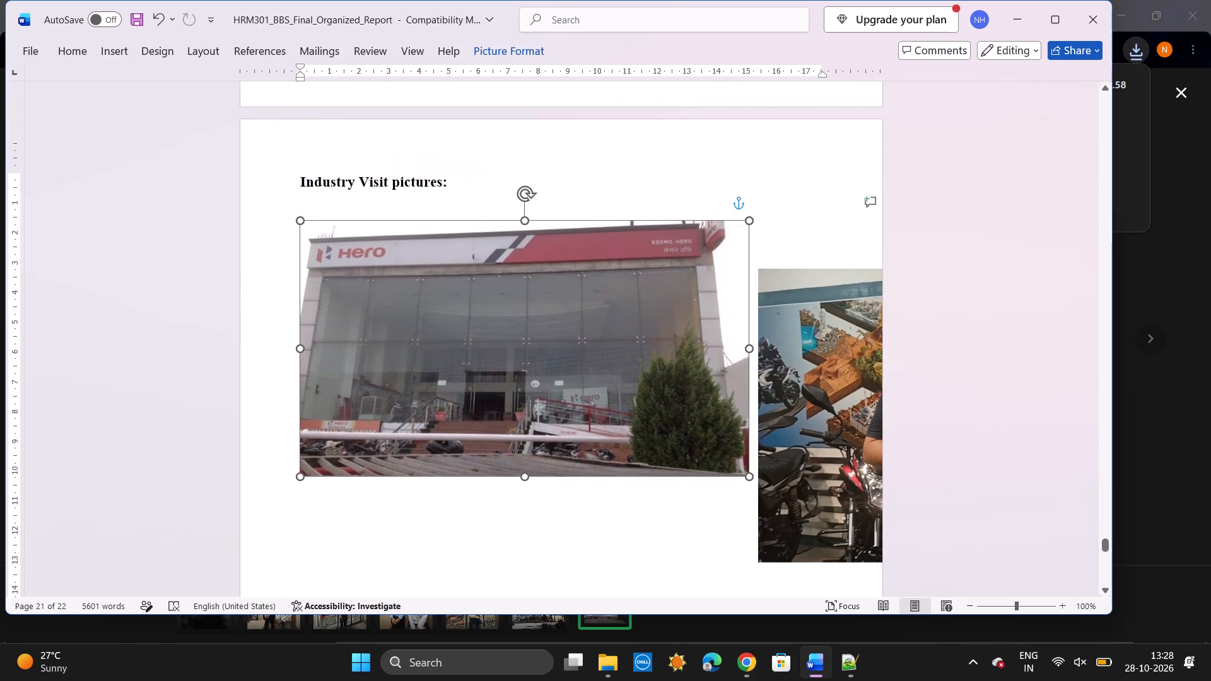
drag(563, 285, 567, 272)
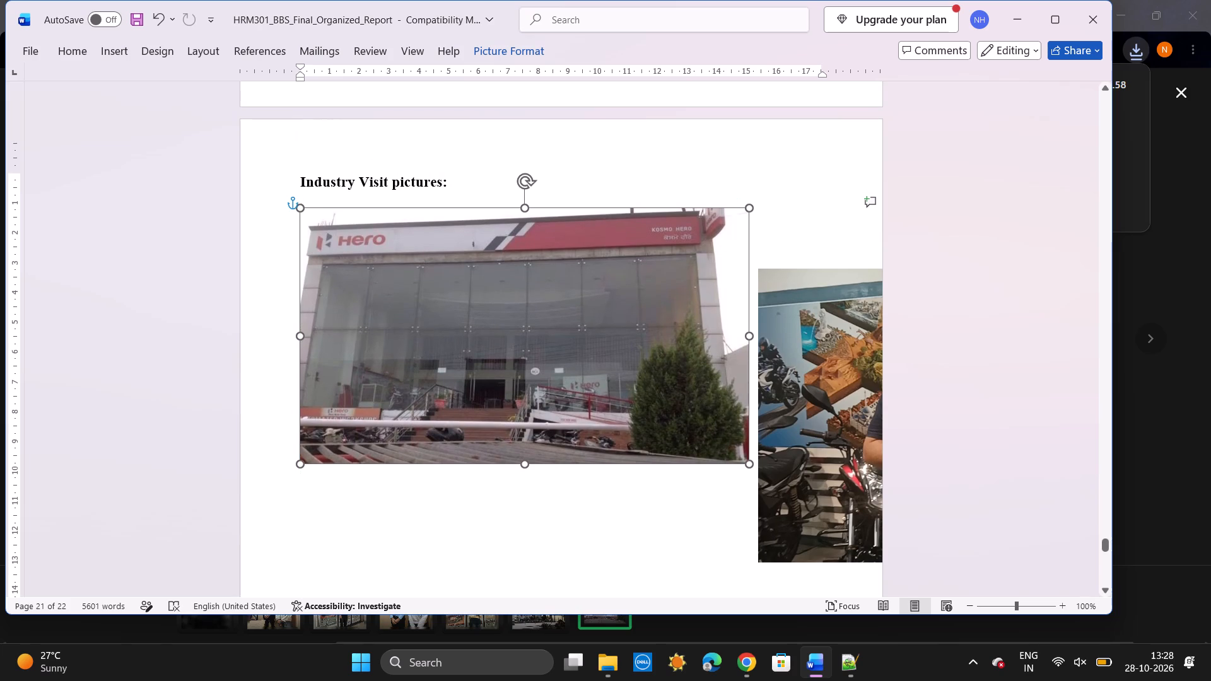
Cut the motorcycle photo running off the page beside the Hero storefront picture, and the office group photo that follows it.
click(794, 385)
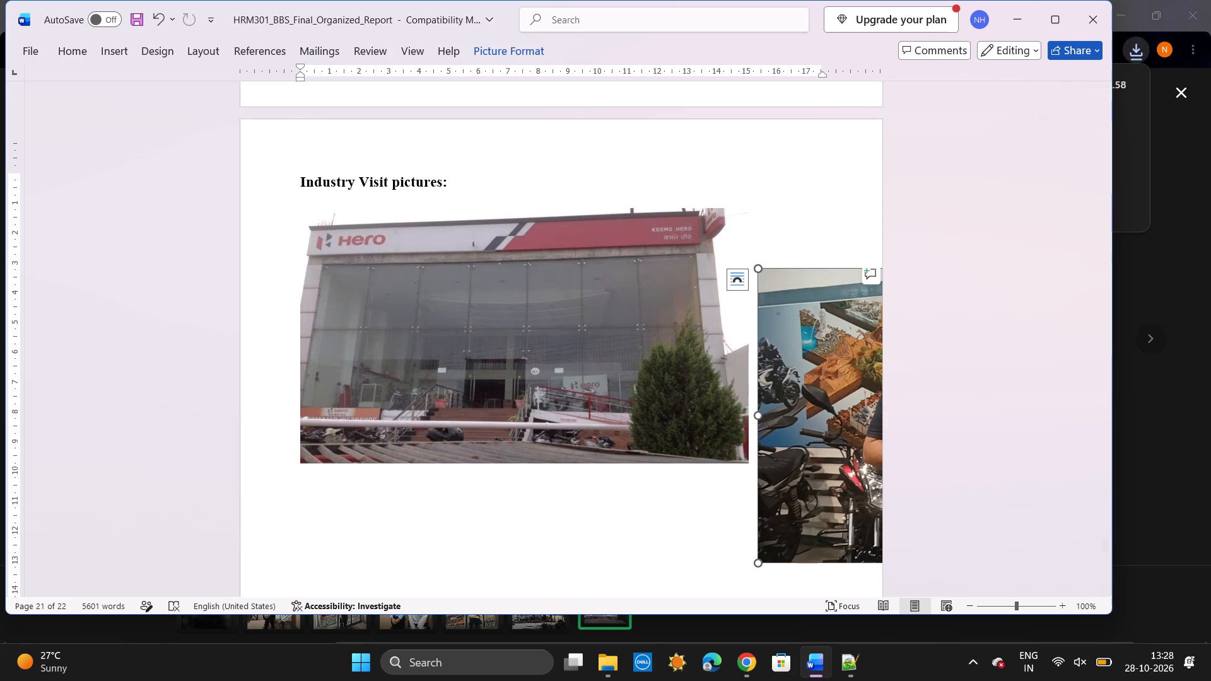
key(ctrl+x)
scroll(783, 501, down, 1)
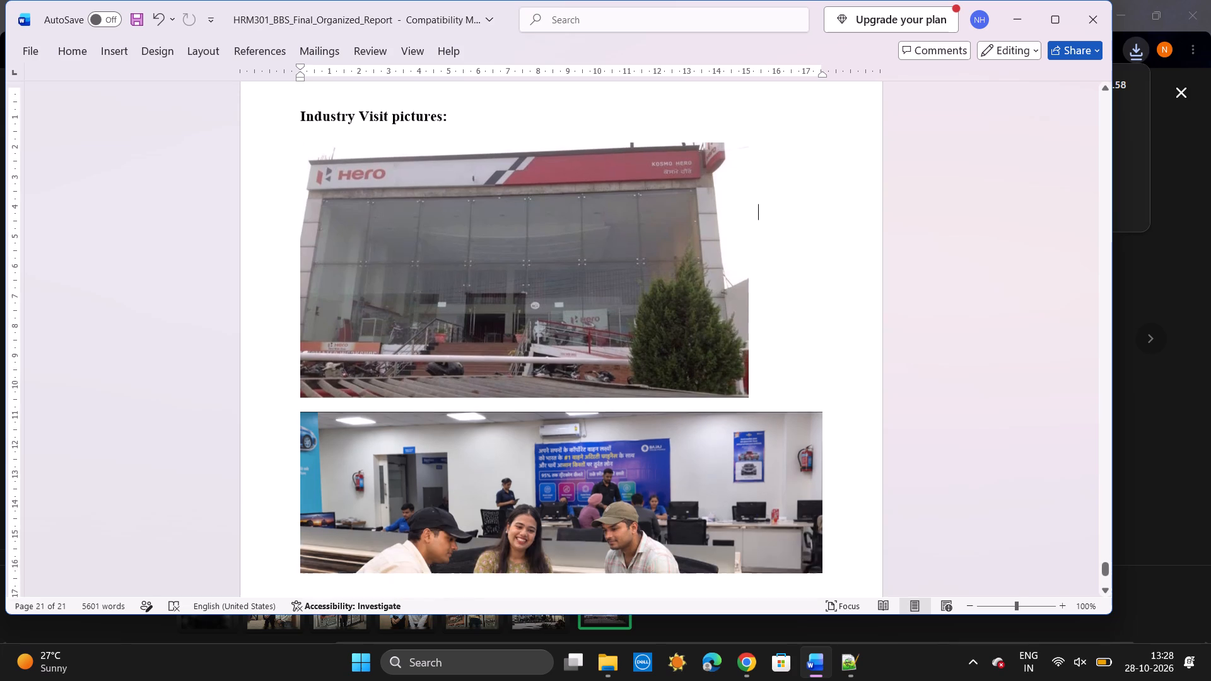
scroll(783, 501, down, 1)
click(637, 455)
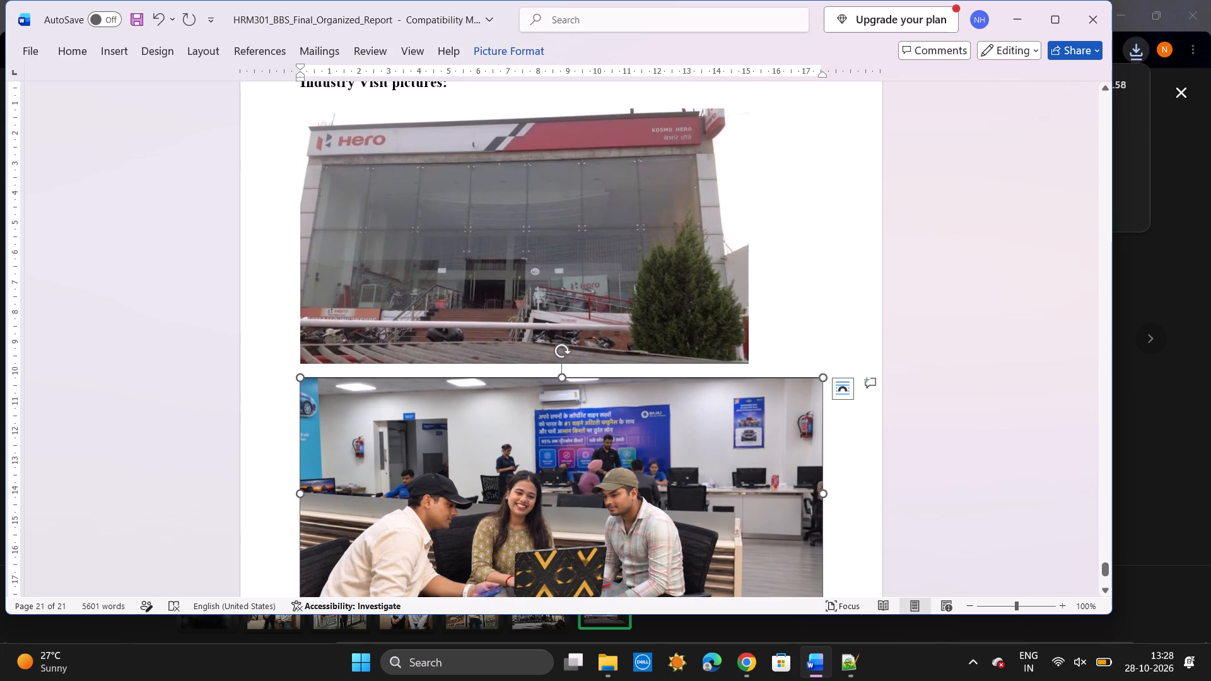
key(ctrl+x)
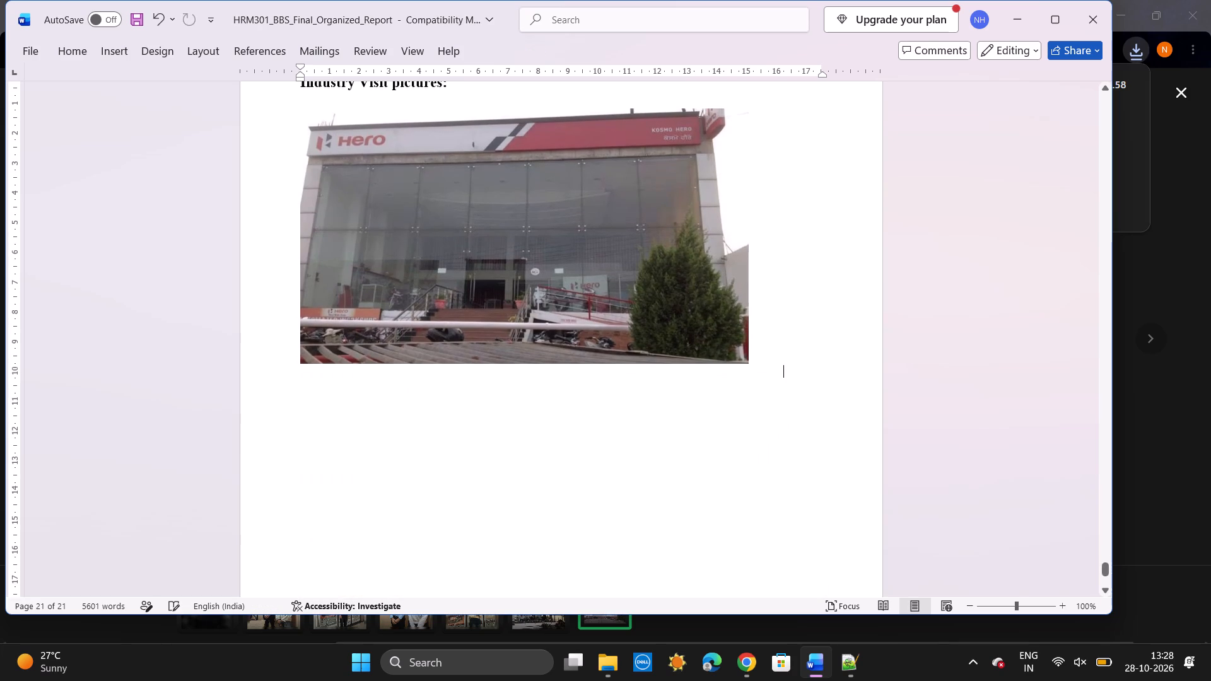
Narrow the Hero storefront picture from its right side to about 10.5 cm wide, keeping its height.
scroll(637, 455, up, 1)
click(556, 371)
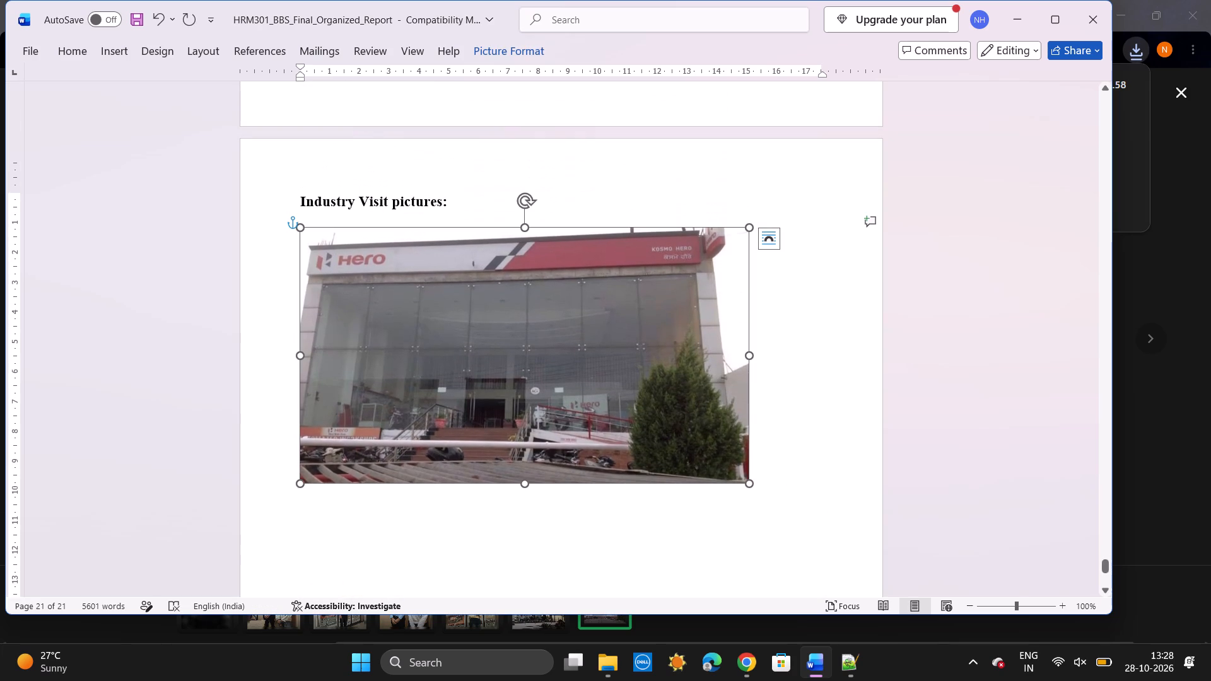
drag(747, 358, 677, 361)
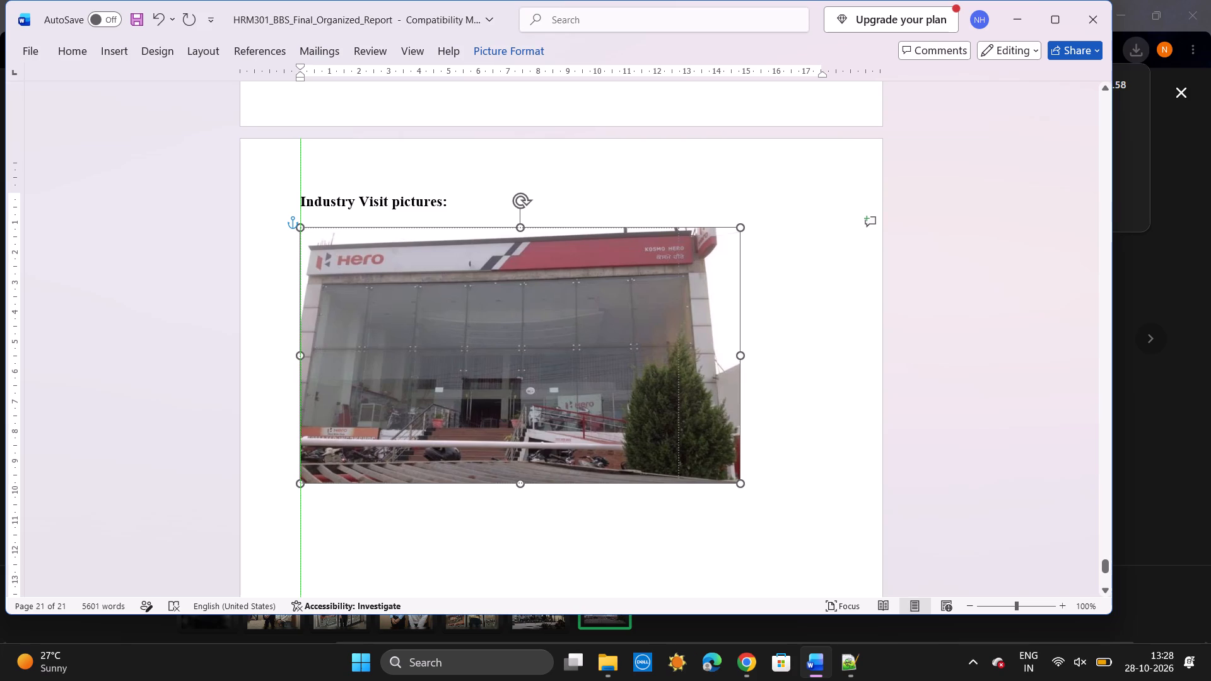
drag(677, 361, 605, 358)
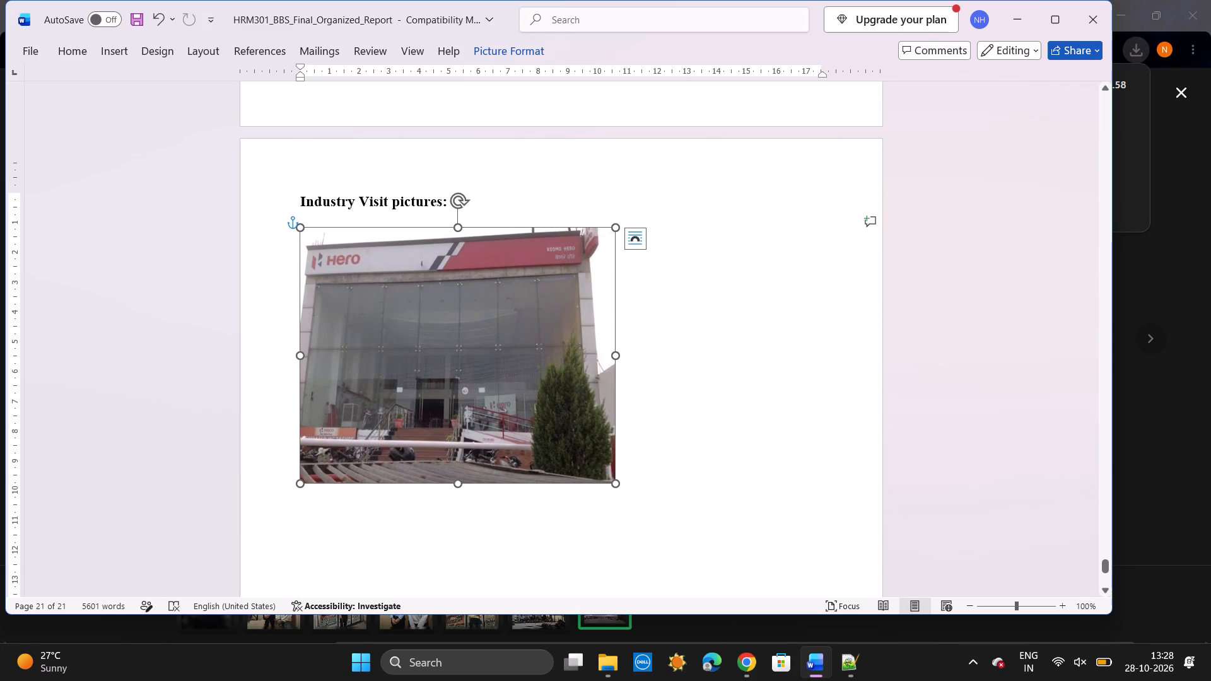
Shift the Hero storefront picture left until its left edge sits about 1.3 cm outside the page's left margin.
scroll(609, 412, down, 6)
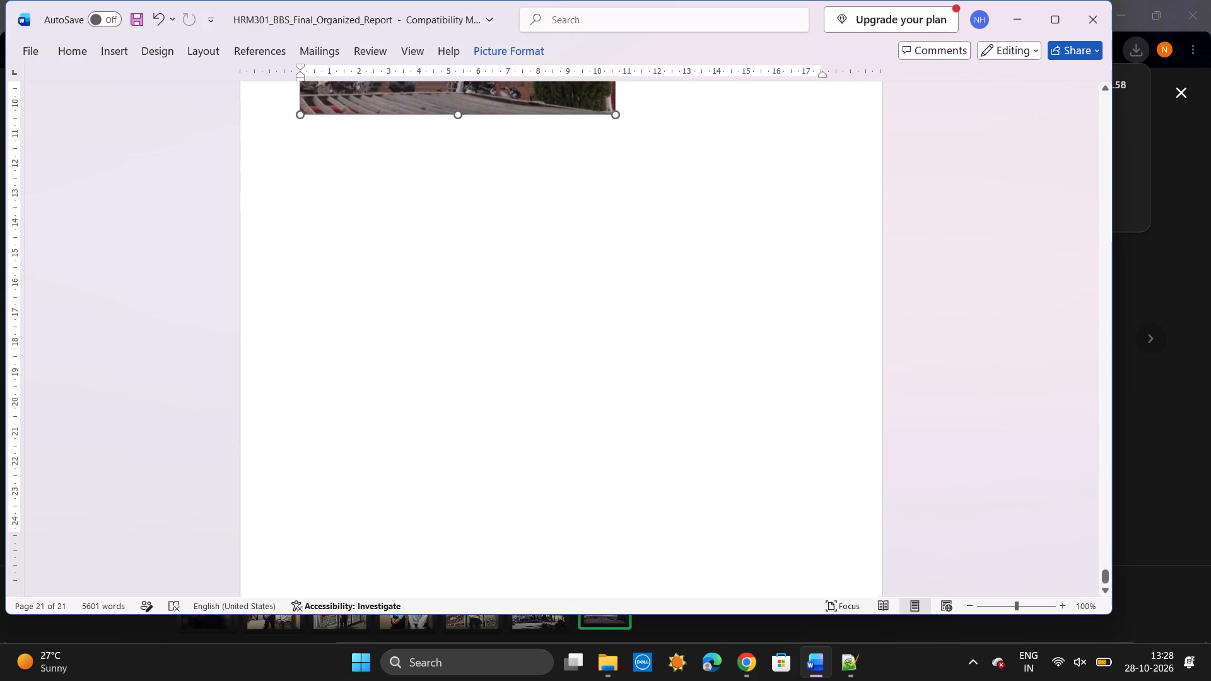
scroll(609, 412, down, 6)
scroll(609, 412, up, 3)
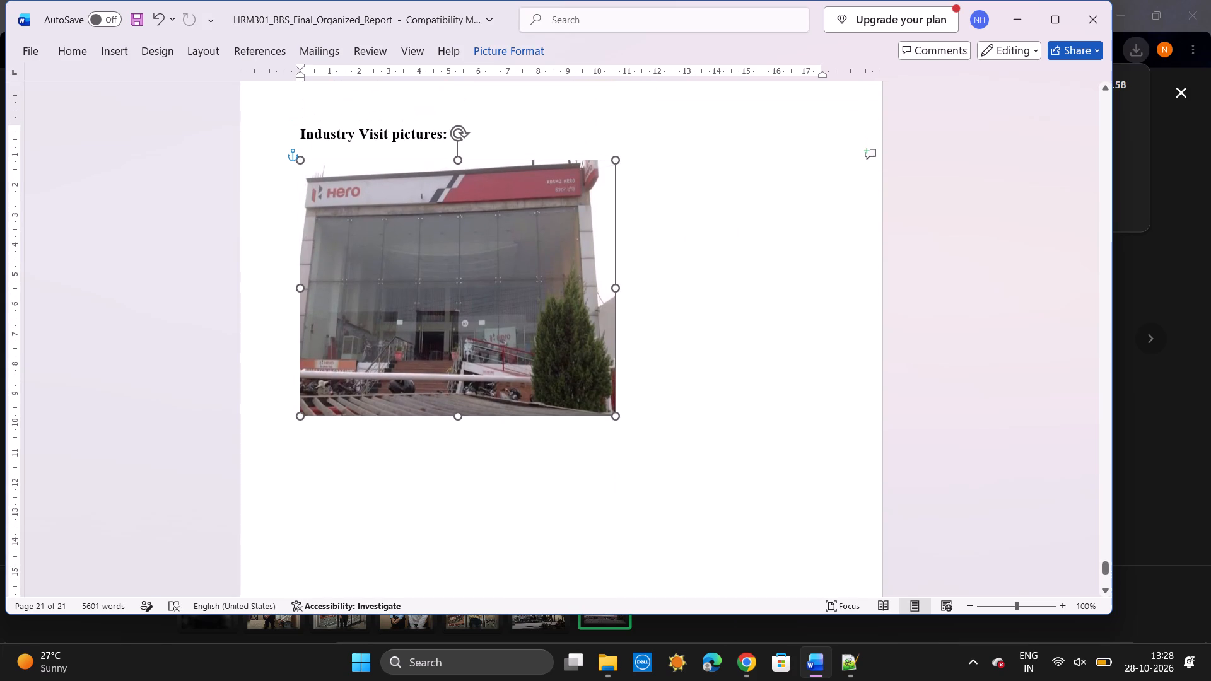
click(454, 446)
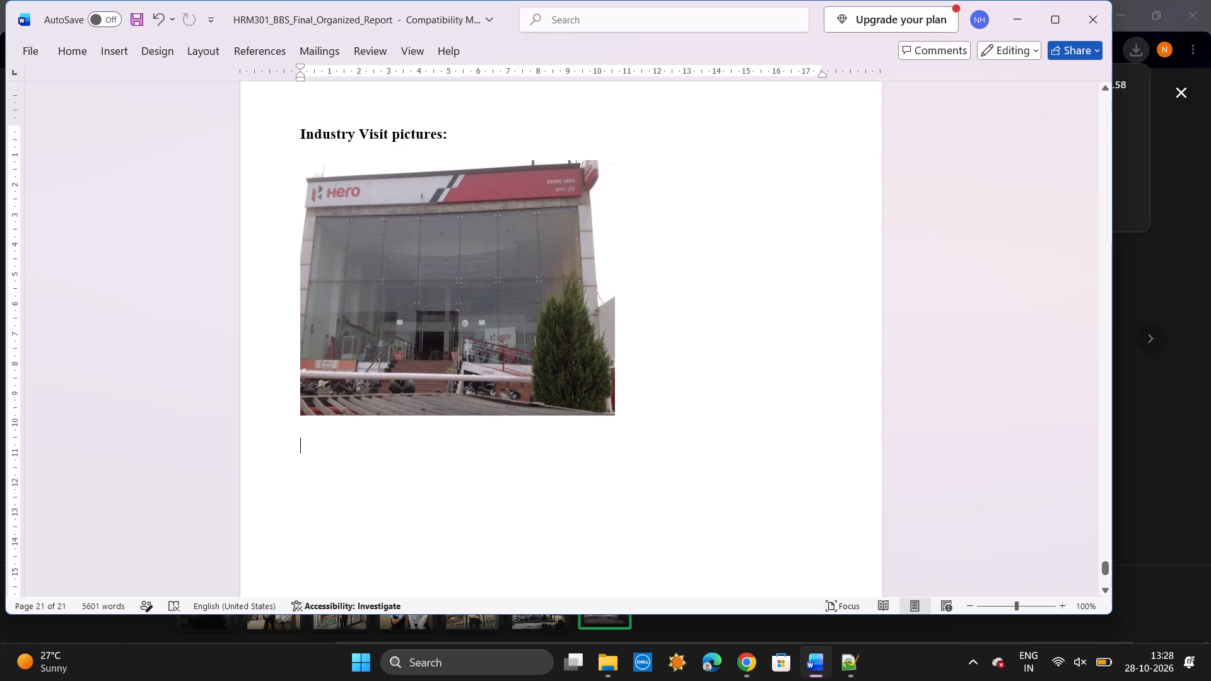
click(512, 310)
drag(512, 310, 495, 311)
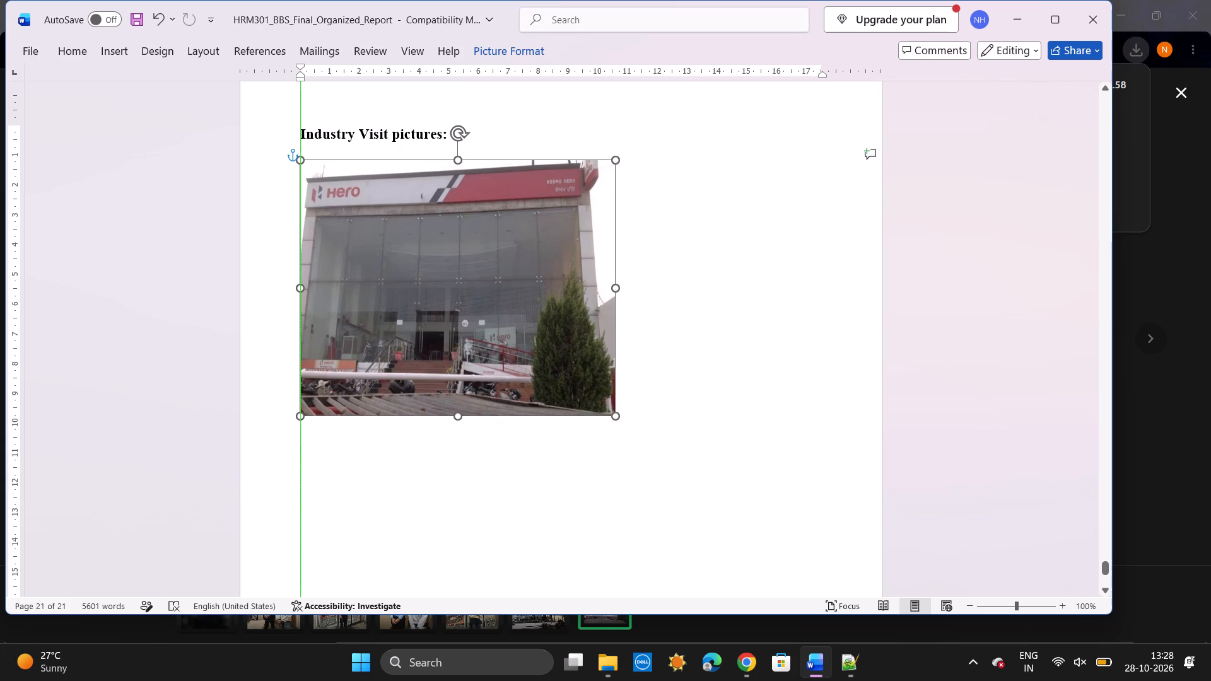
drag(495, 311, 473, 311)
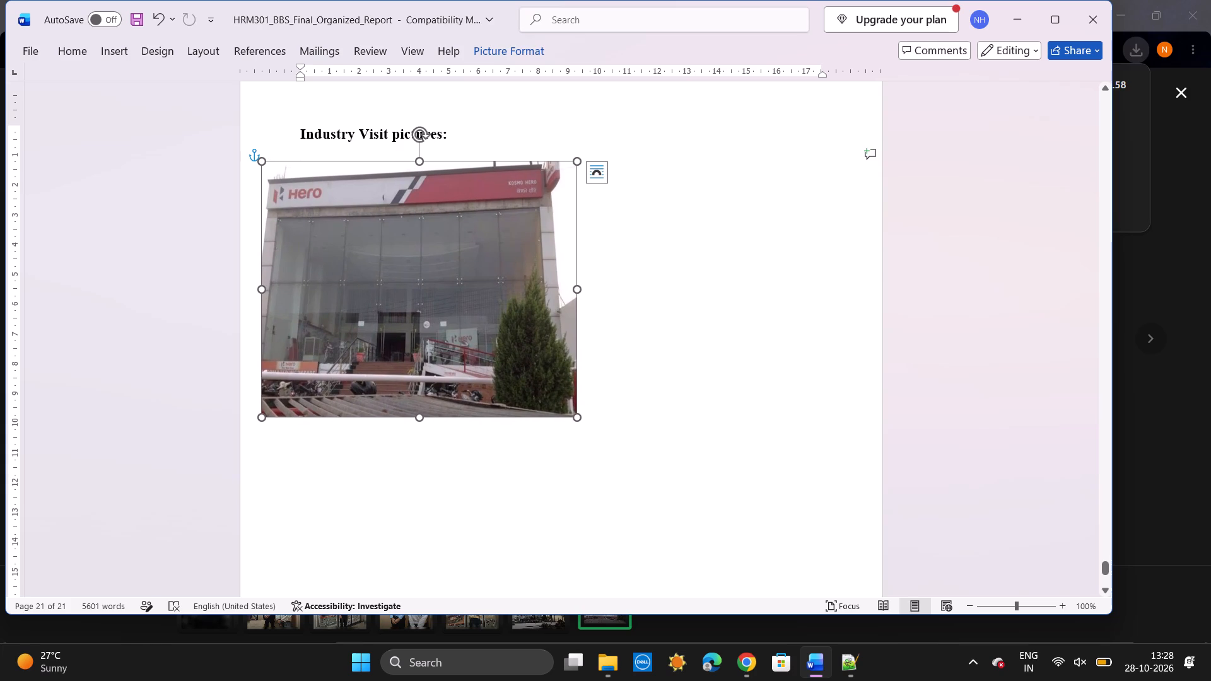
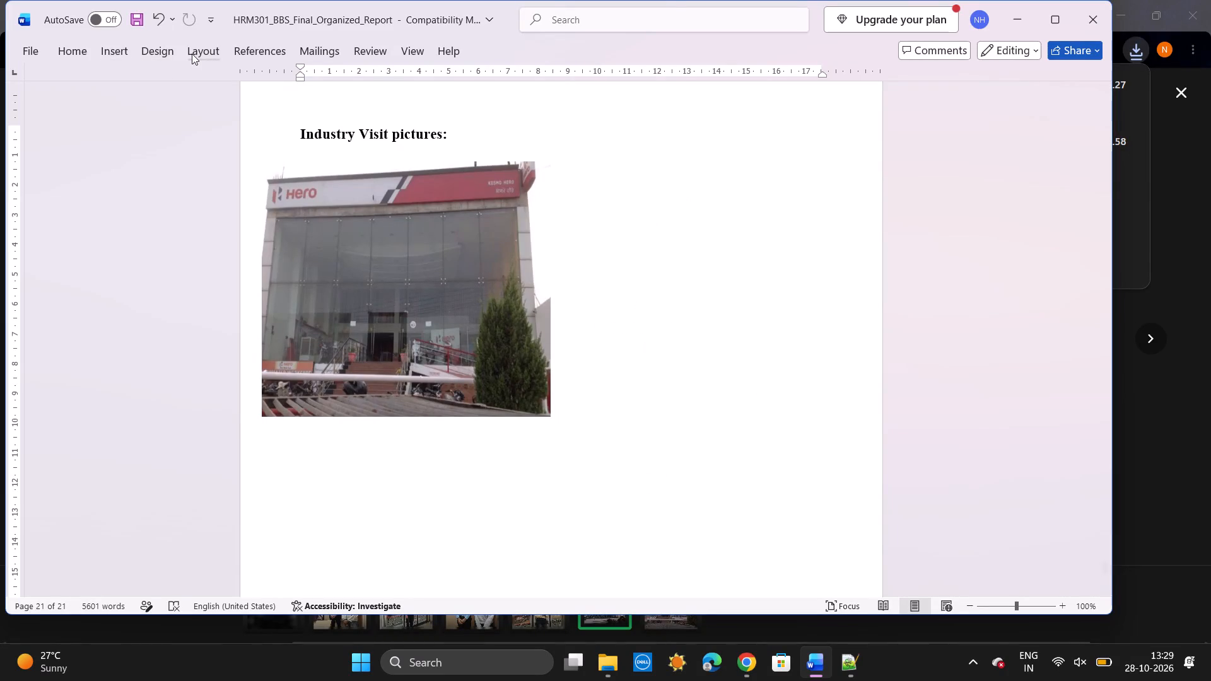
Insert the picture WhatsApp Image 2026-10-28 at 1.25.27 PM from New Volume (E:) beside the Hero storefront picture, searching the drive for "wh".
click(108, 55)
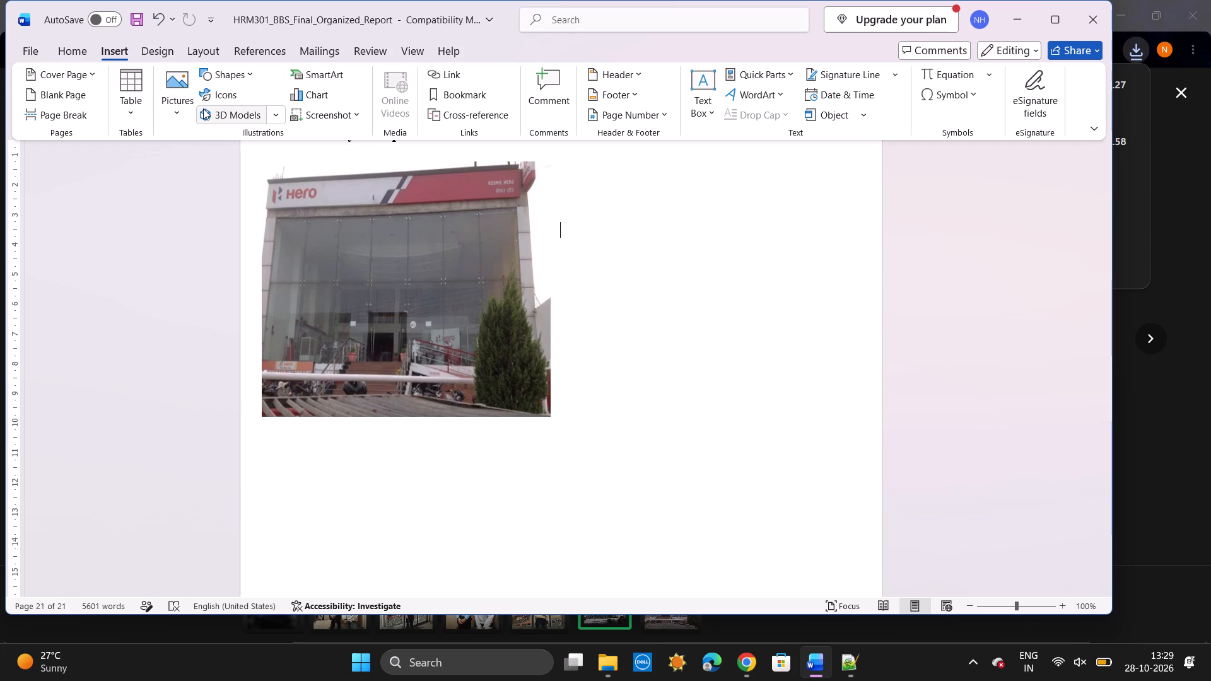
click(175, 110)
click(229, 157)
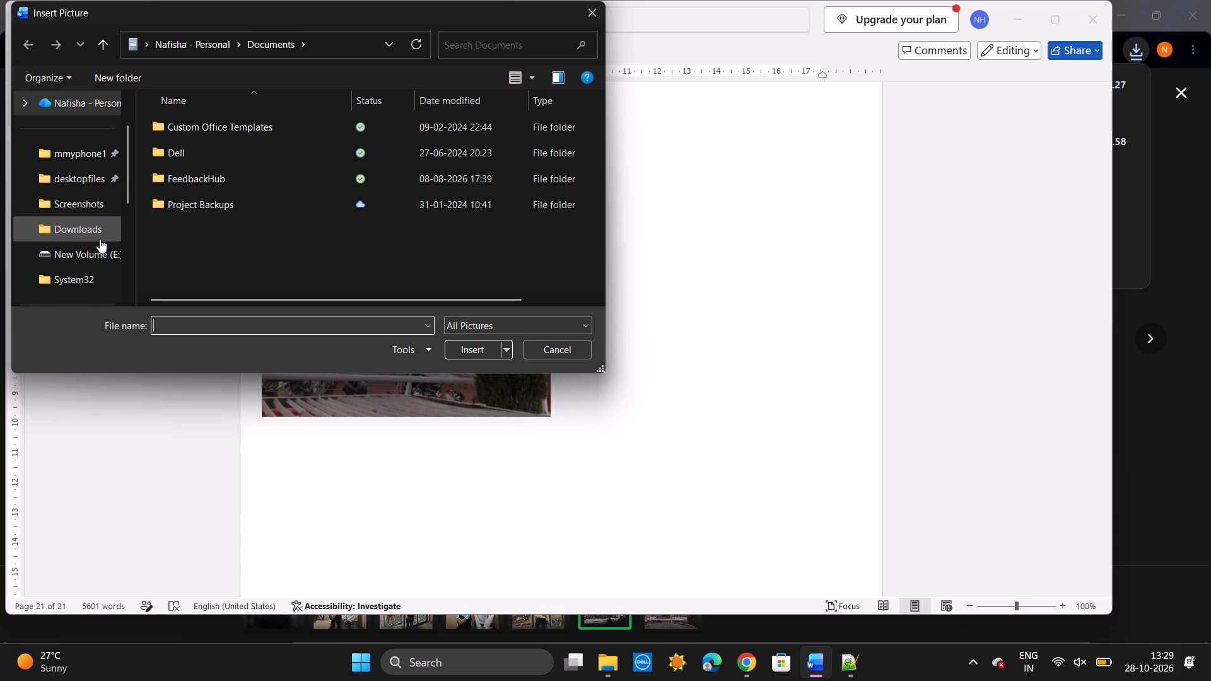
scroll(100, 239, down, 1)
click(90, 203)
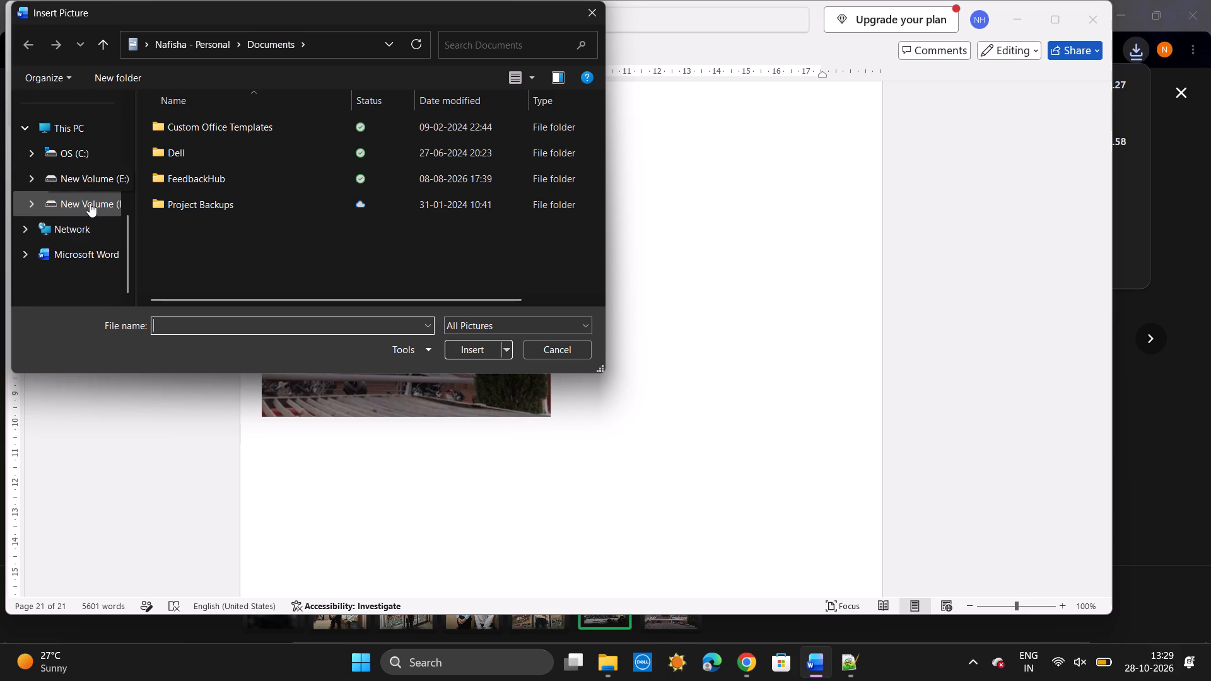
click(472, 50)
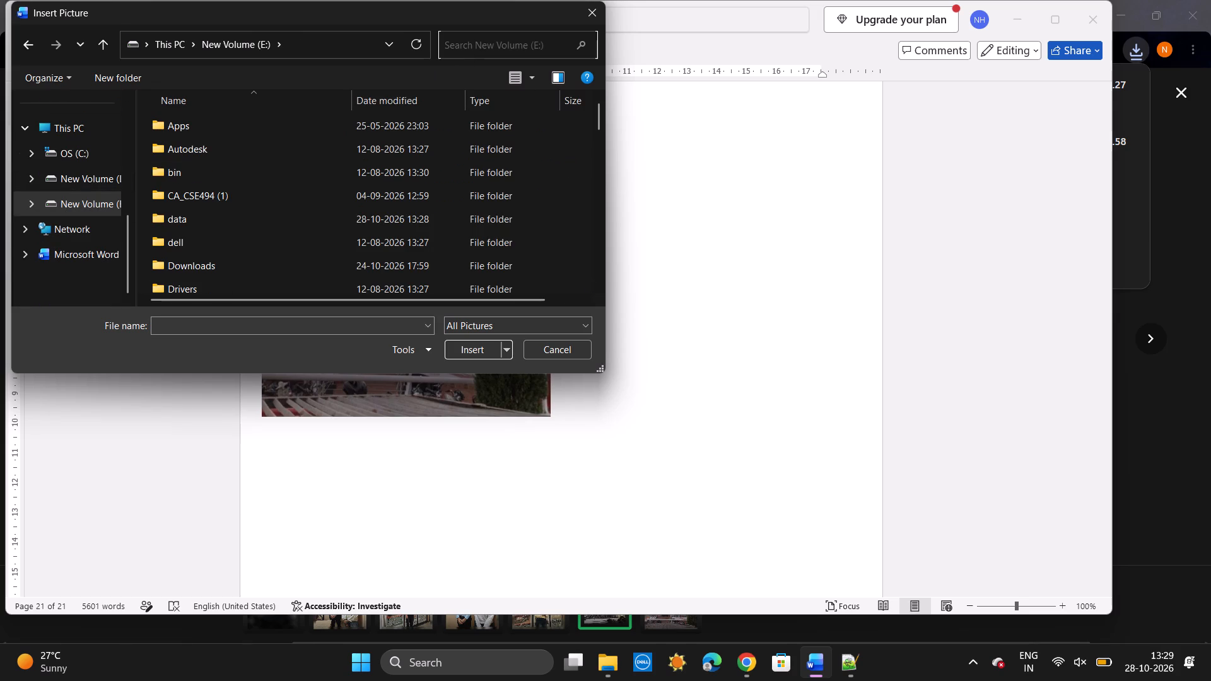
text(wg)
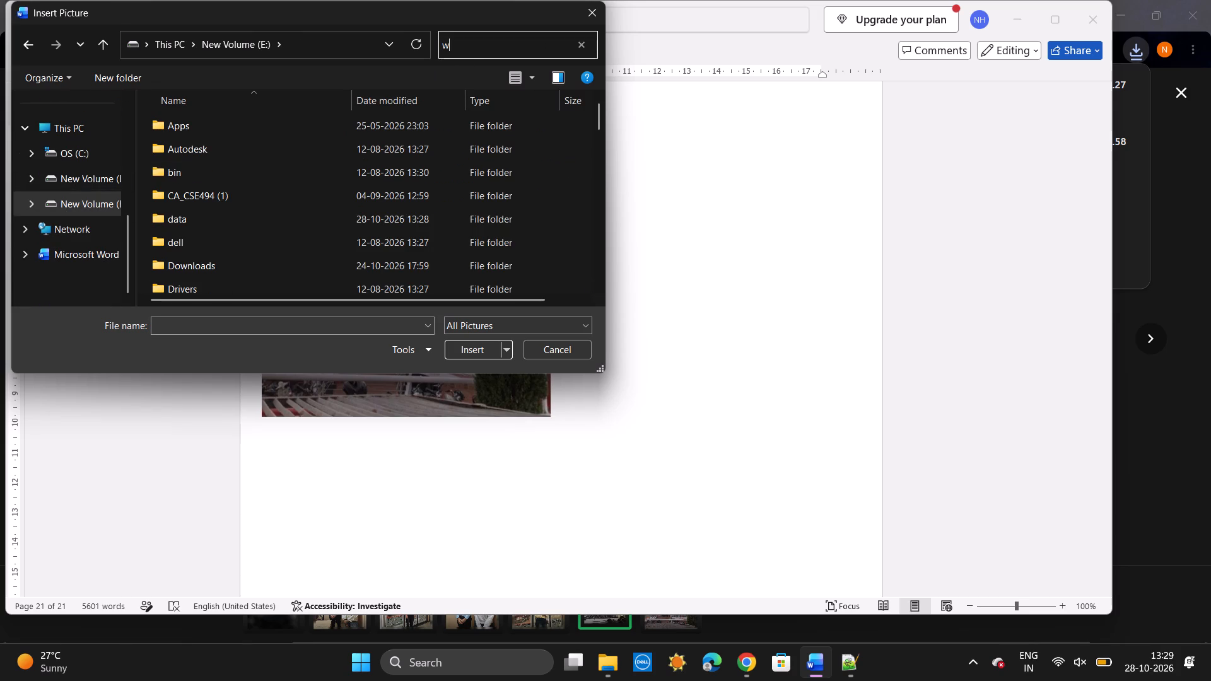
key(BackSpace)
key(h)
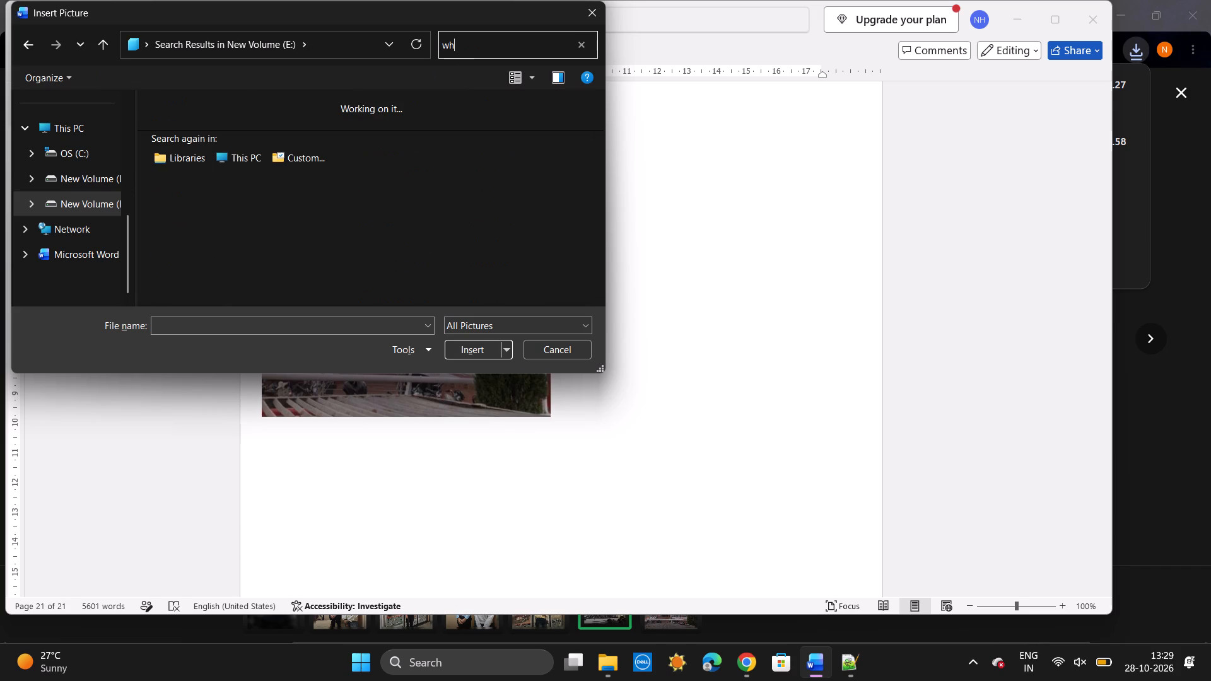
click(426, 115)
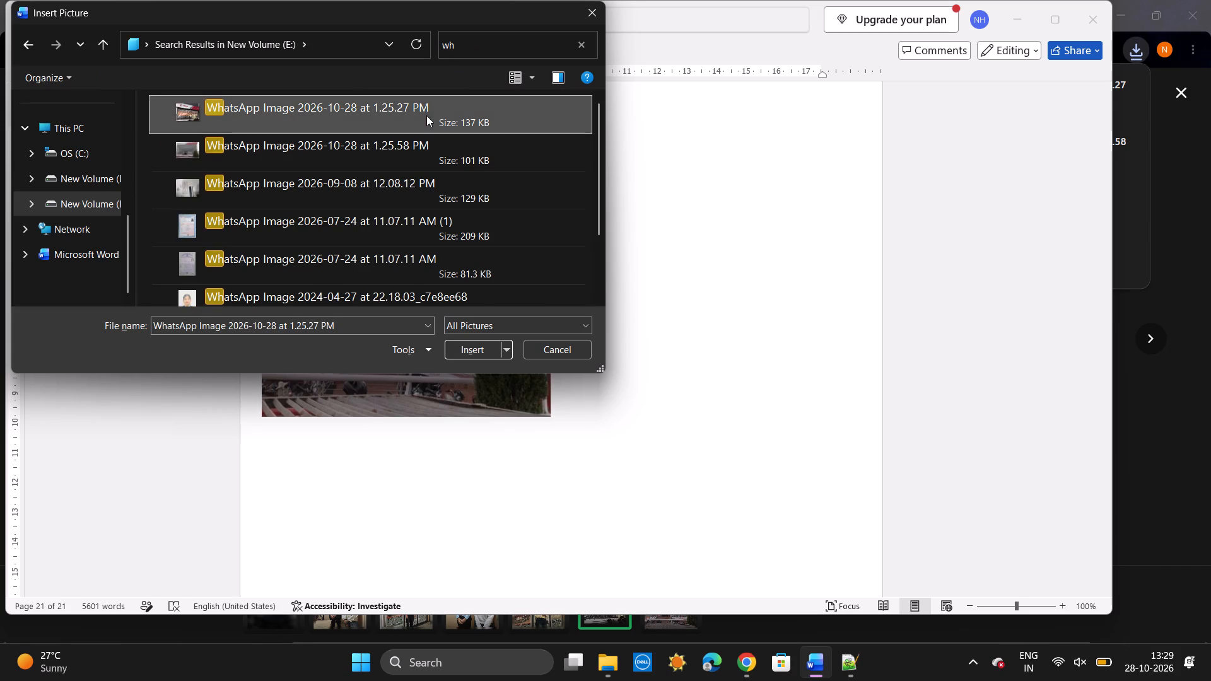
click(470, 347)
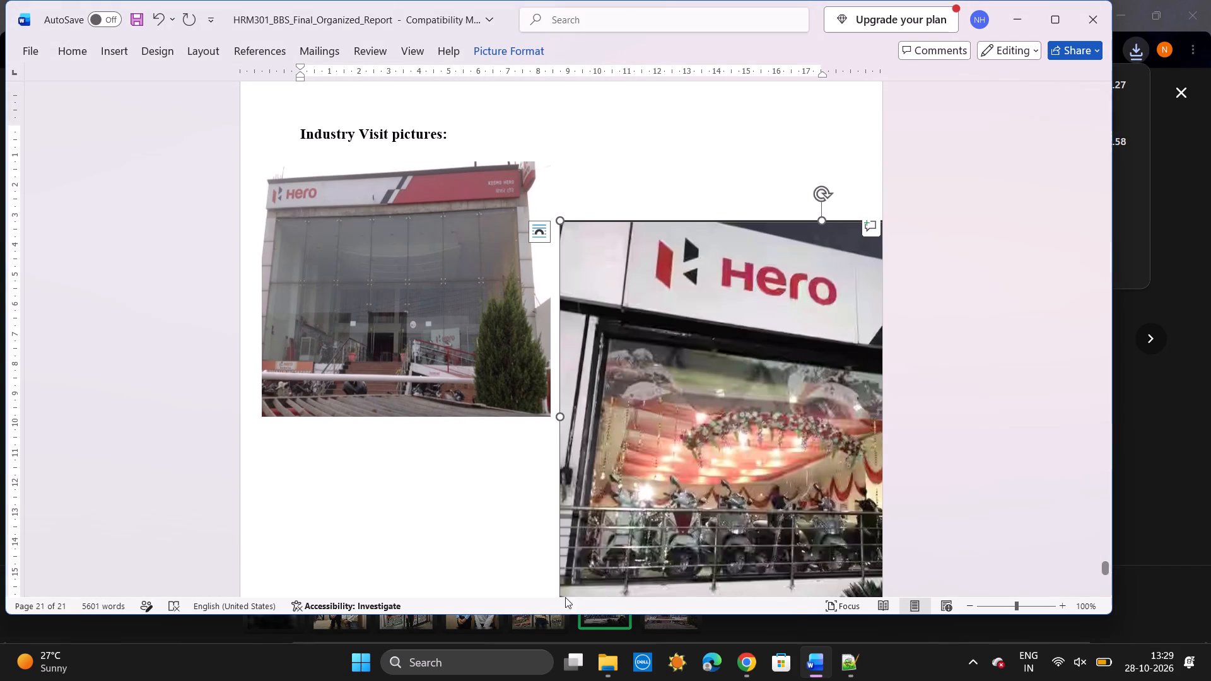
Set the text wrapping of the newly inserted Hero showroom picture to Square.
click(544, 234)
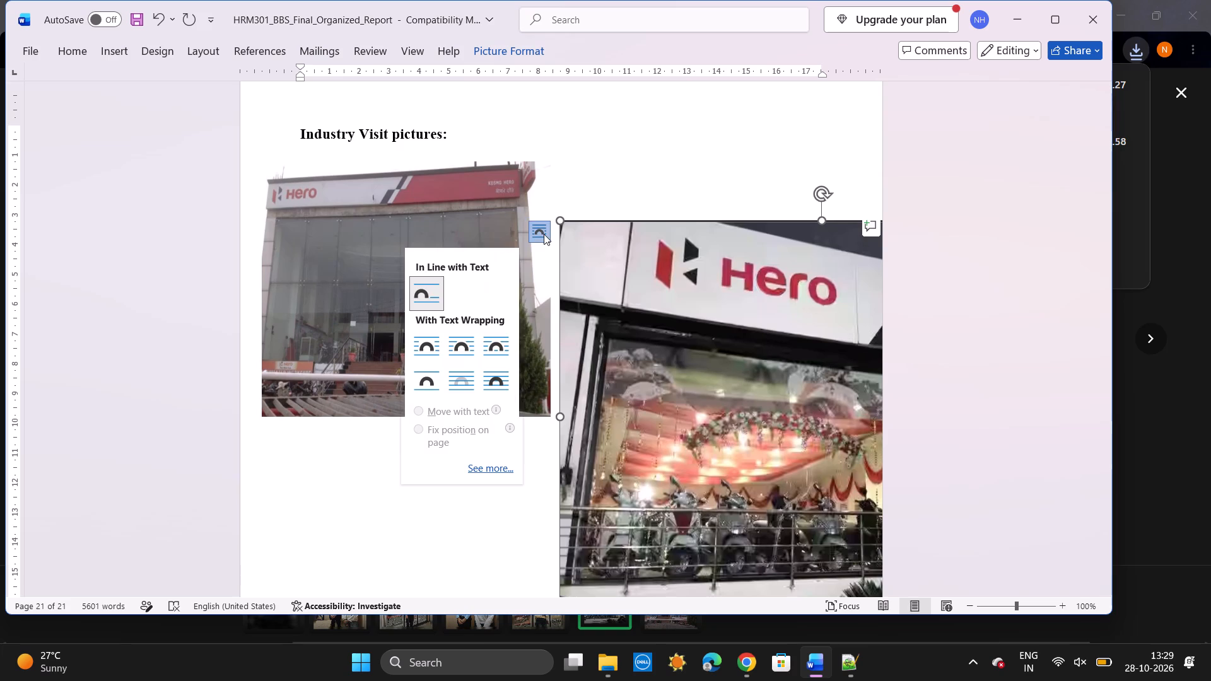
click(426, 345)
Shrink the showroom picture to about 10.2 cm wide and 8.3 cm high, placing it right of the storefront picture with their bottoms roughly level.
scroll(660, 339, down, 1)
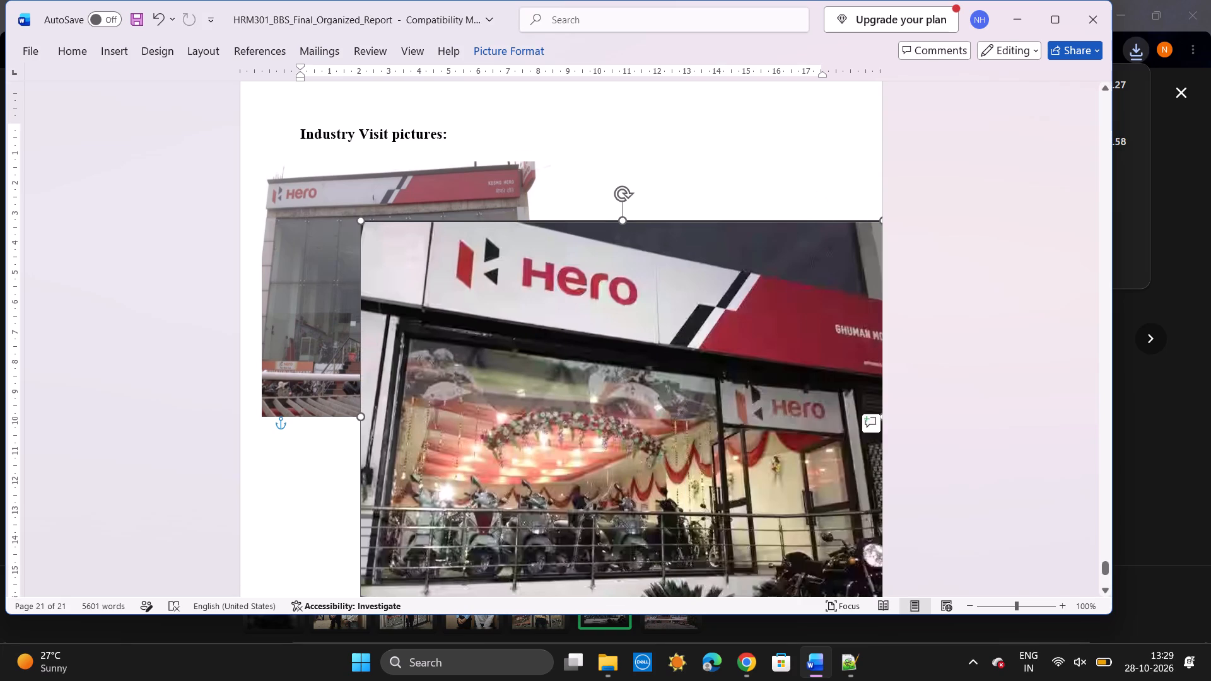
scroll(660, 339, down, 1)
drag(361, 394, 594, 262)
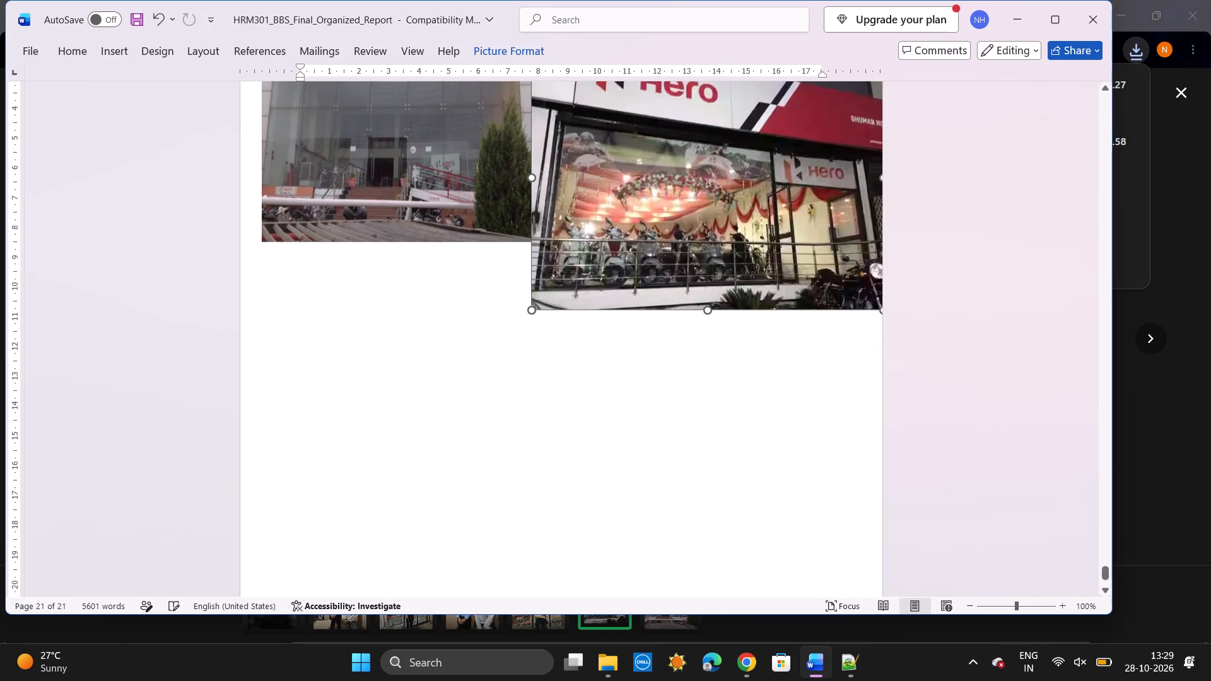
scroll(508, 277, up, 1)
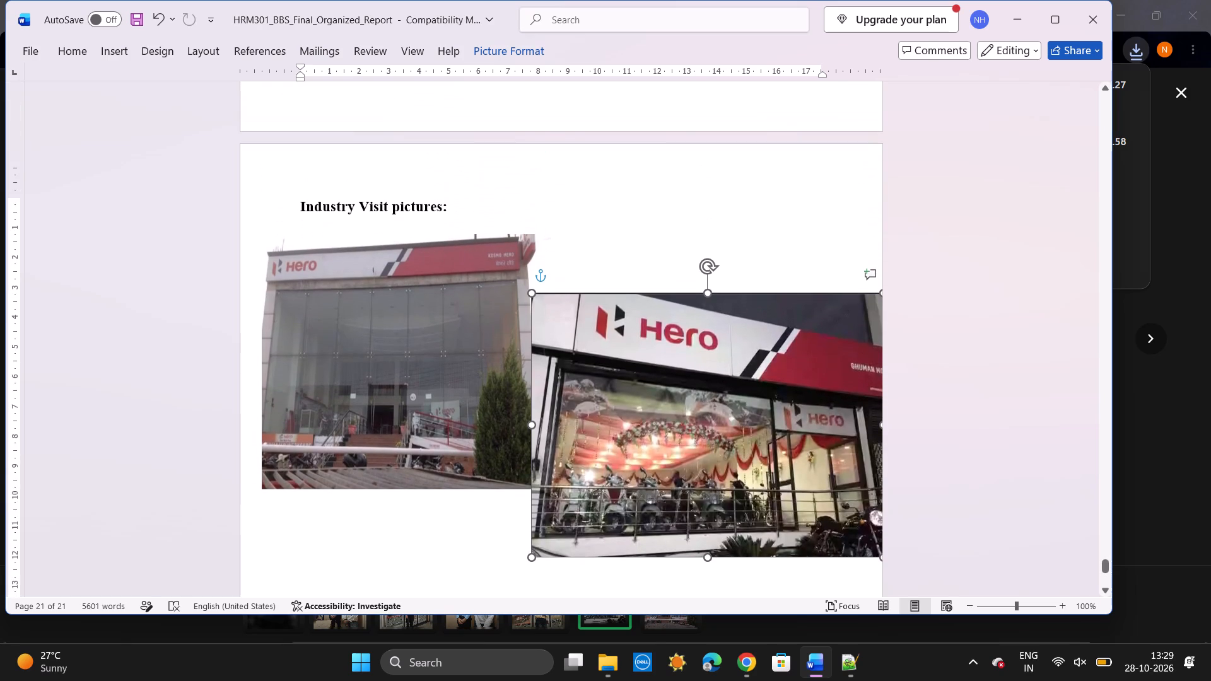
drag(682, 463, 678, 419)
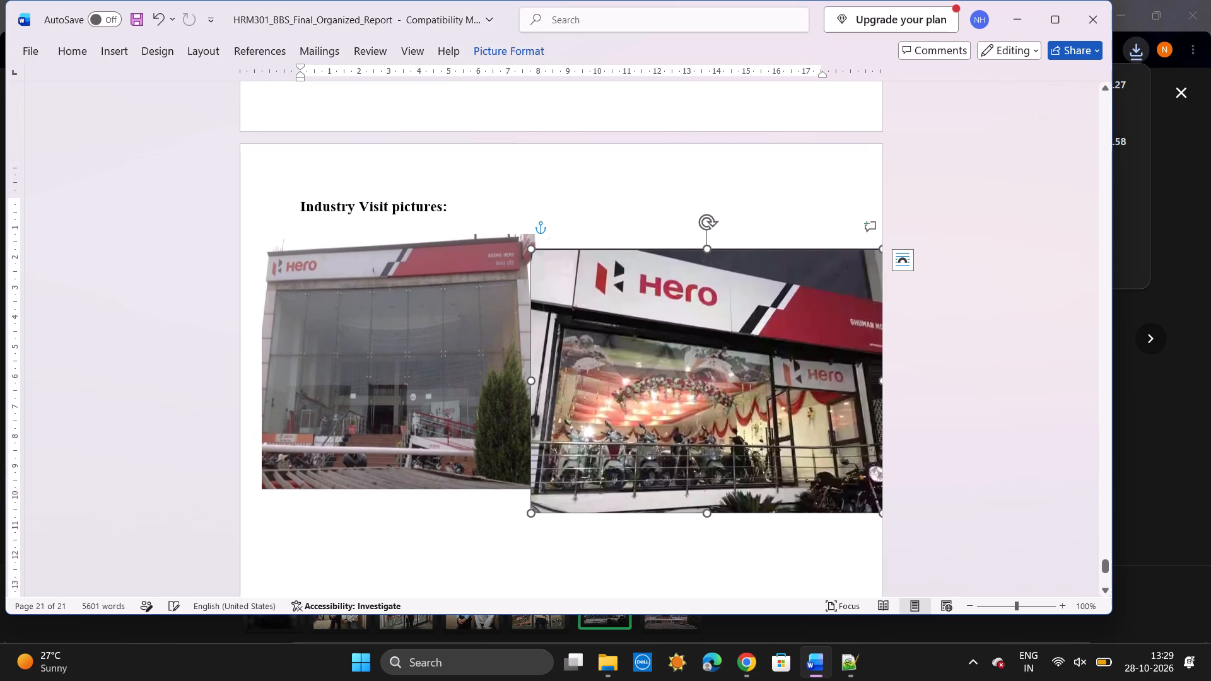
drag(529, 516, 594, 478)
drag(698, 426, 679, 418)
drag(713, 469, 717, 491)
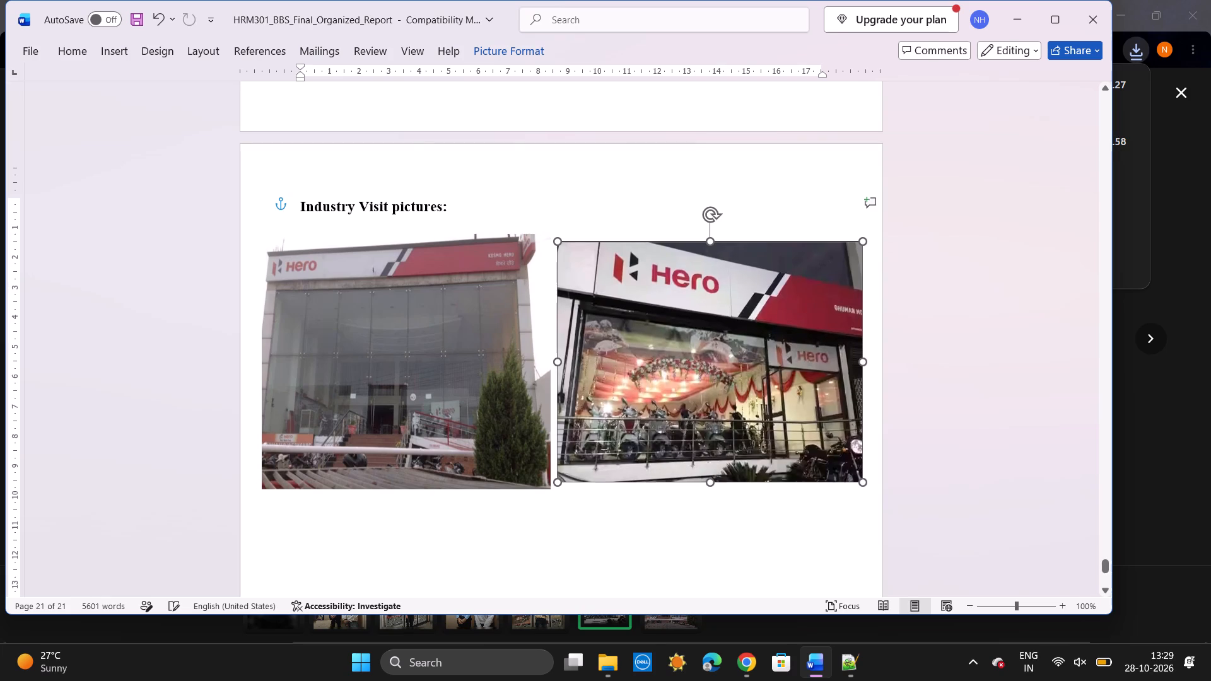
drag(717, 491, 718, 486)
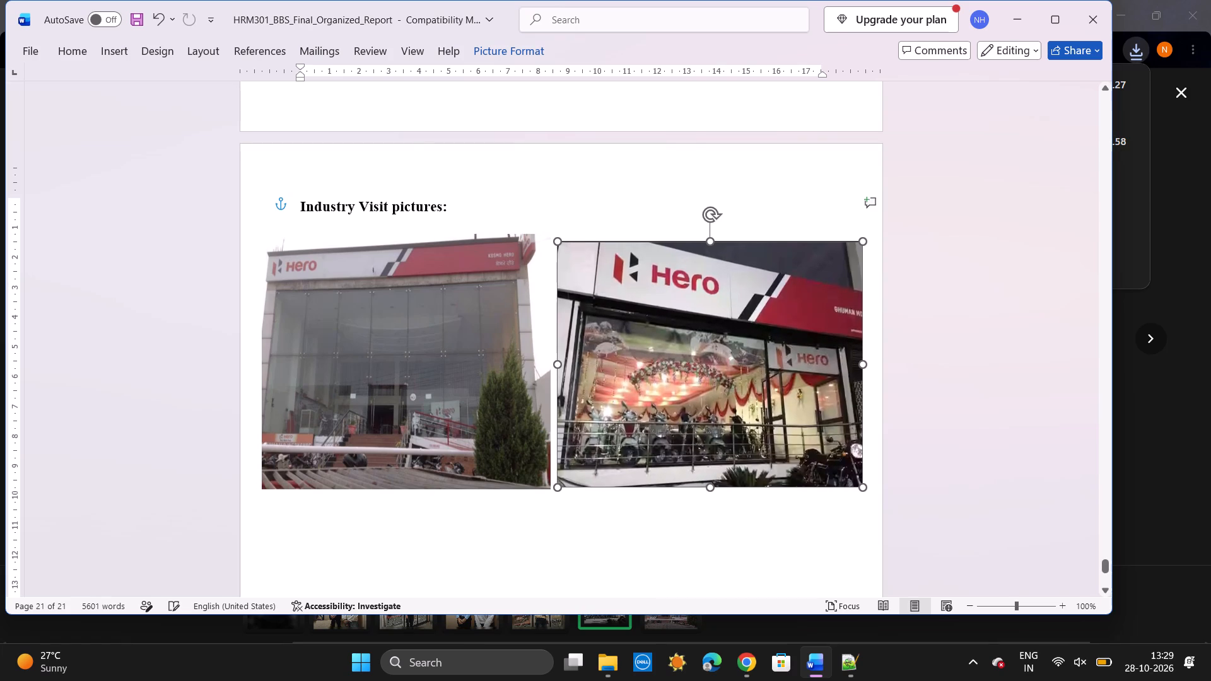
drag(718, 486, 718, 486)
click(638, 517)
scroll(638, 517, down, 1)
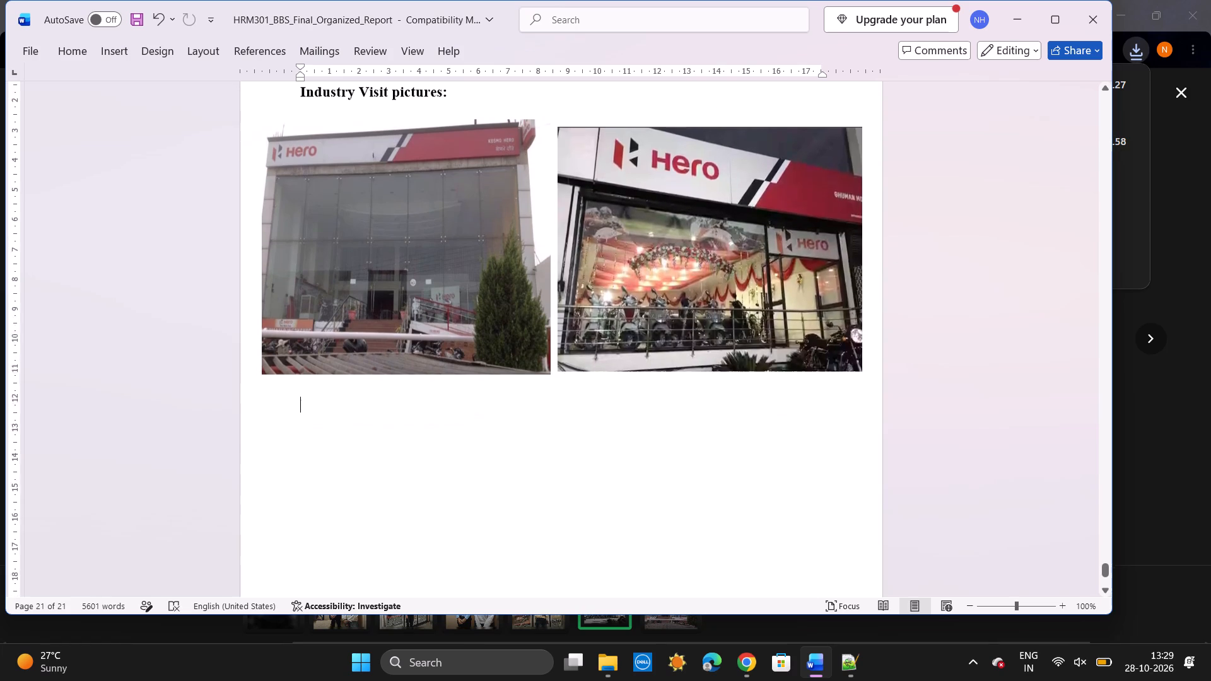
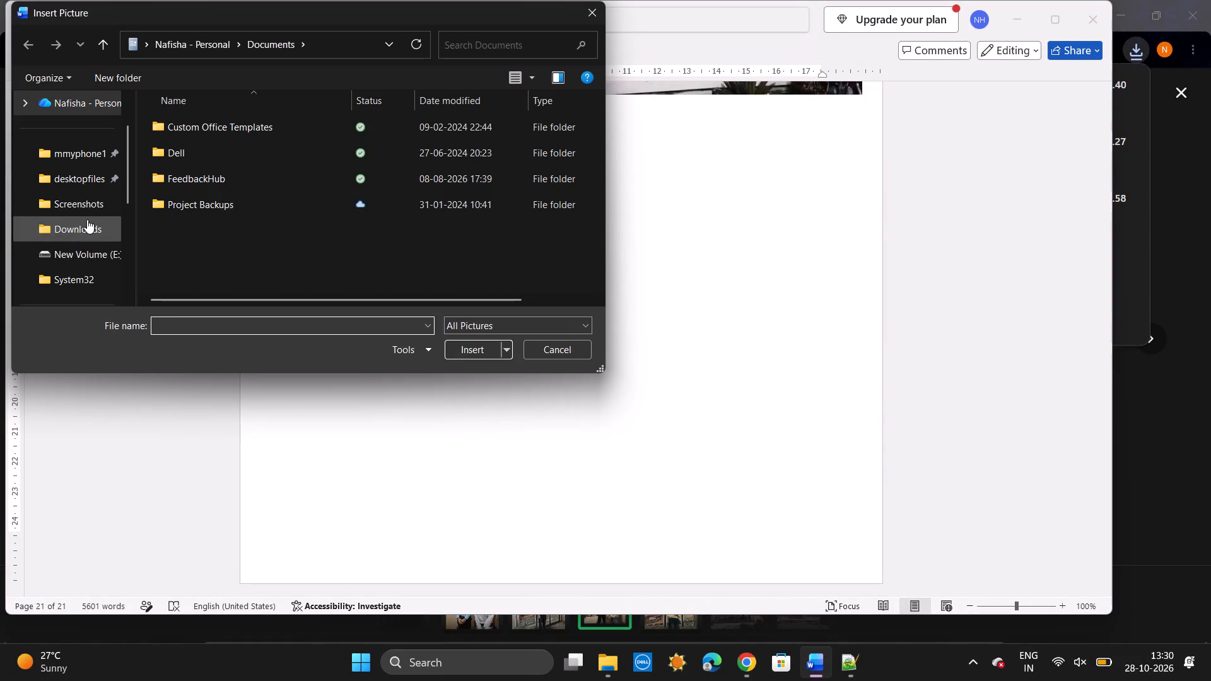
Insert the picture WhatsApp Image 2026-10-28 at 1.08.40 PM from New Volume (E:) below the existing pictures, searching the drive for "wh".
scroll(87, 219, down, 1)
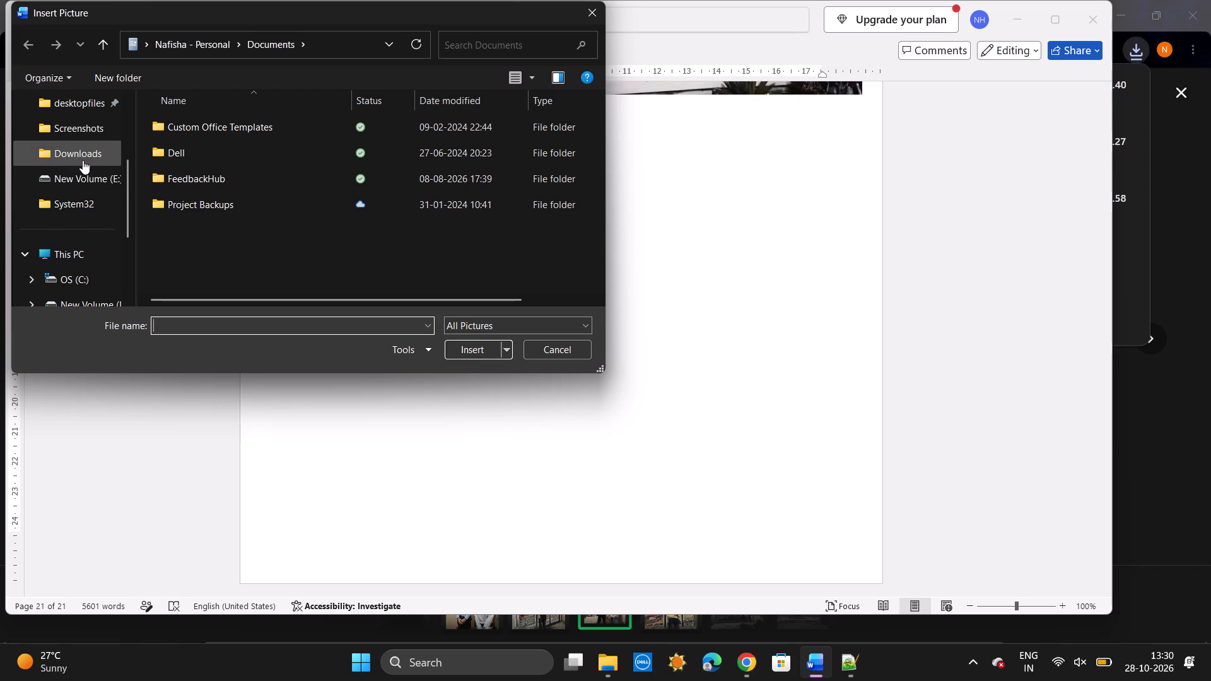
scroll(99, 274, down, 1)
click(102, 206)
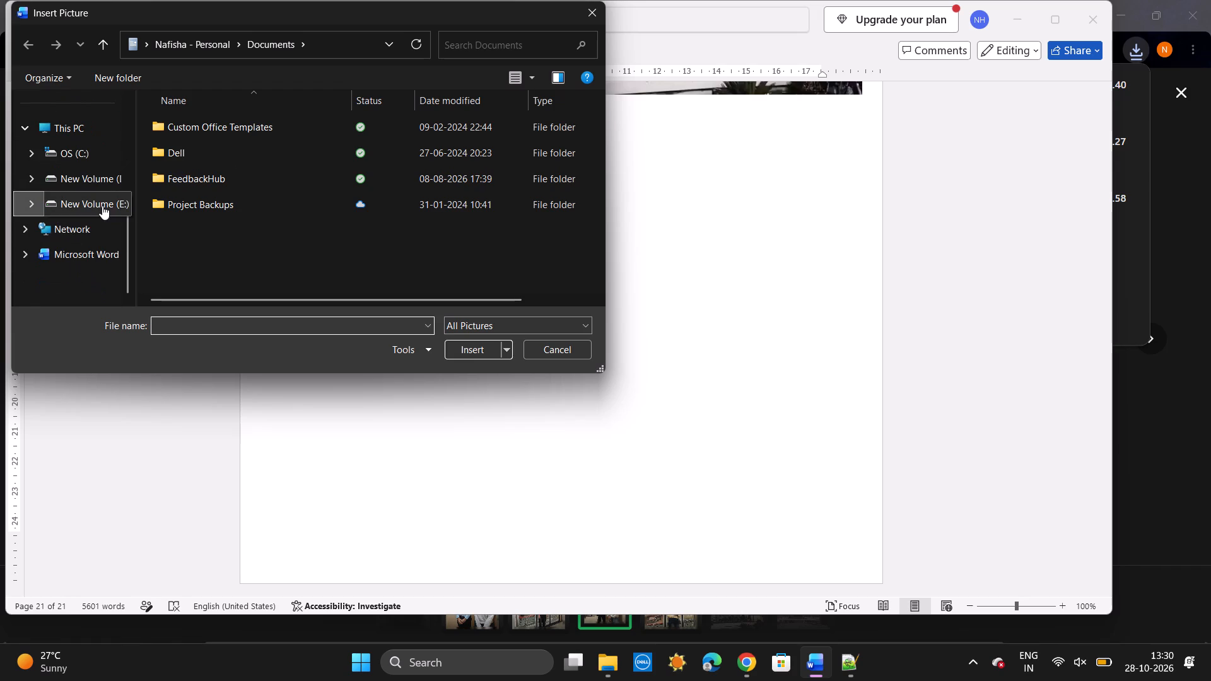
click(460, 49)
text(wh)
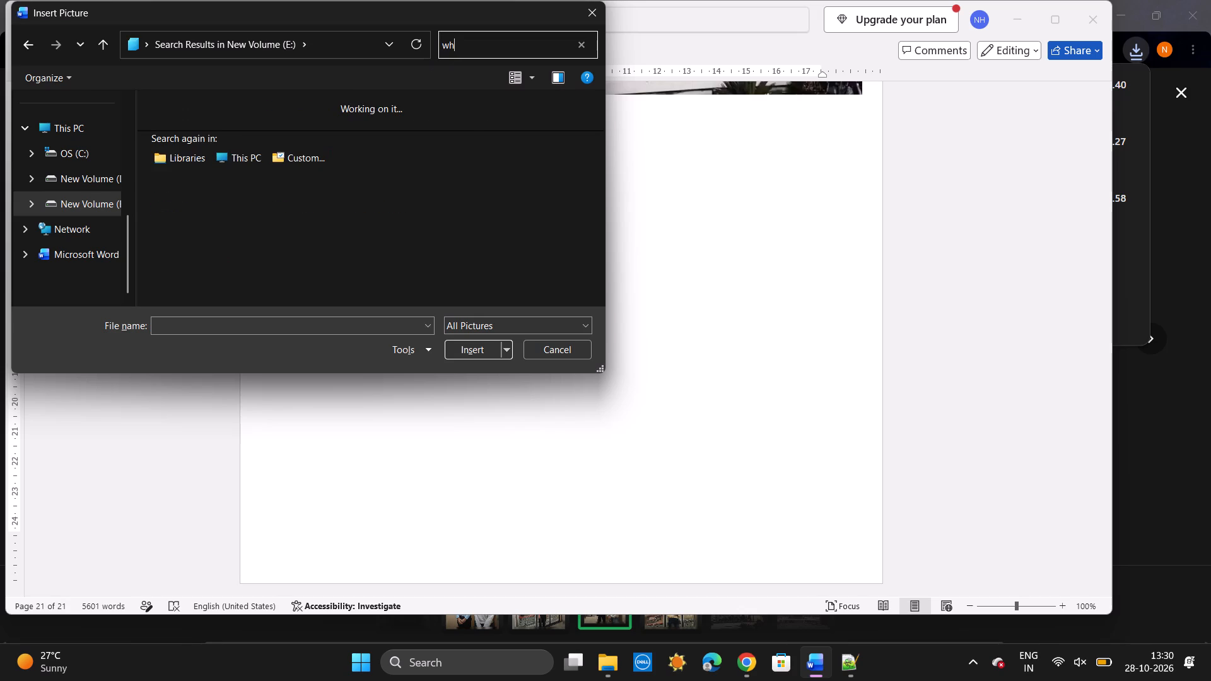
click(356, 122)
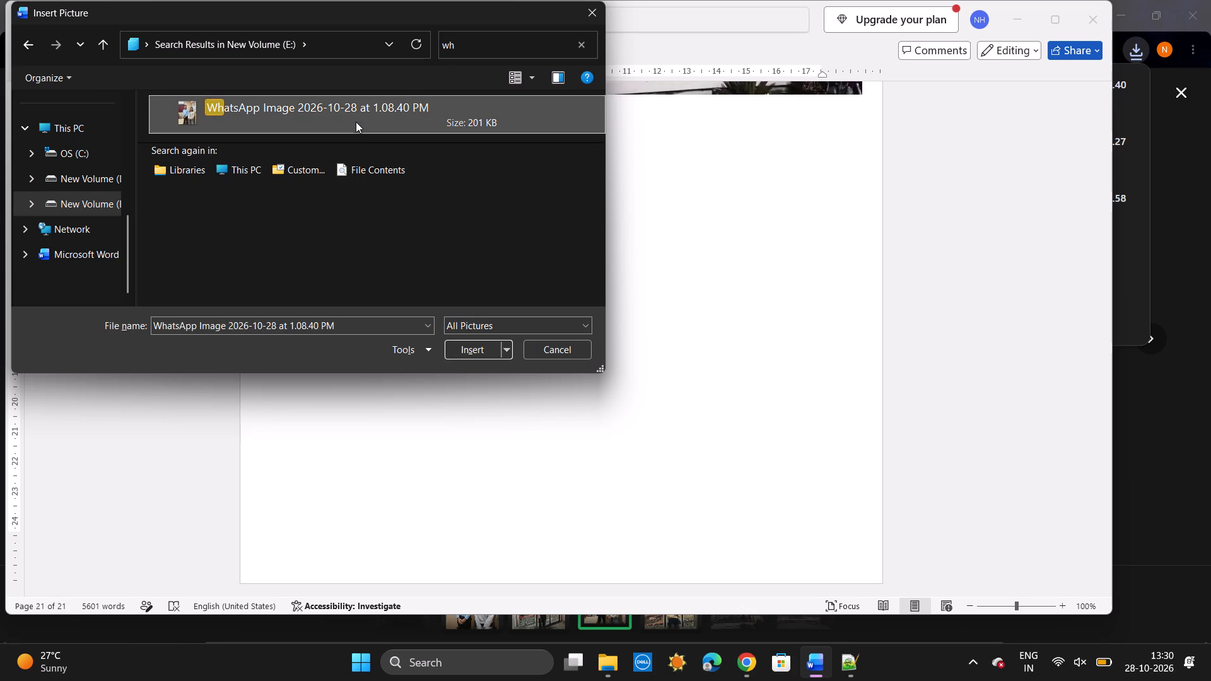
click(474, 351)
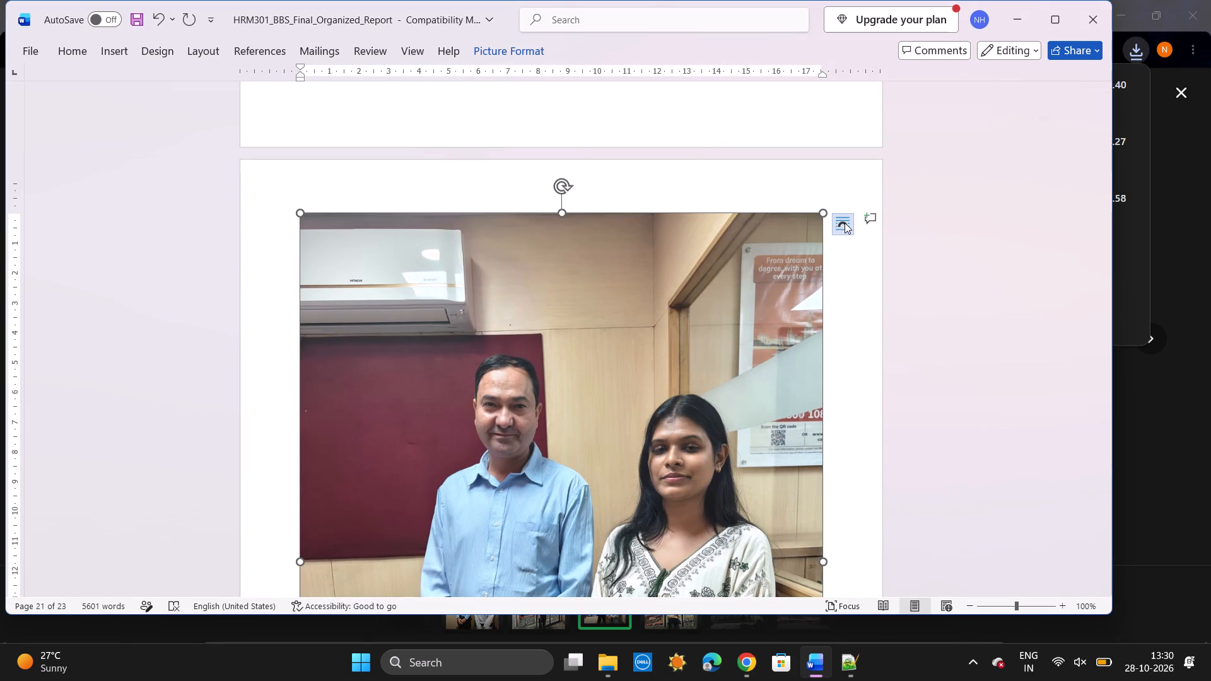
Set the text wrapping of the newly inserted picture of the man and woman to Square.
click(845, 223)
click(894, 338)
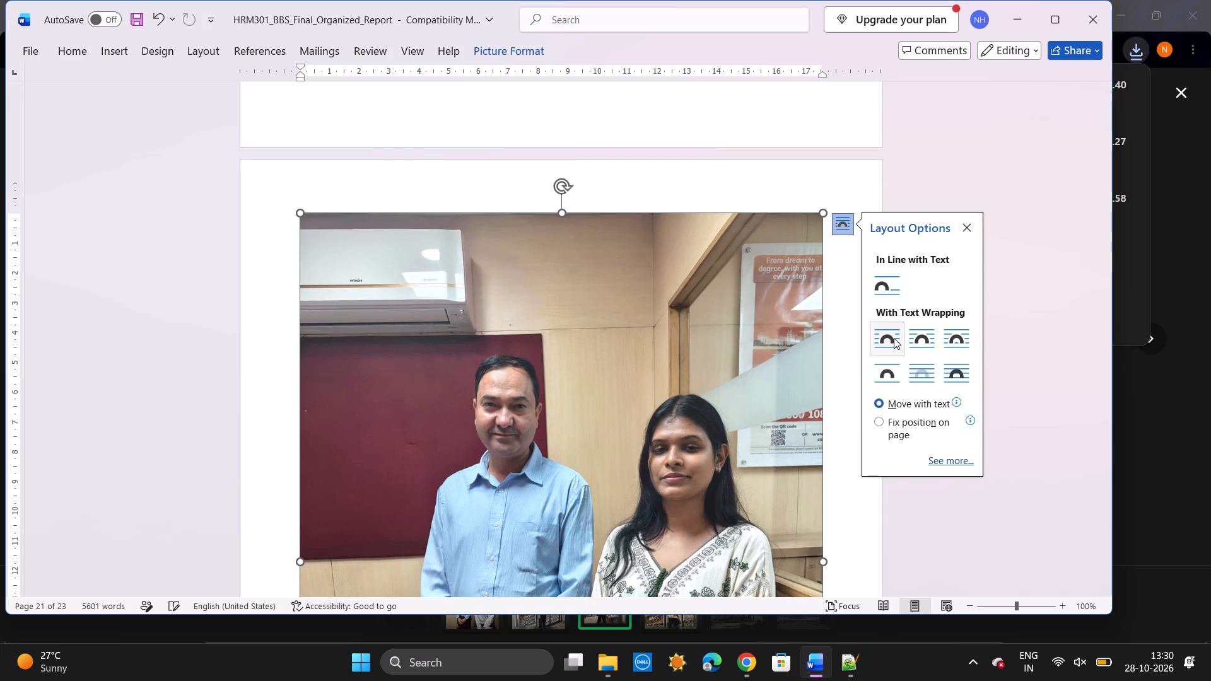
click(882, 329)
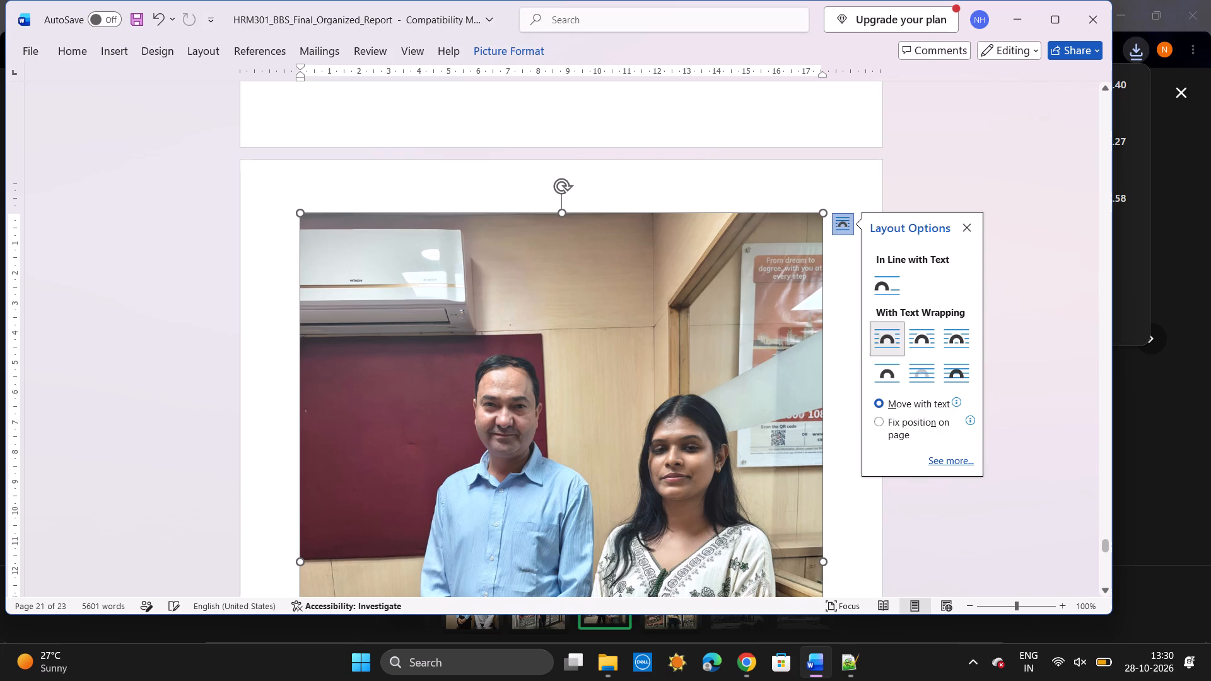
Shrink the picture of the man and woman to about 5.8 cm wide and 7.8 cm high, placing it just below the storefront picture, left edges aligned.
scroll(713, 385, down, 4)
drag(825, 393, 591, 151)
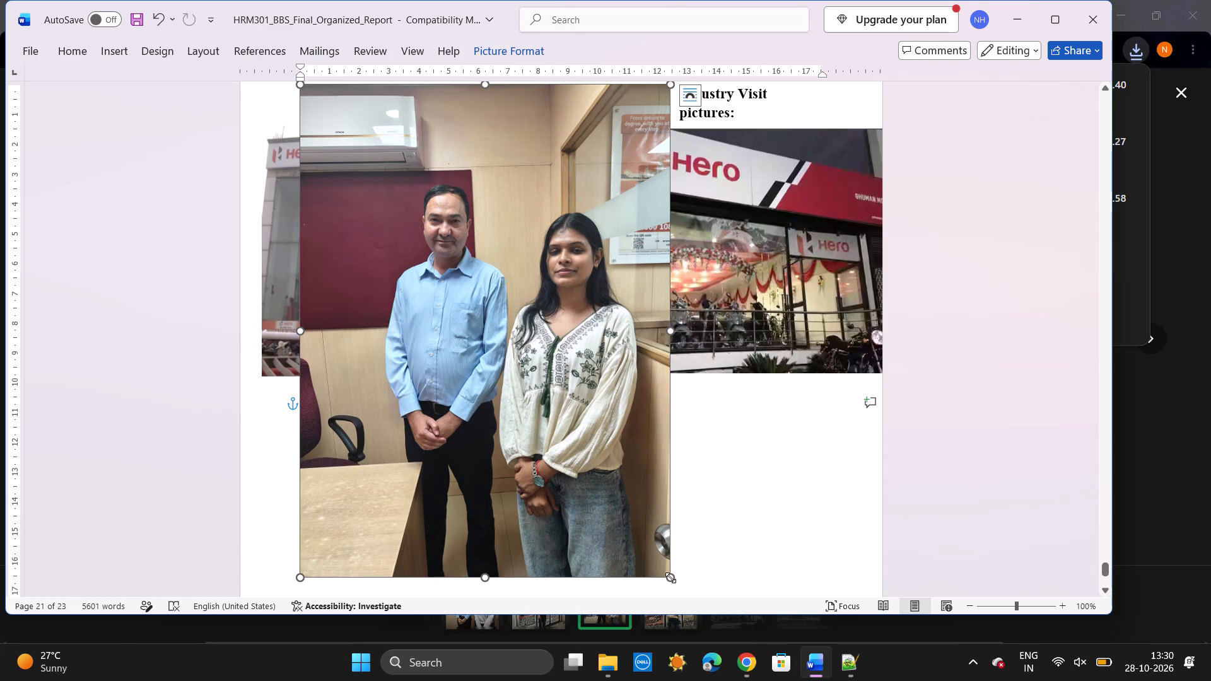
drag(670, 578, 517, 421)
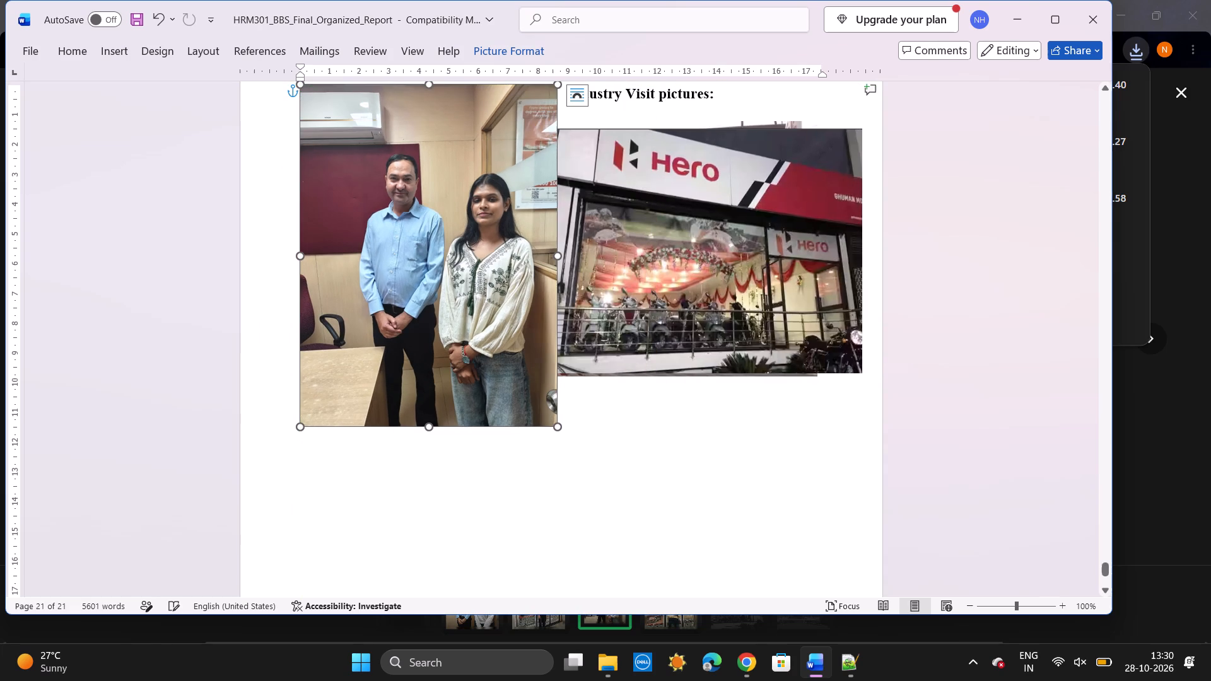
drag(486, 305, 488, 494)
scroll(488, 494, down, 1)
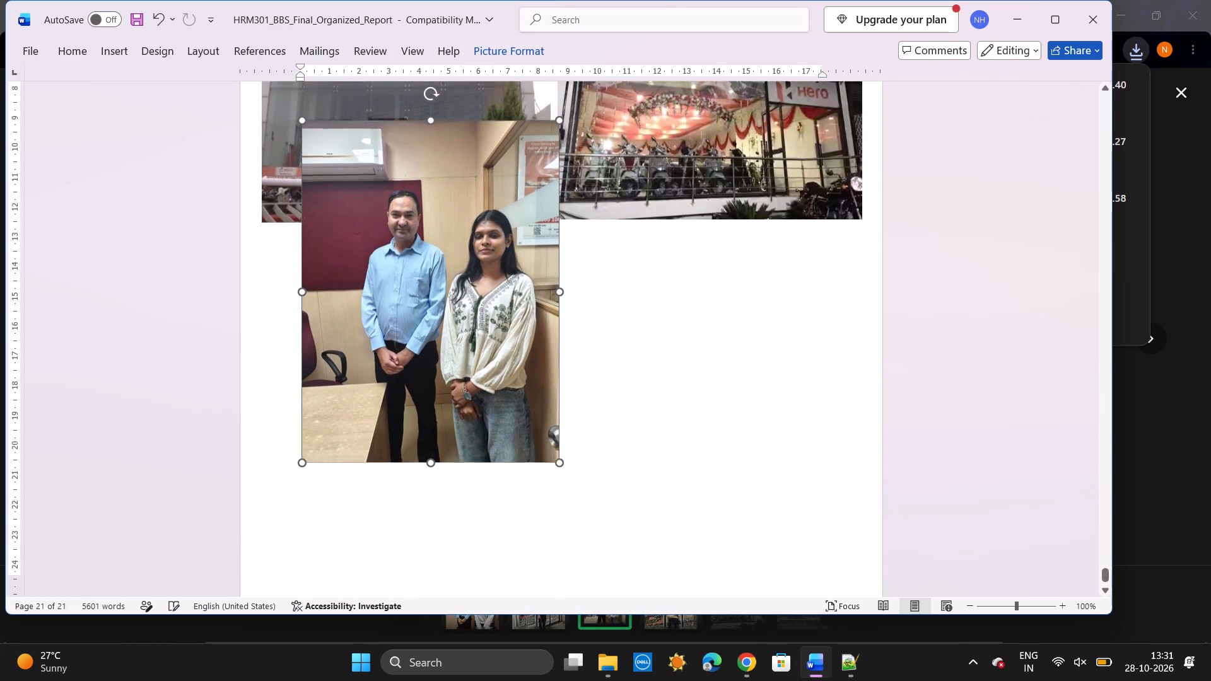
scroll(488, 494, down, 1)
drag(556, 339, 520, 310)
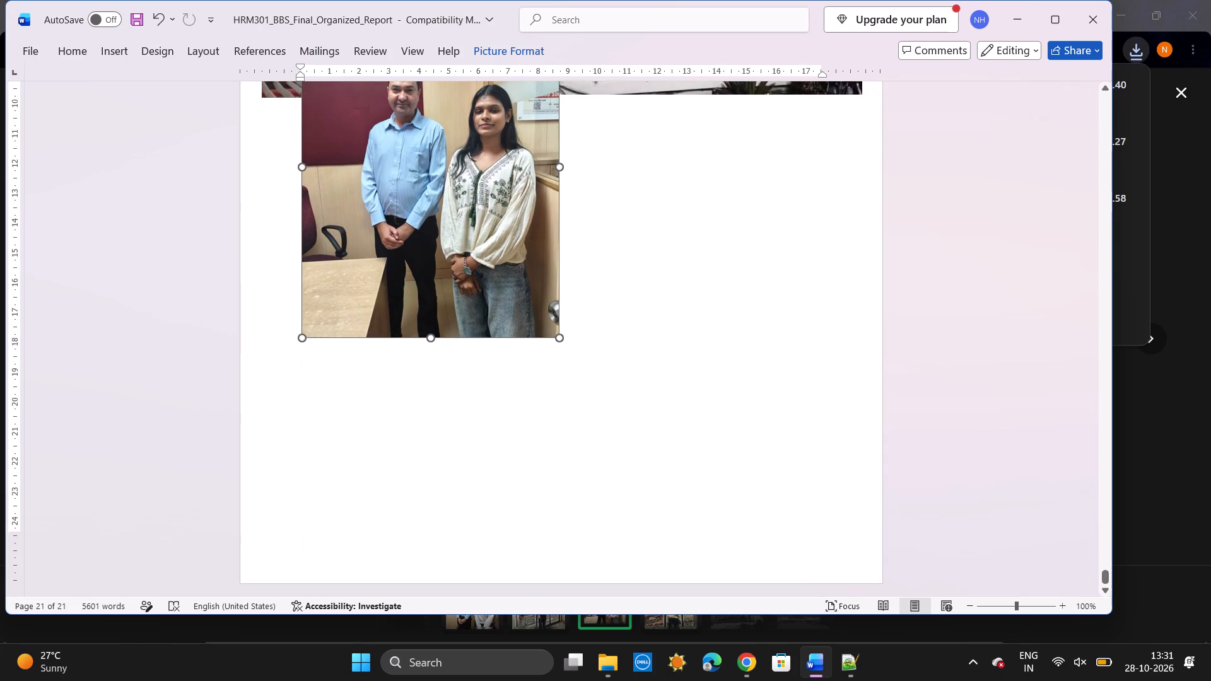
drag(520, 310, 478, 271)
drag(415, 260, 375, 388)
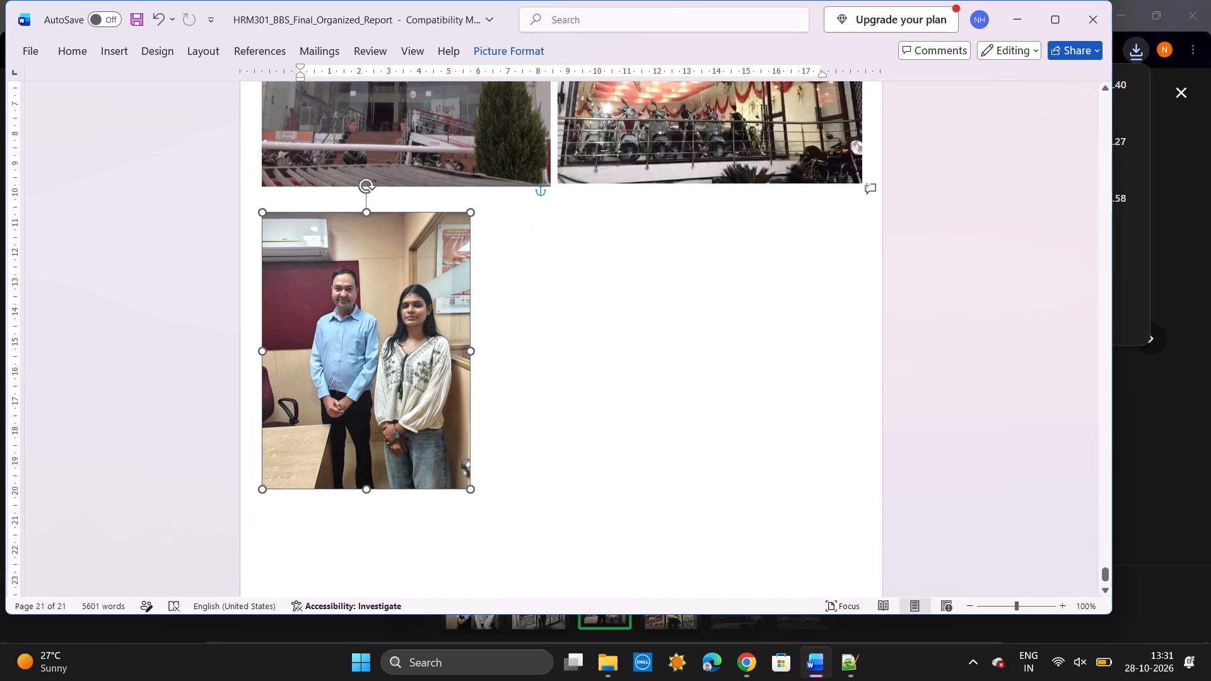
drag(375, 388, 375, 378)
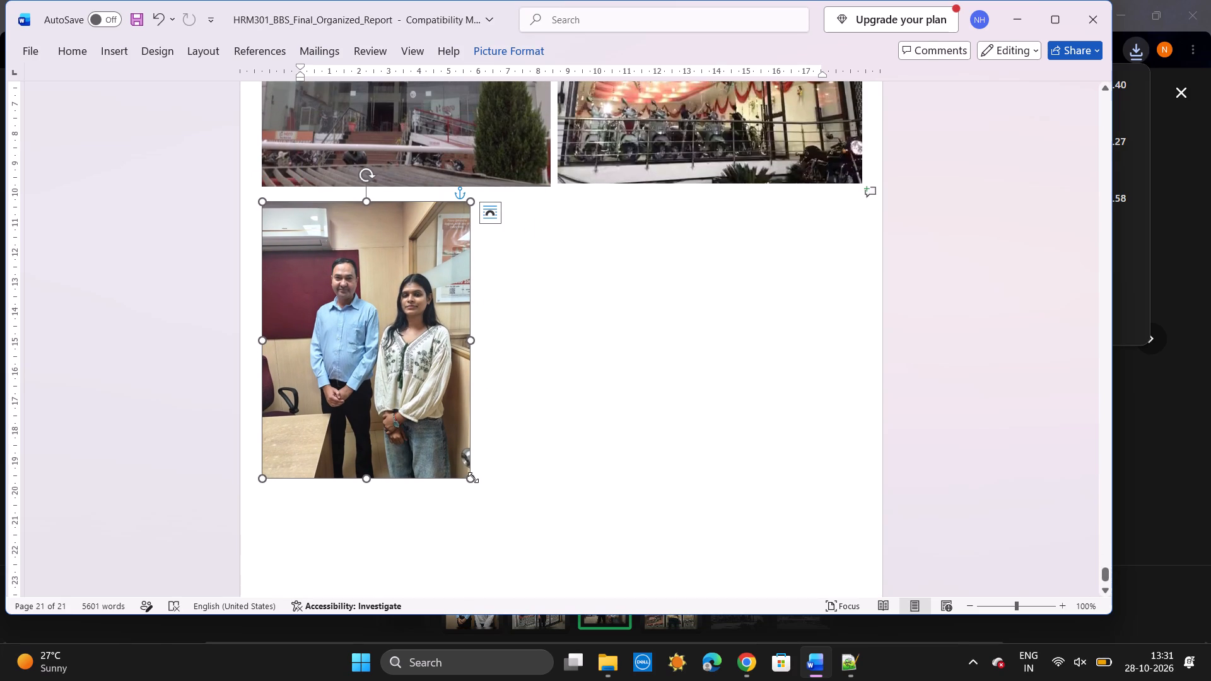
drag(472, 477, 419, 456)
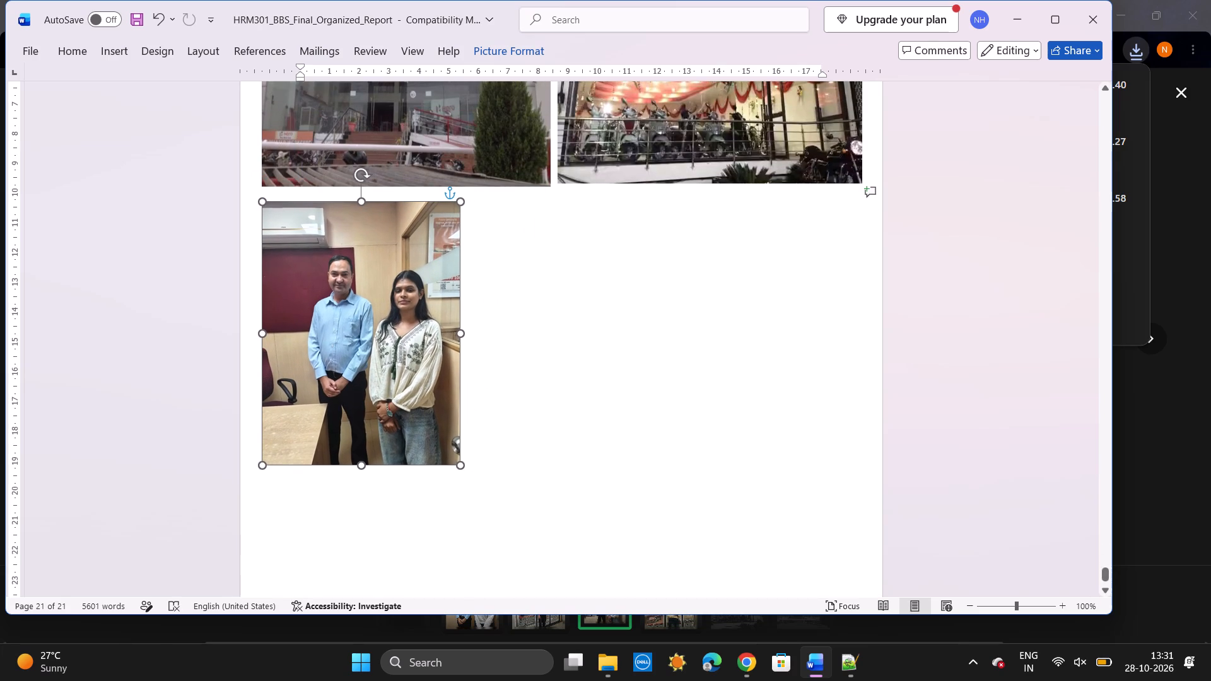
drag(419, 456, 397, 438)
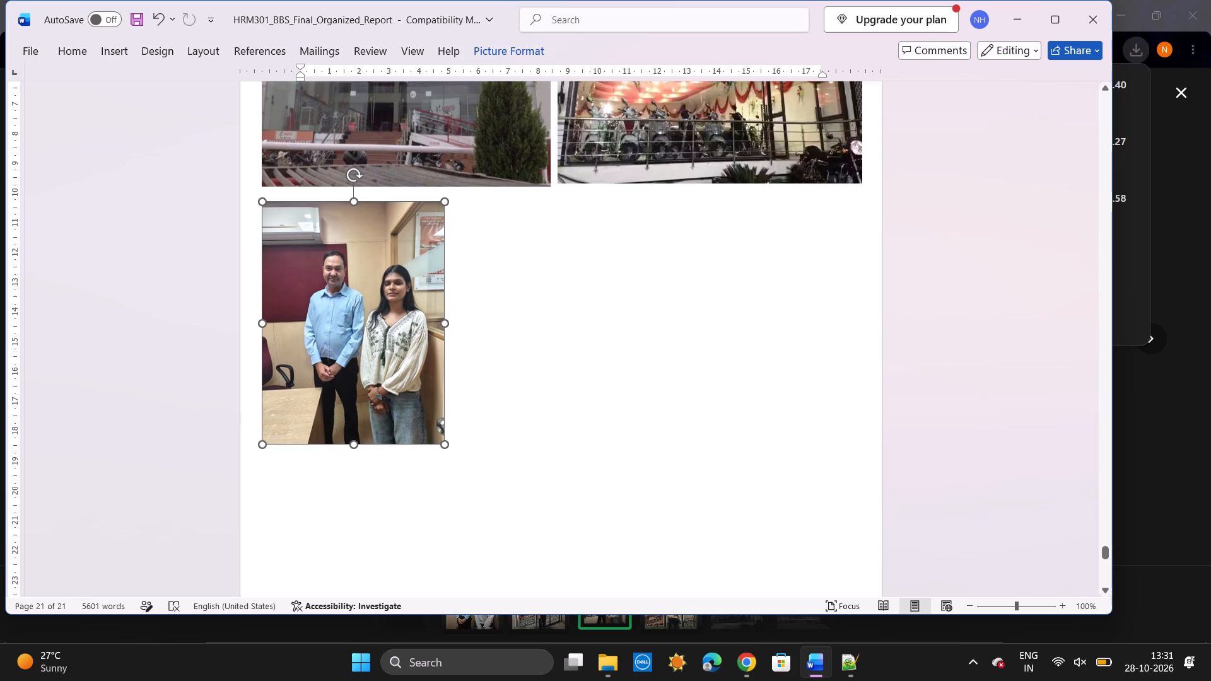
drag(397, 438, 394, 433)
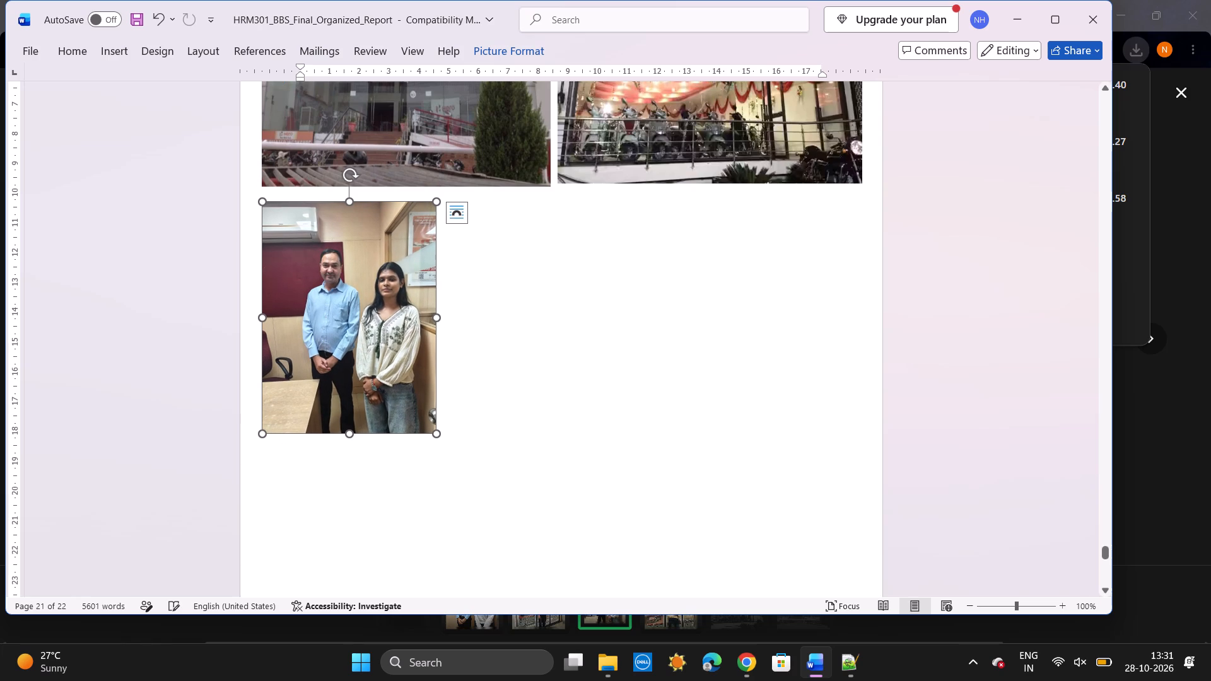
click(589, 394)
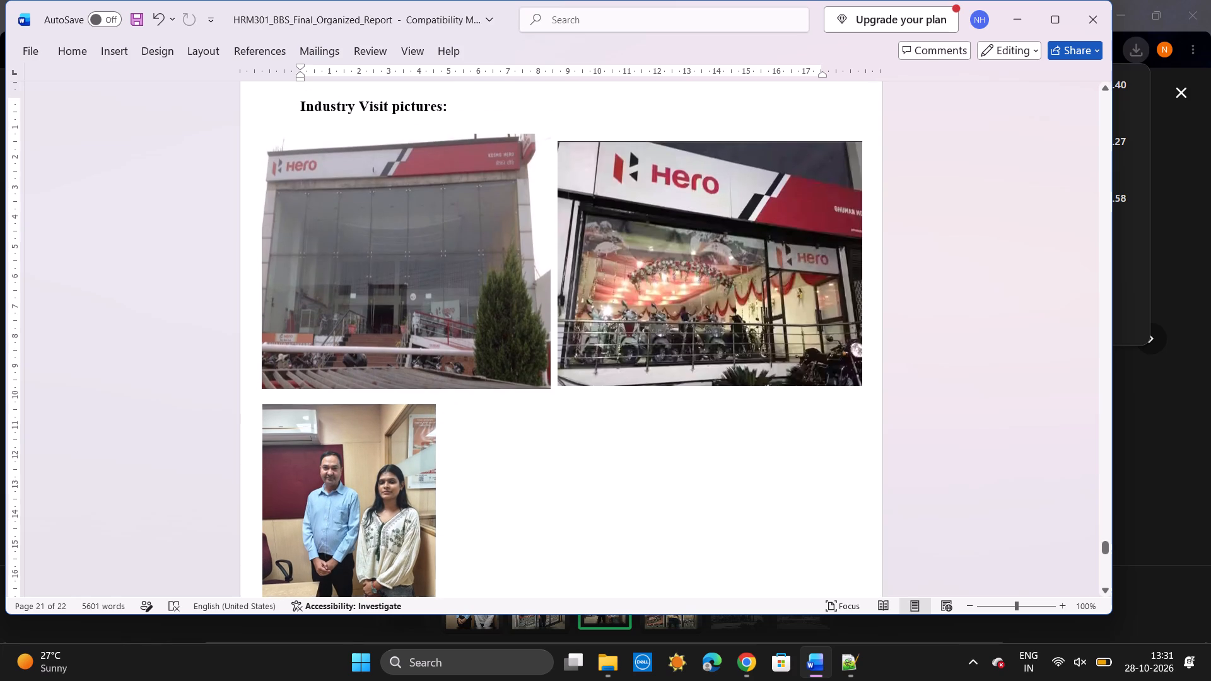
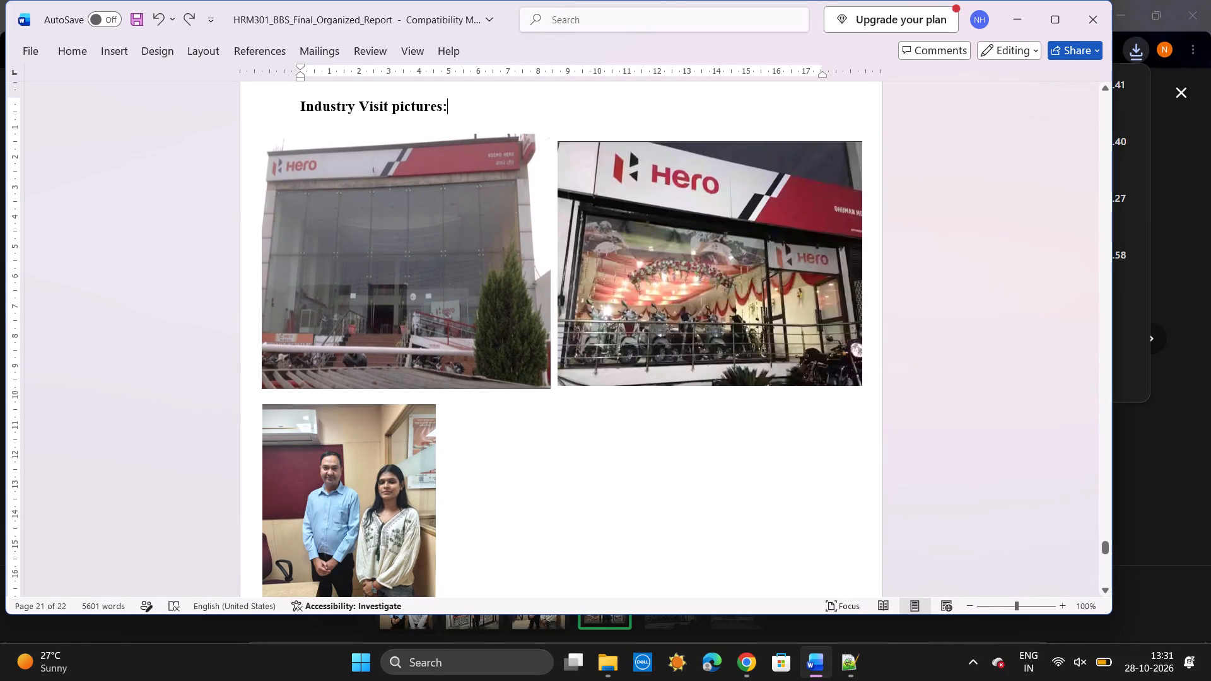
Insert another picture in the Industry Visit pictures section, after the picture of the man and woman.
click(563, 458)
scroll(563, 458, down, 2)
click(373, 388)
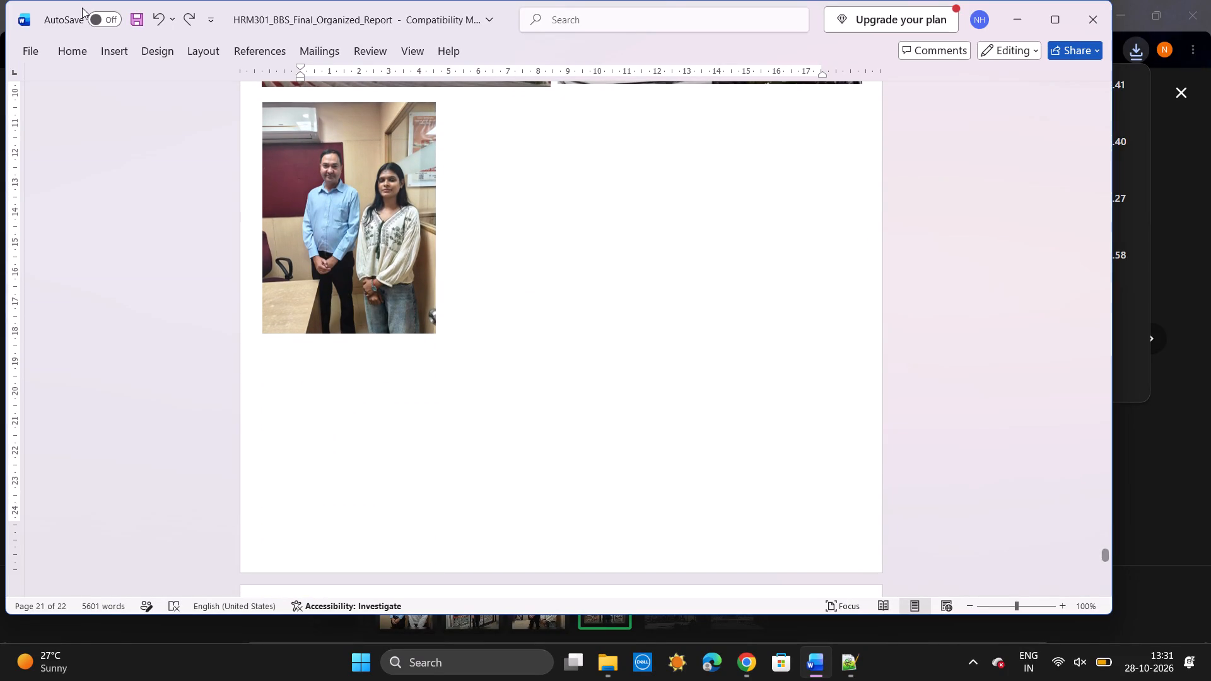
click(108, 51)
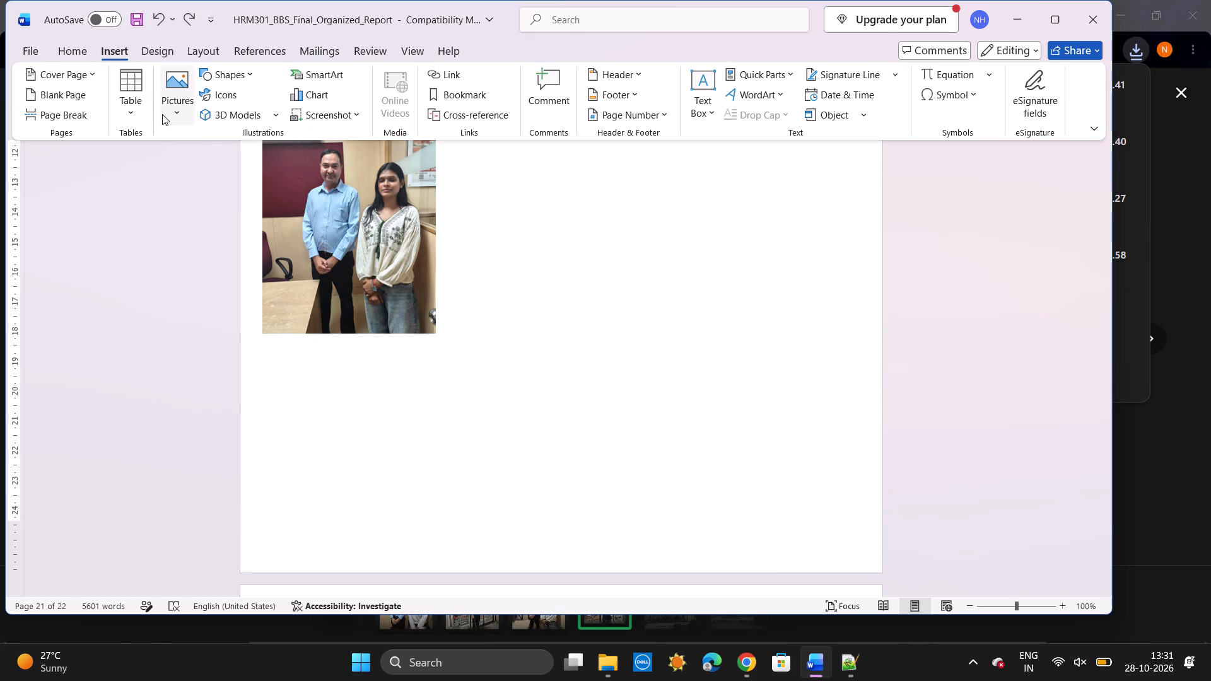
Insert the picture WhatsApp Image 2026-10-28 at 1.08.41 PM from New Volume (E:), searching the drive for "wh".
click(172, 117)
click(214, 159)
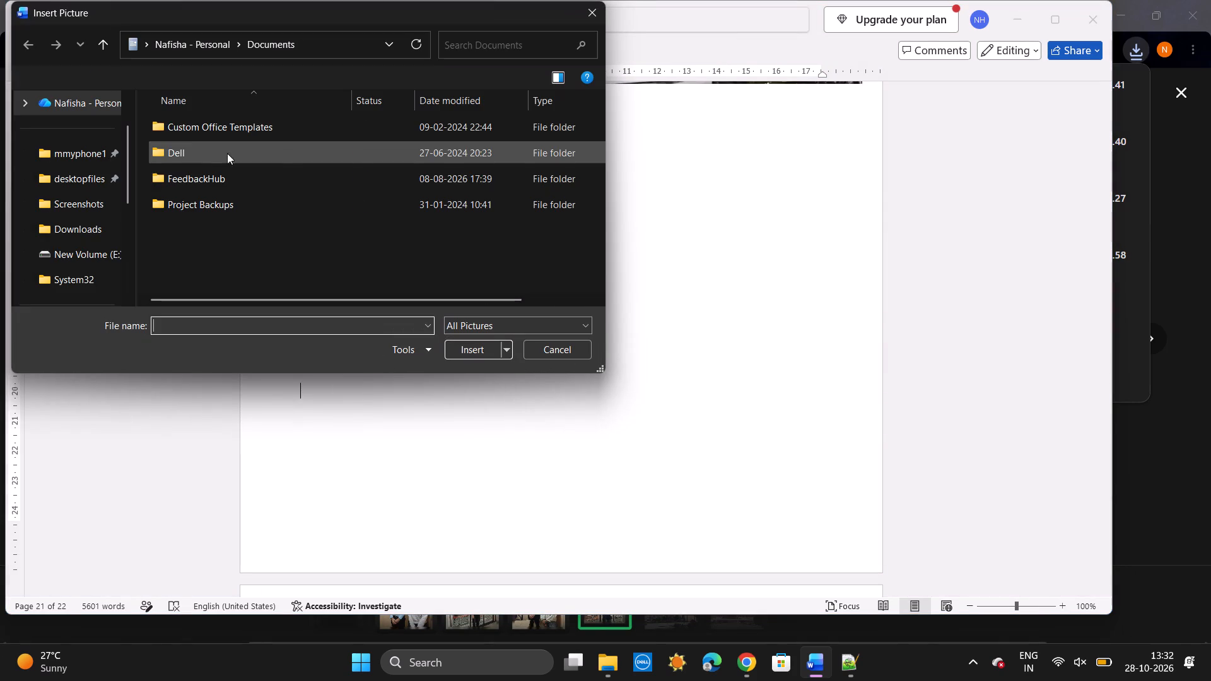
click(88, 257)
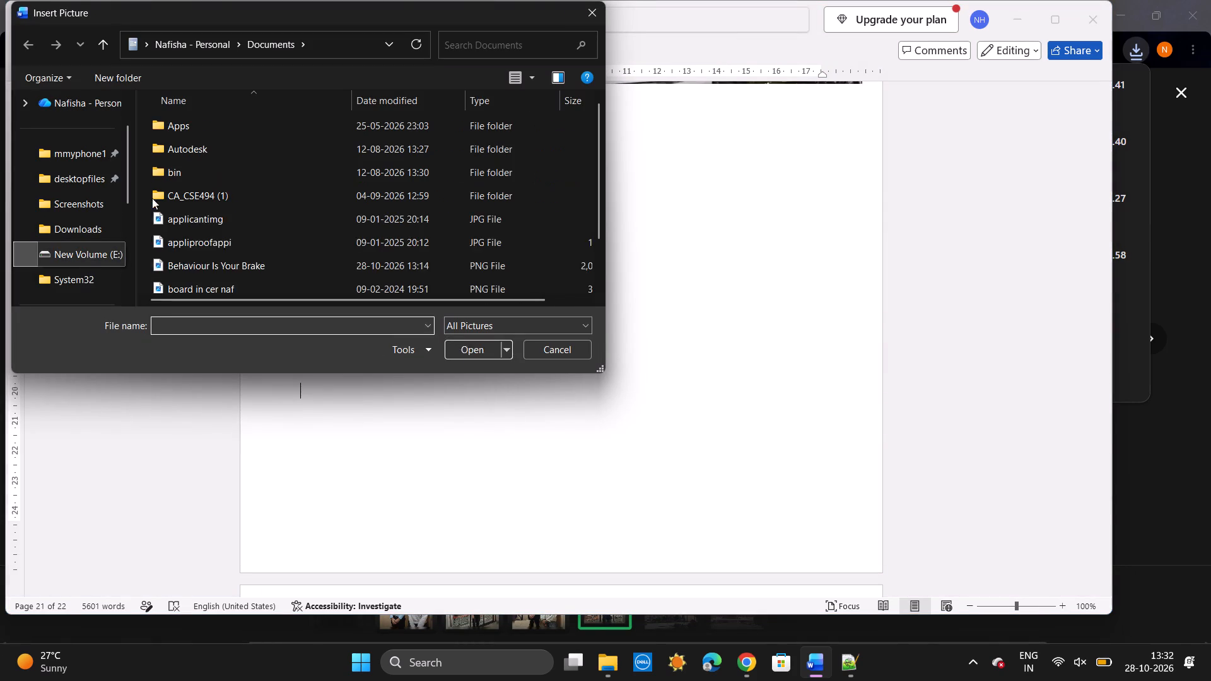
click(488, 41)
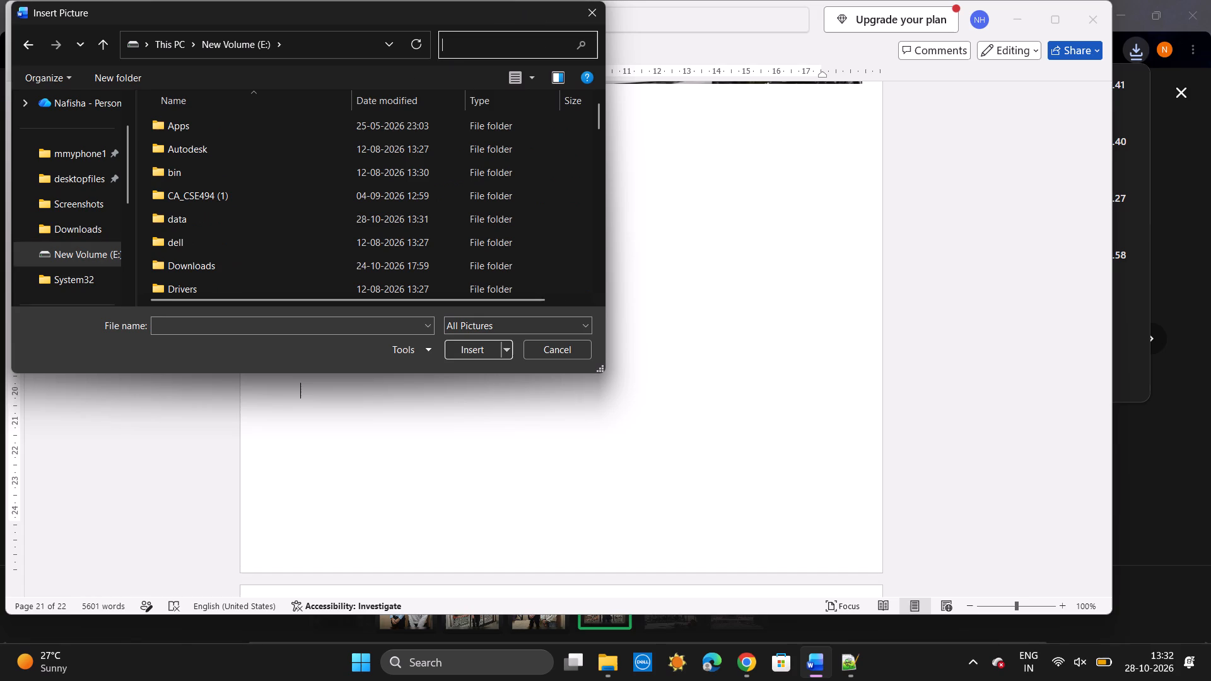
text(wh)
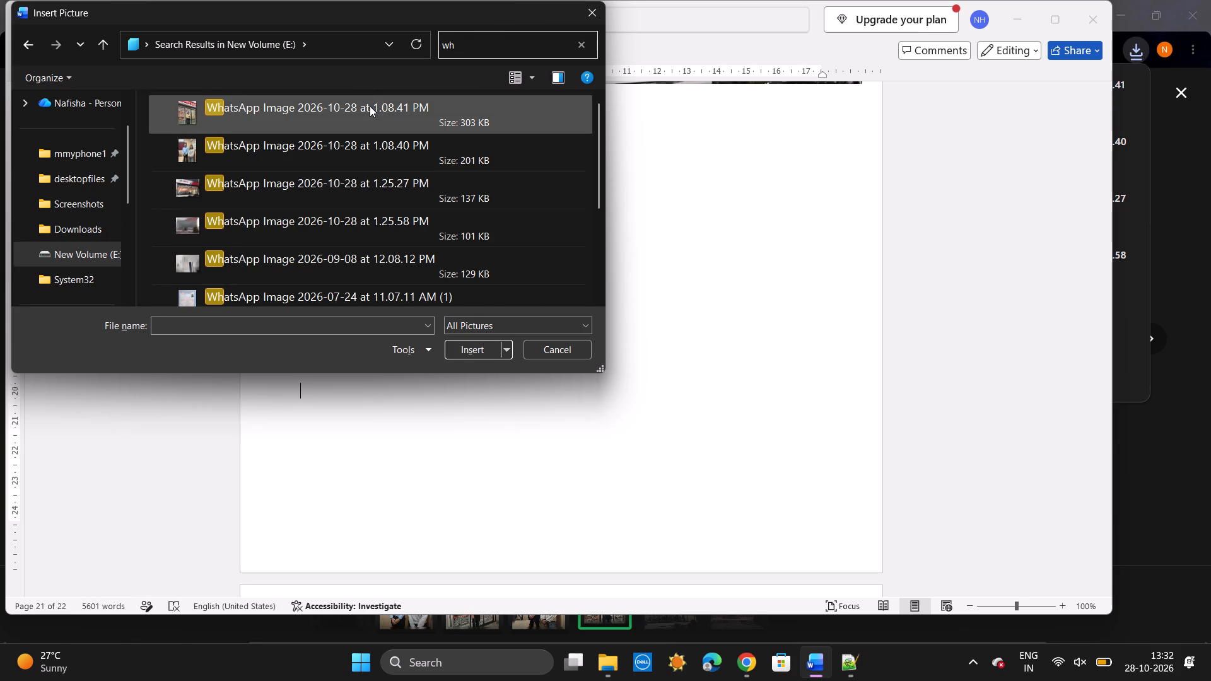
click(370, 106)
click(469, 346)
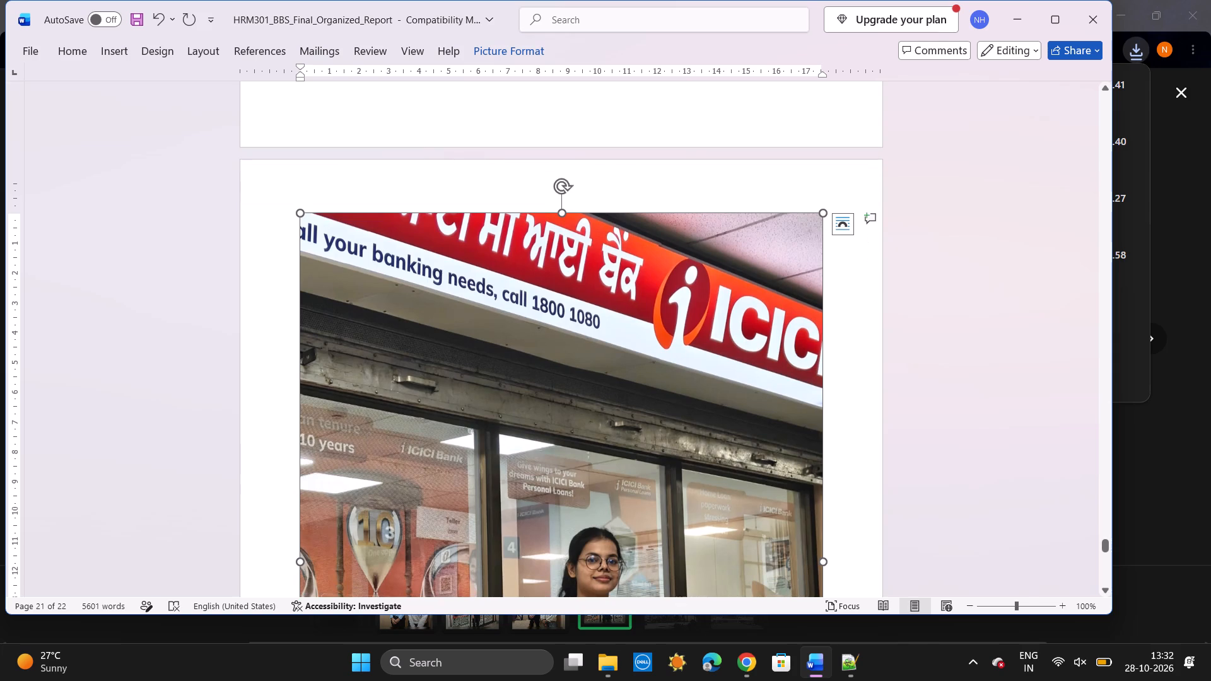
Set the text wrapping of the newly inserted ICICI Bank storefront picture to Square.
click(837, 230)
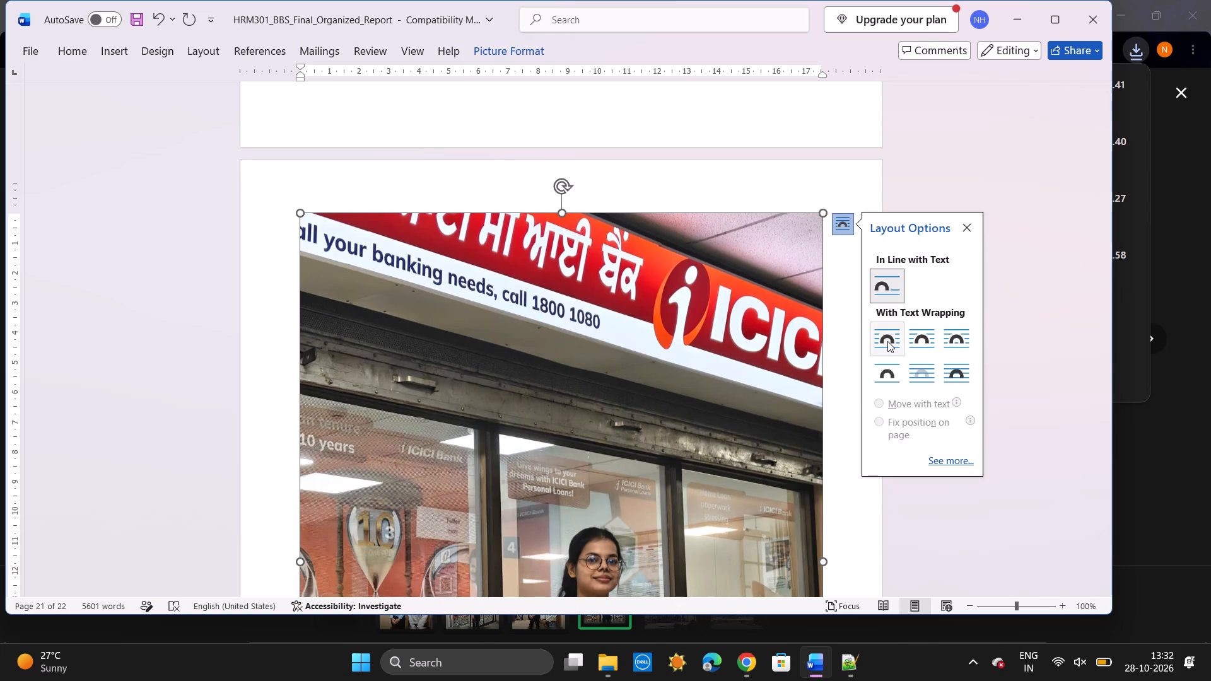
click(887, 341)
Shrink the ICICI Bank picture proportionally in several passes to about 6 cm wide.
scroll(665, 430, down, 3)
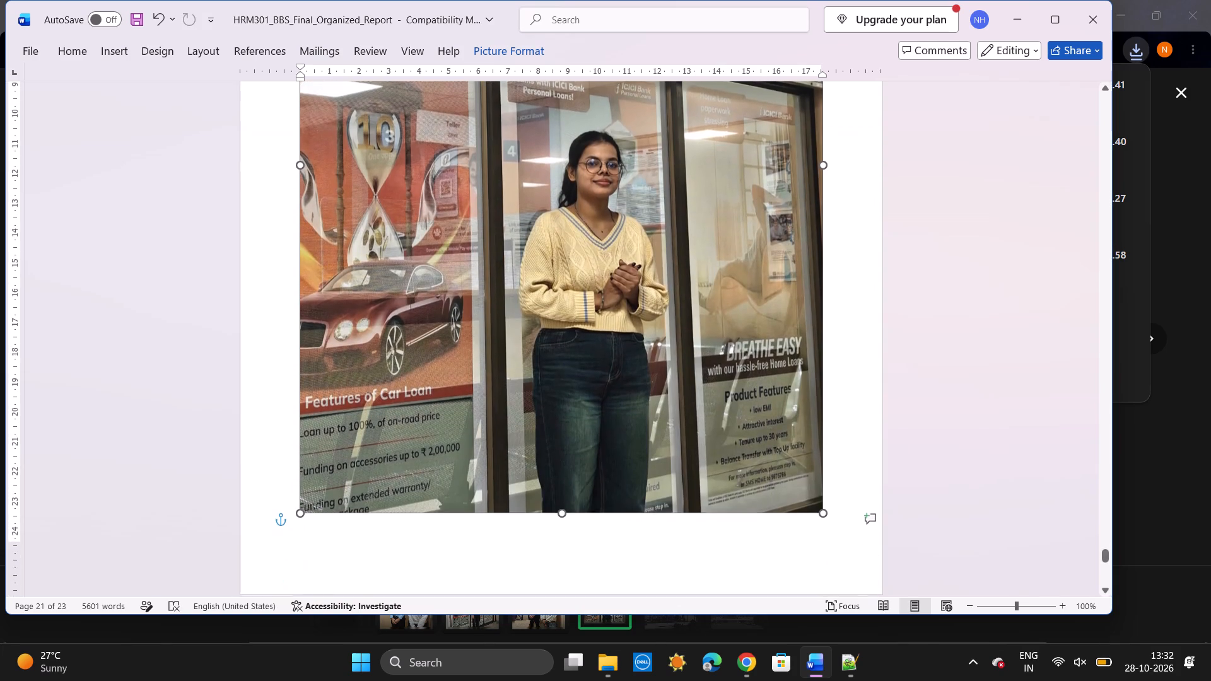
drag(822, 515, 576, 334)
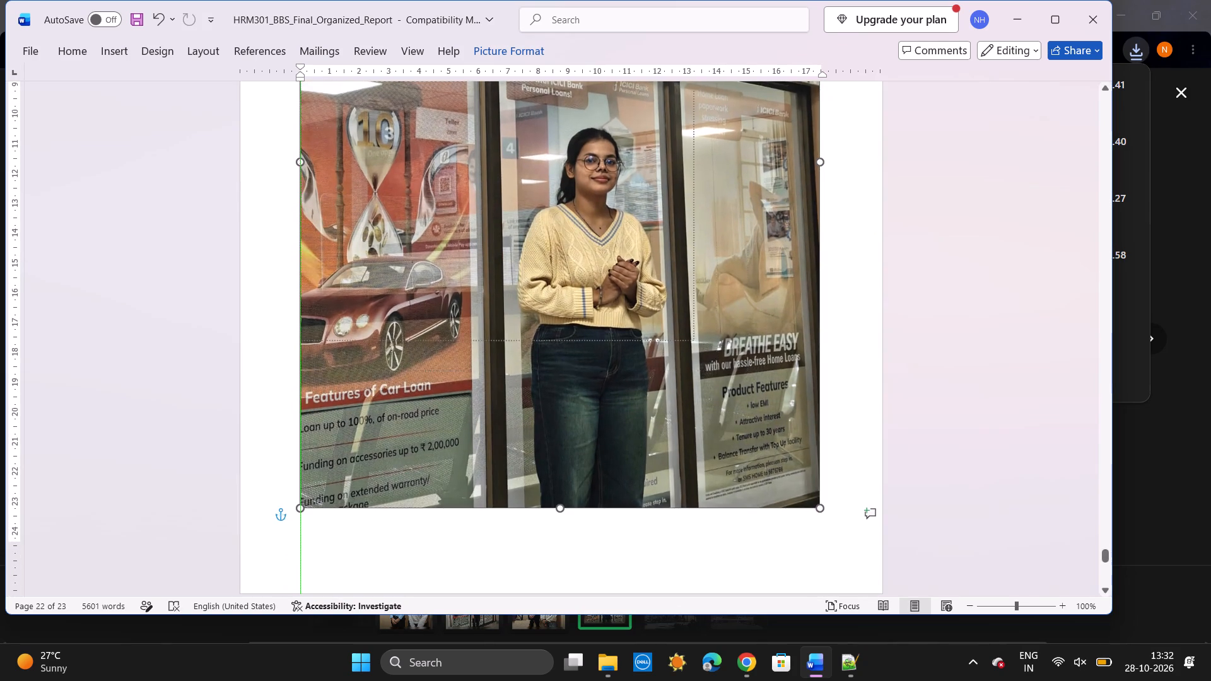
drag(576, 334, 558, 317)
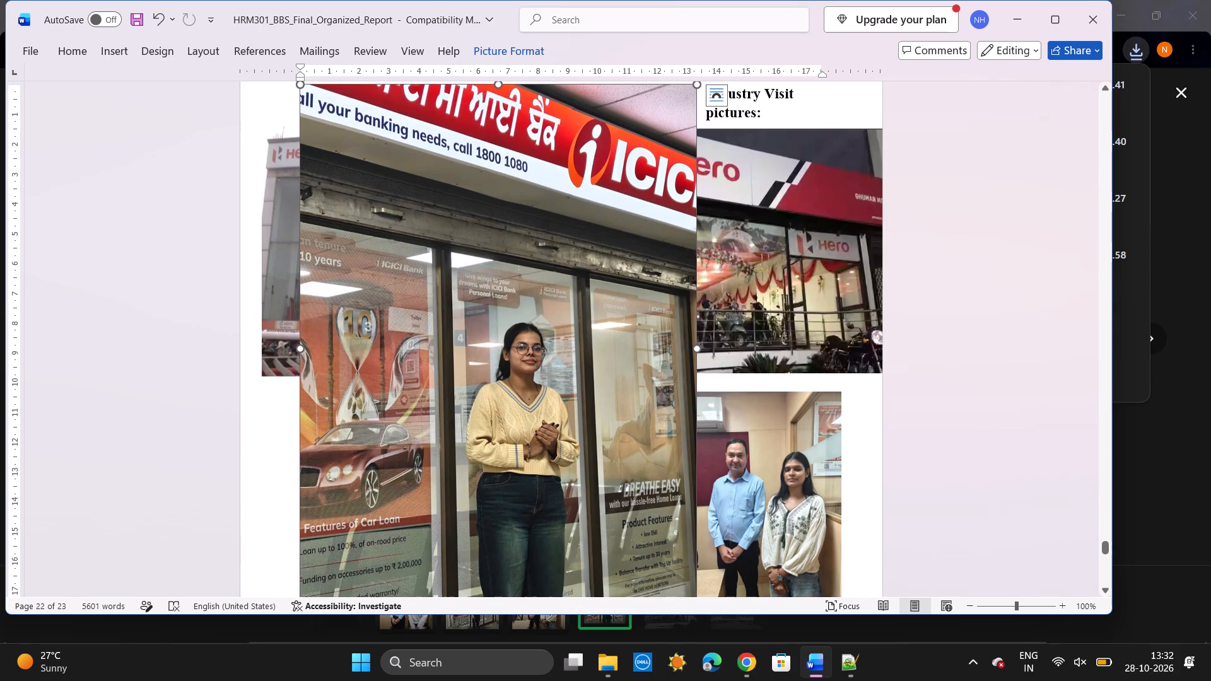
scroll(513, 332, down, 1)
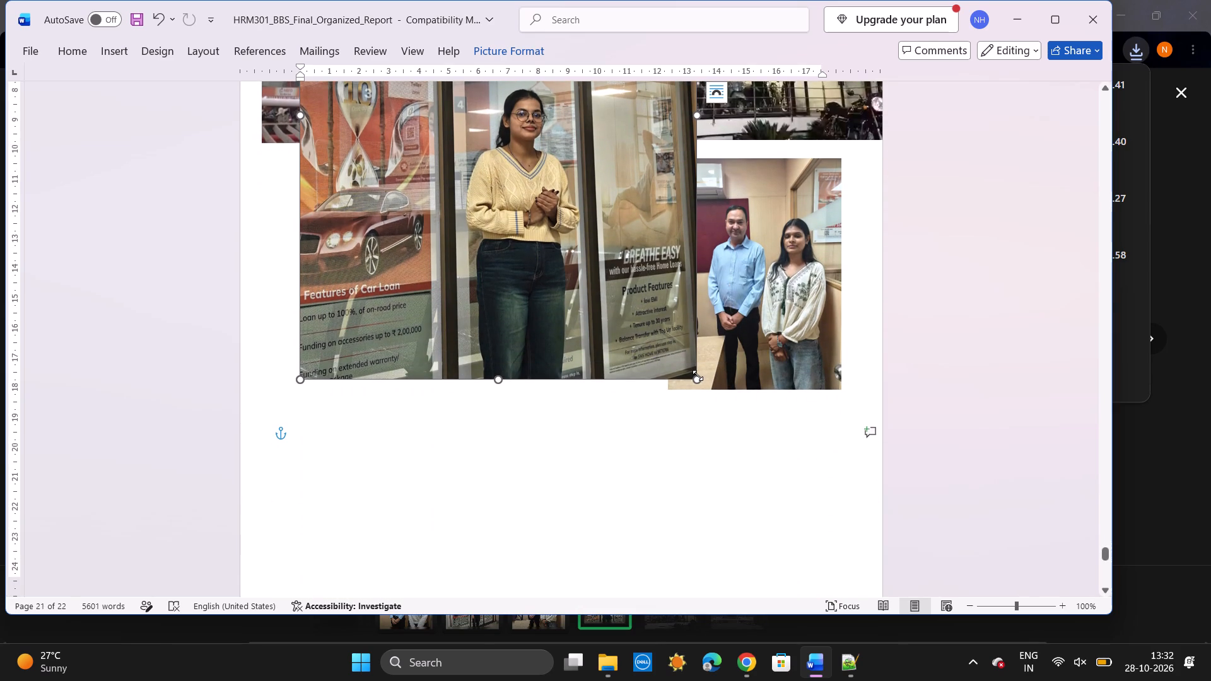
drag(698, 375, 492, 204)
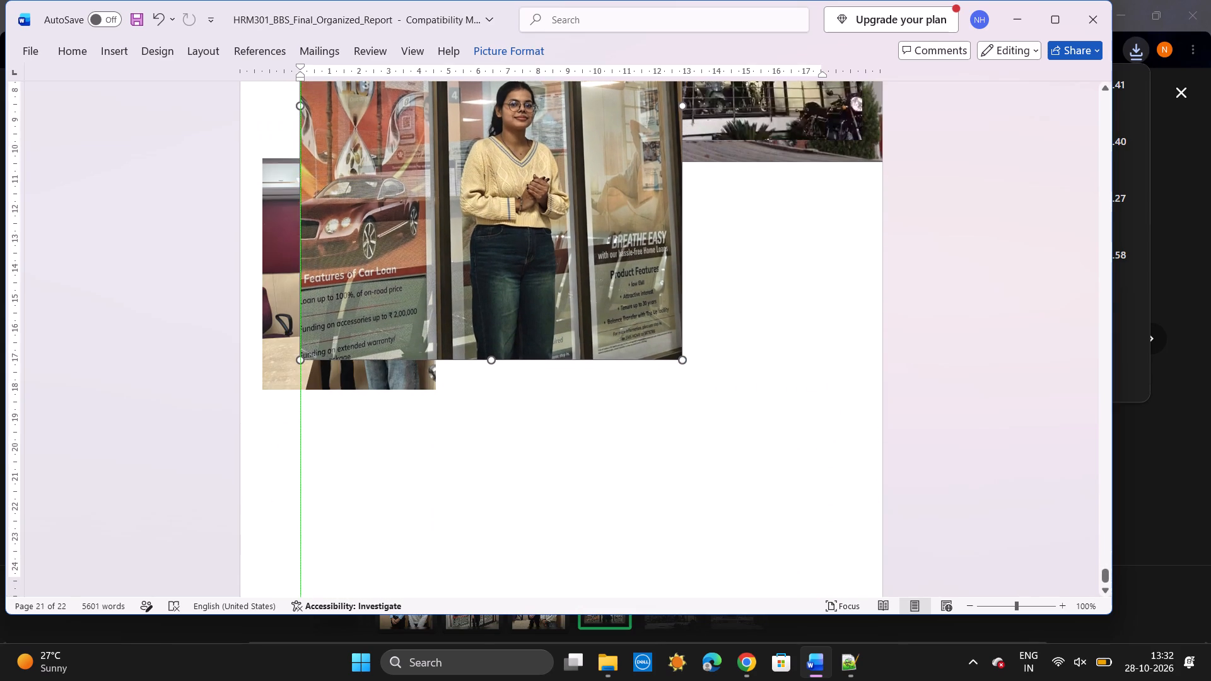
scroll(690, 529, down, 1)
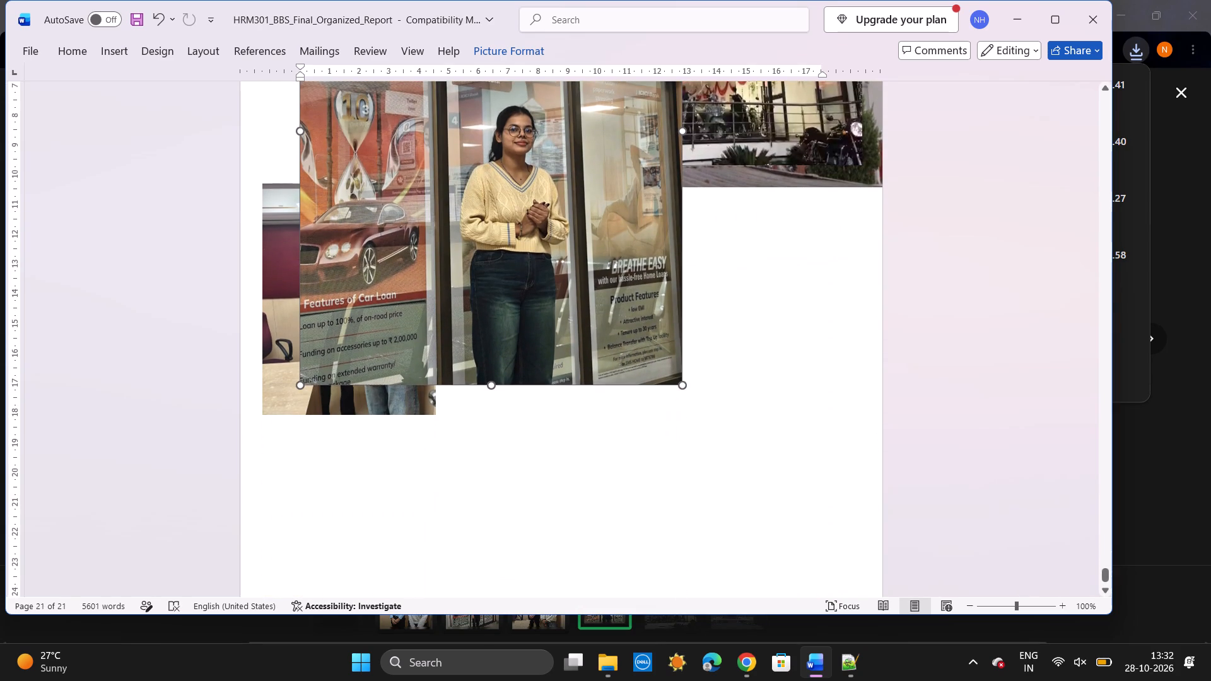
drag(683, 384, 494, 206)
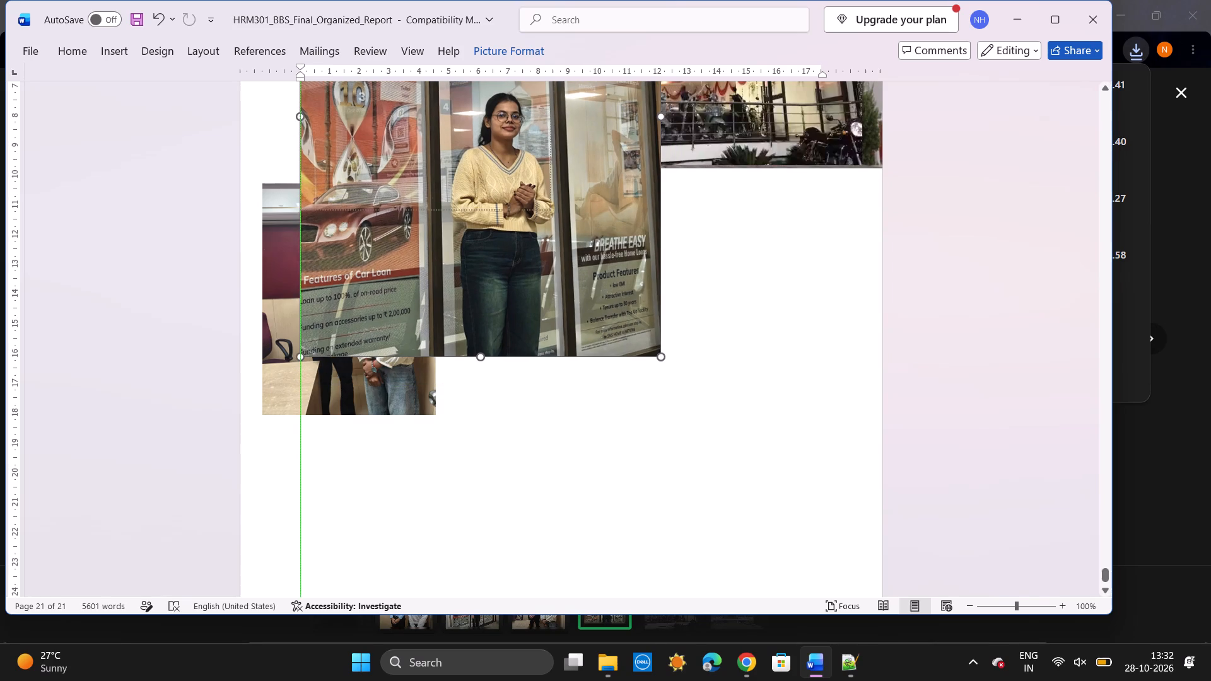
drag(494, 206, 489, 195)
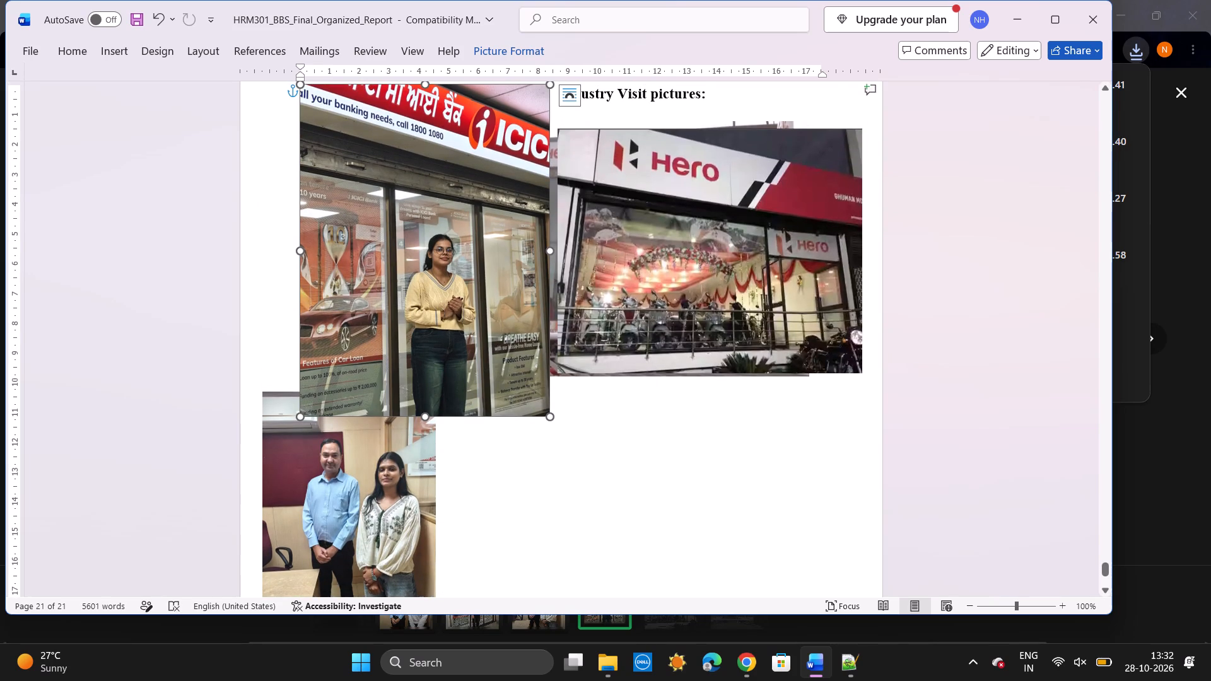
drag(549, 418, 434, 313)
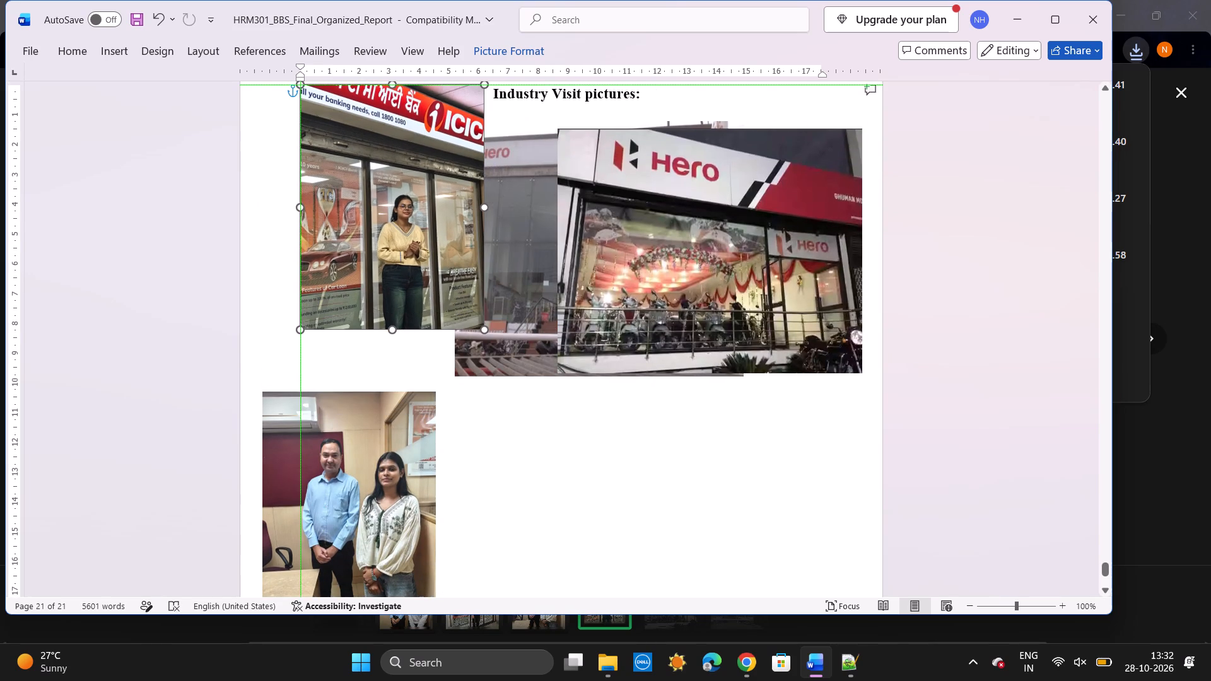
Move the ICICI Bank picture below the two Hero showroom pictures, beside the picture of the man and woman.
drag(381, 224, 553, 460)
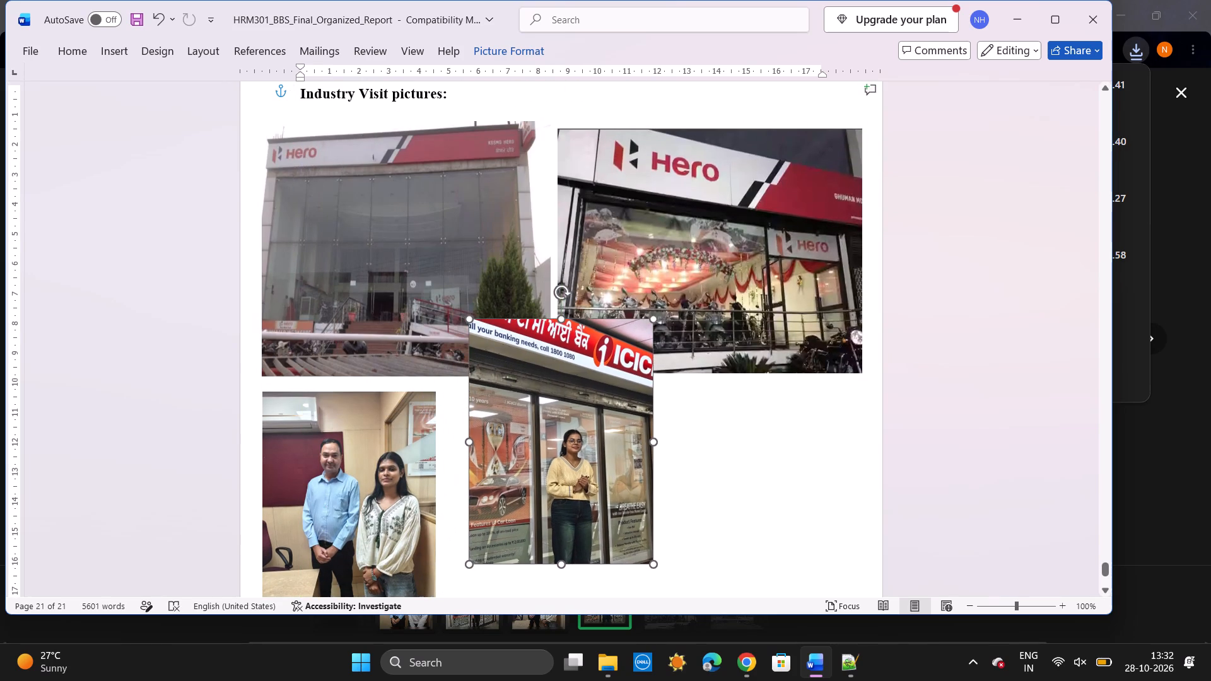
drag(553, 460, 559, 489)
scroll(559, 489, down, 1)
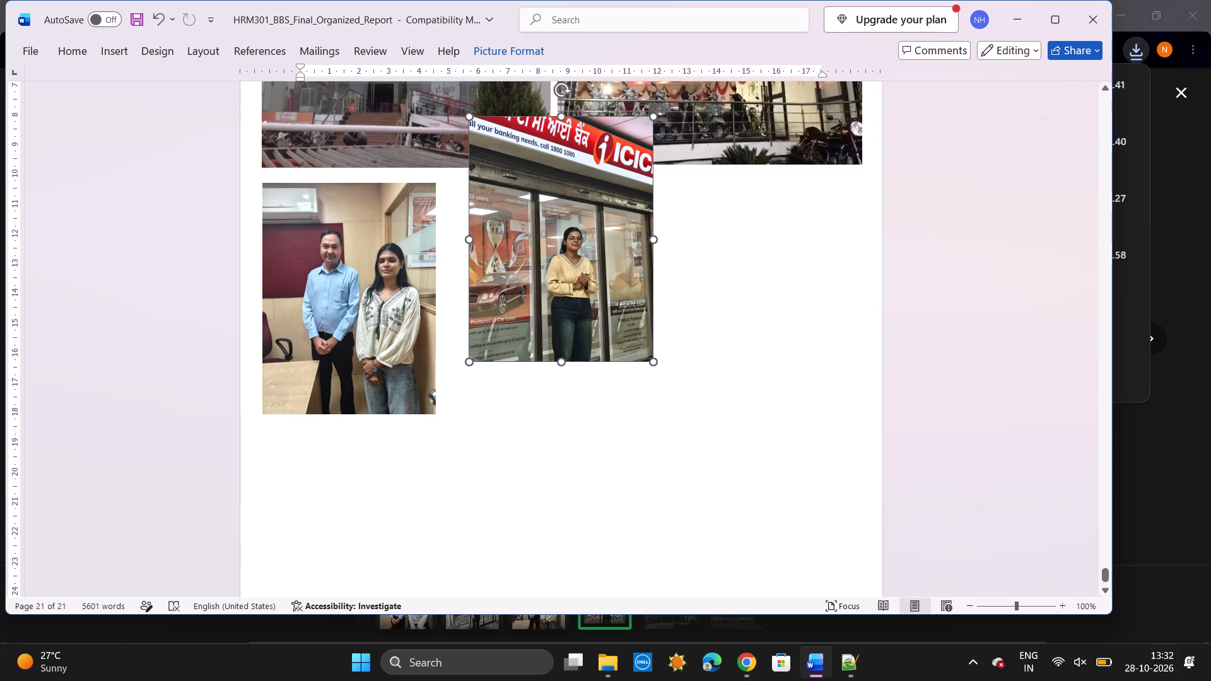
drag(546, 274, 539, 357)
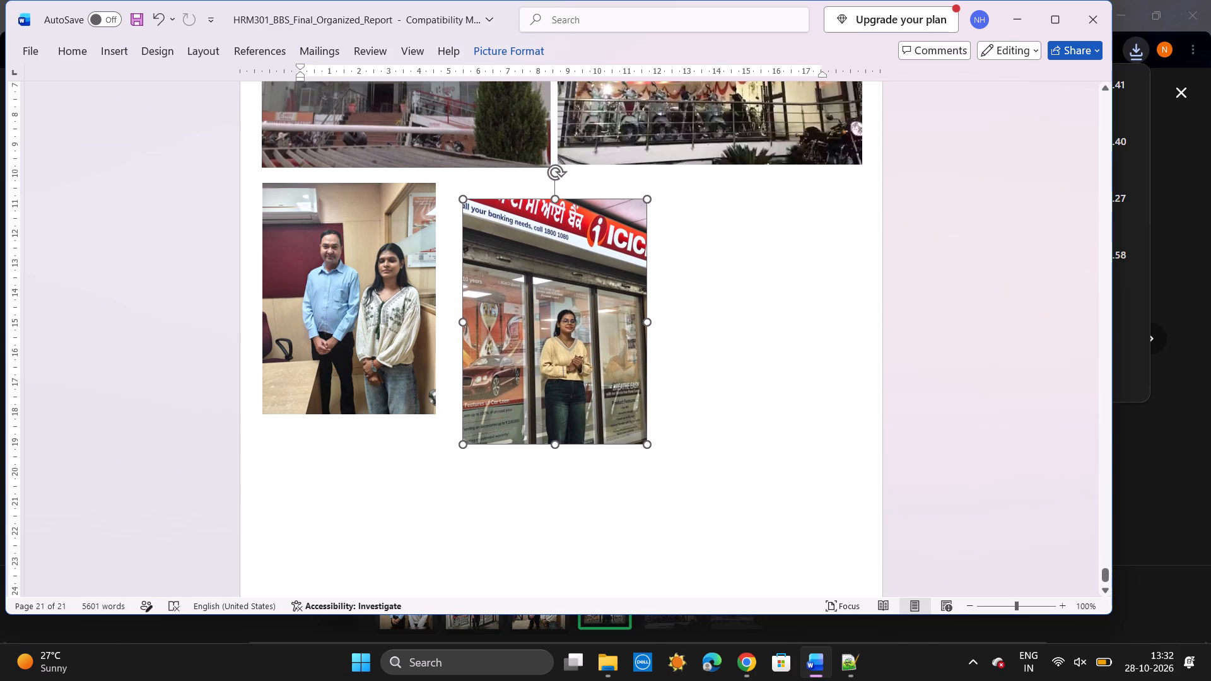
Crop the ICICI Bank picture to just above the woman's head and trim its right edge, leaving about 5.4 by 4.8 cm.
right_click(585, 308)
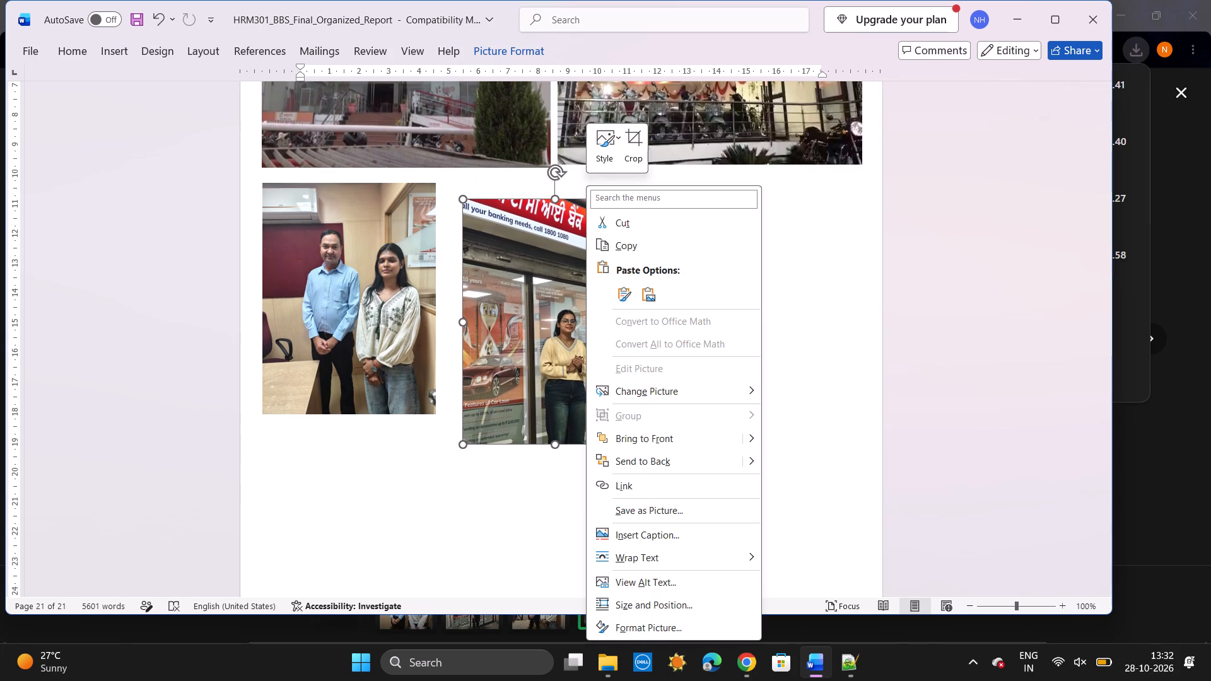
click(635, 153)
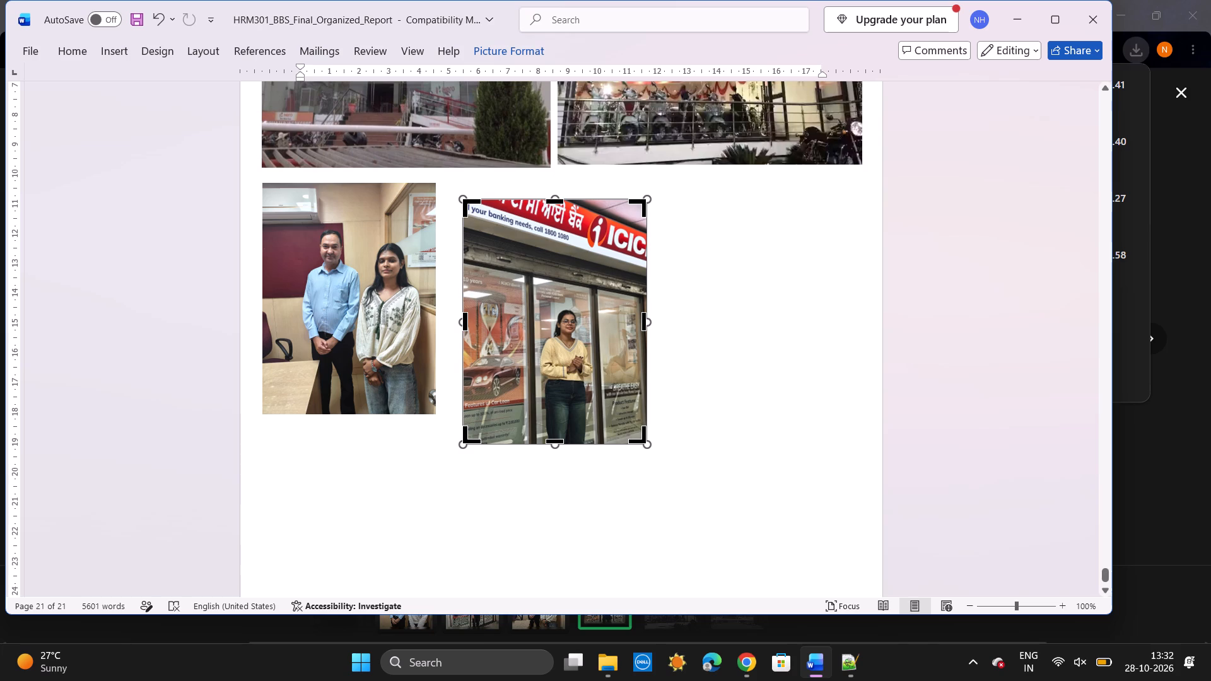
drag(639, 202, 639, 230)
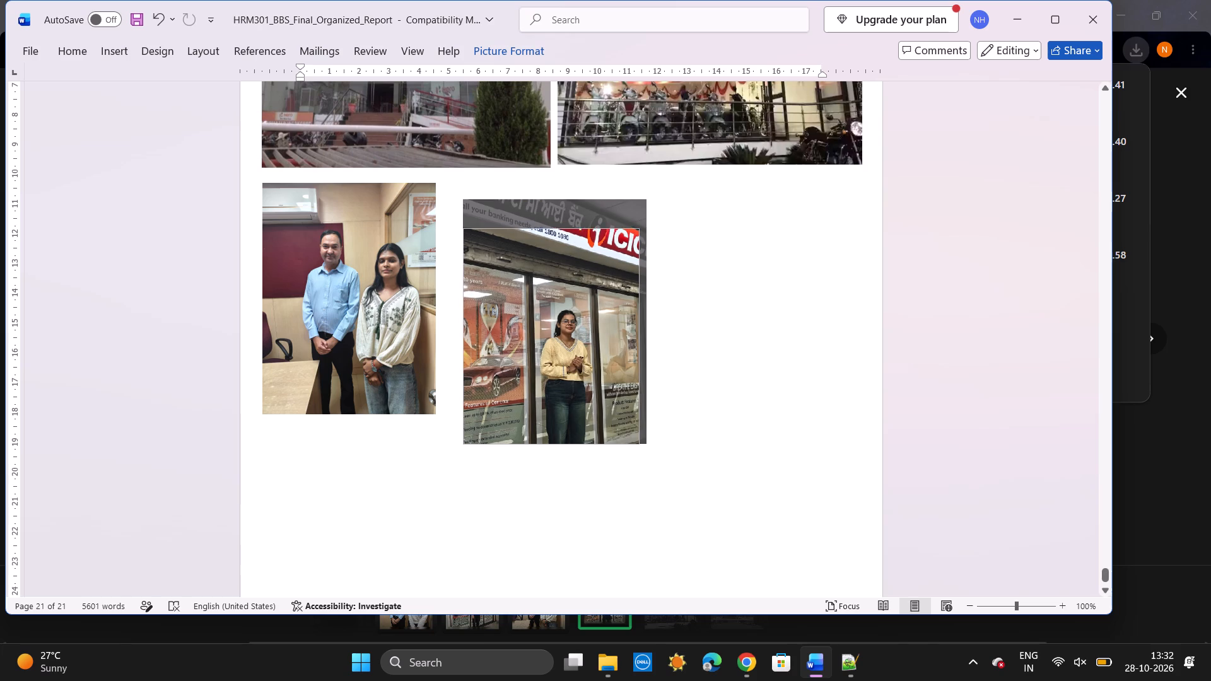
drag(639, 230, 646, 267)
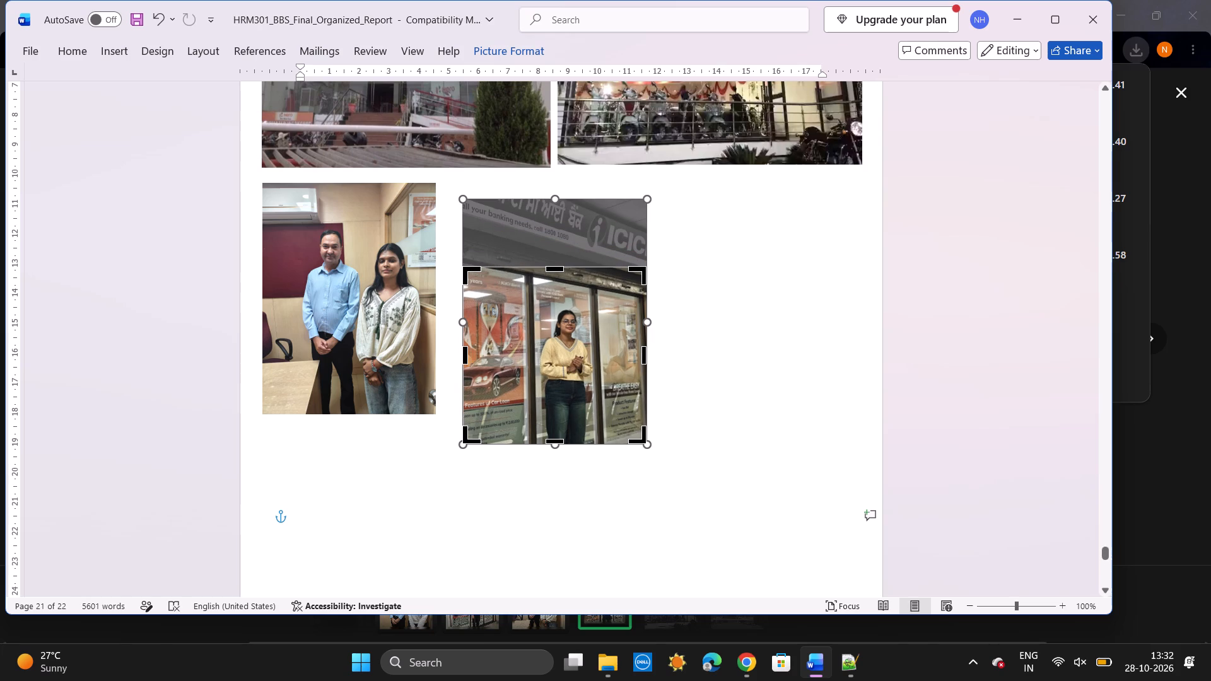
drag(643, 271, 645, 297)
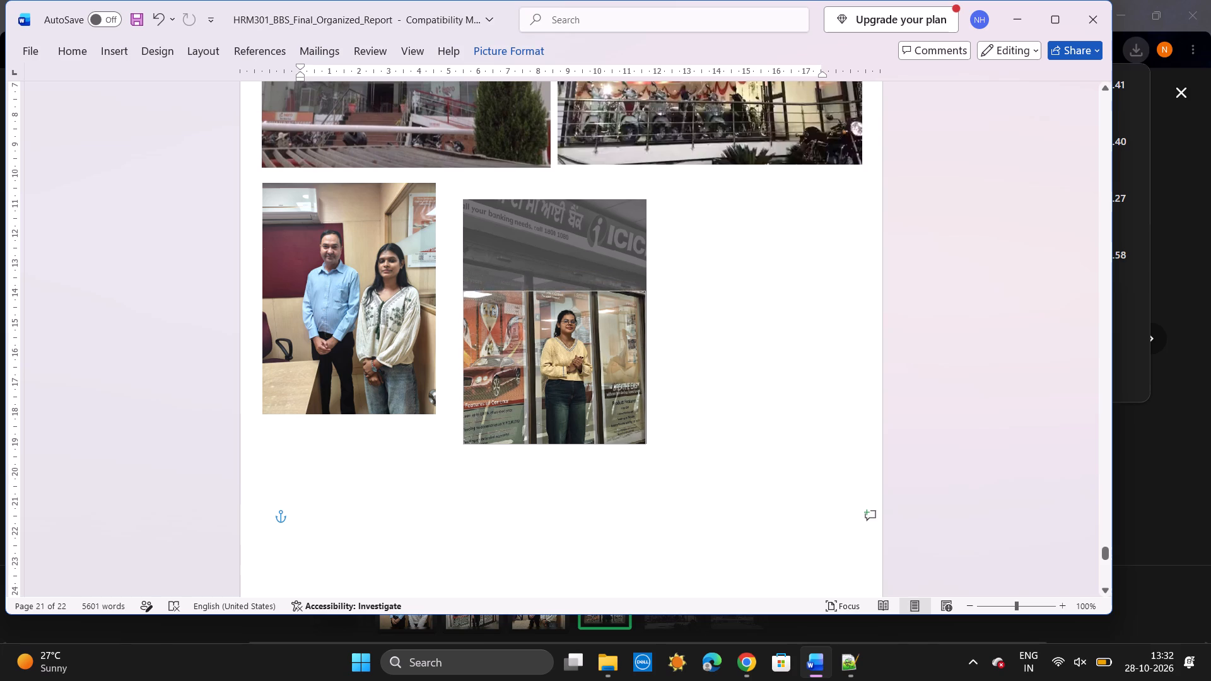
drag(645, 297, 645, 300)
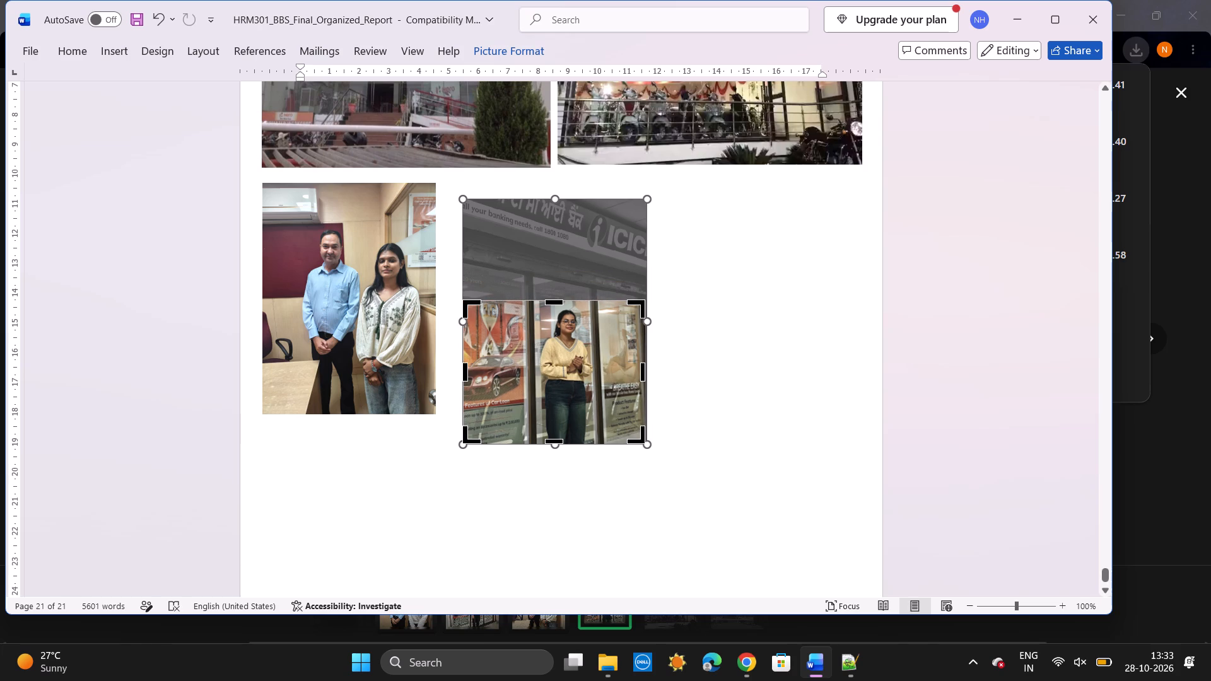
drag(645, 376, 638, 378)
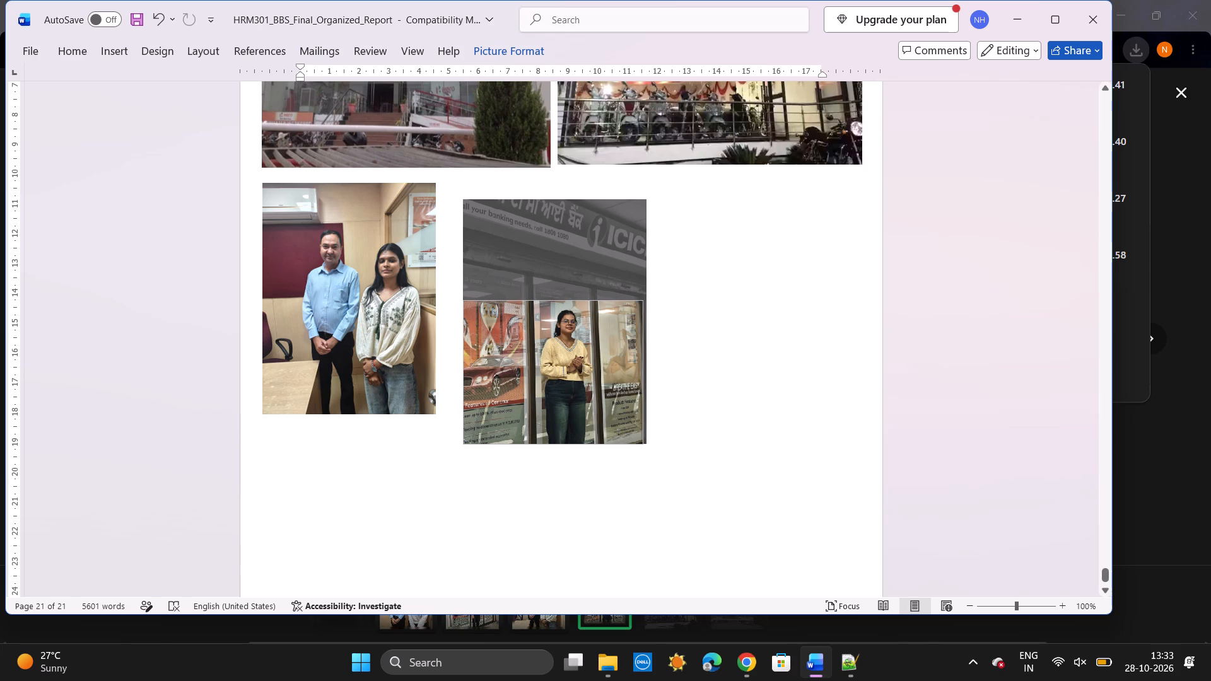
drag(638, 378, 624, 378)
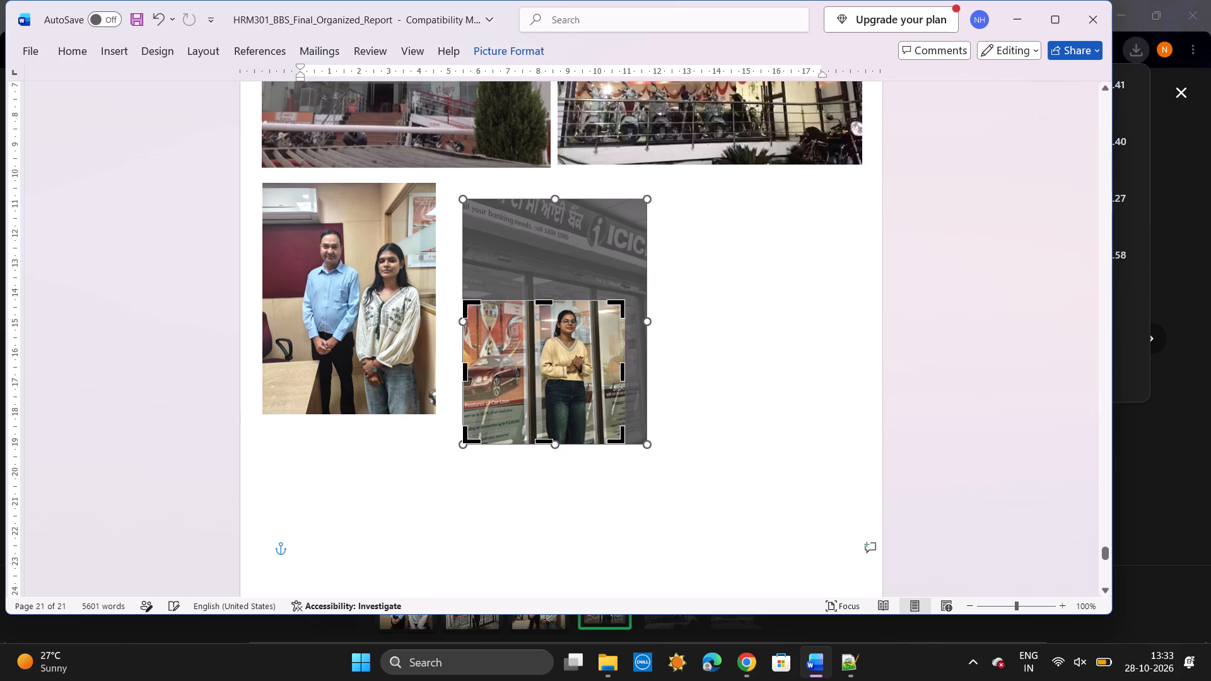
key(Return)
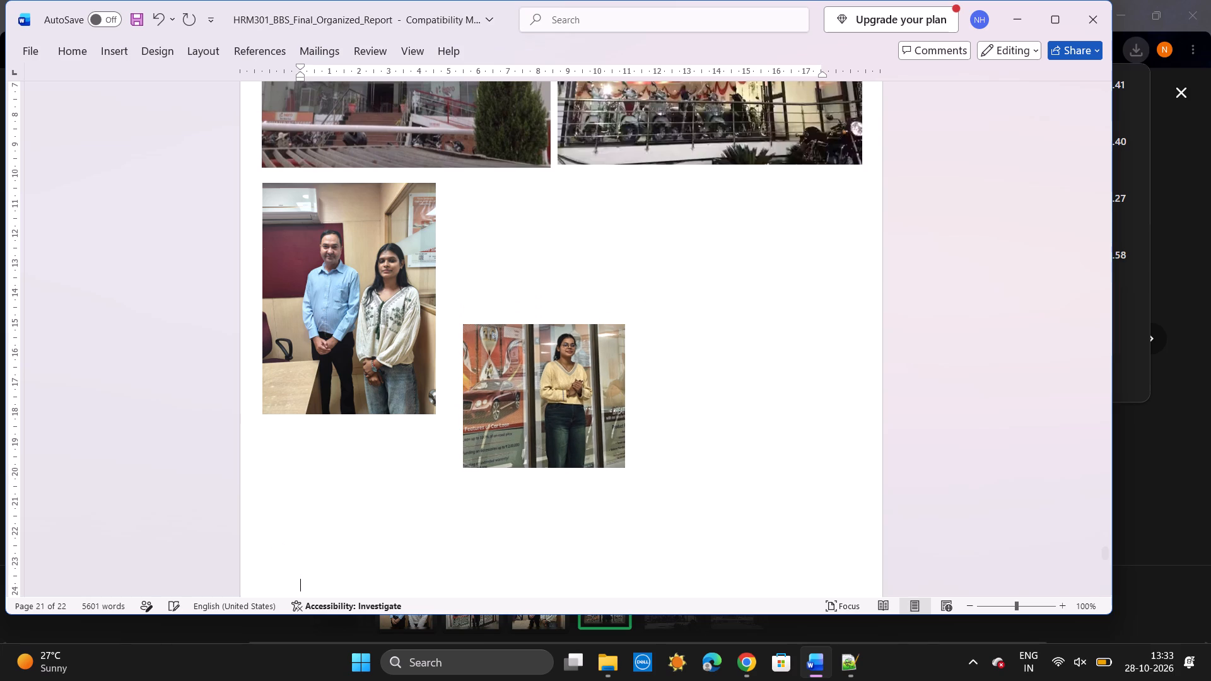
Move the cropped picture up beside the man and woman picture, roughly aligning their top edges.
click(573, 376)
drag(573, 376, 551, 269)
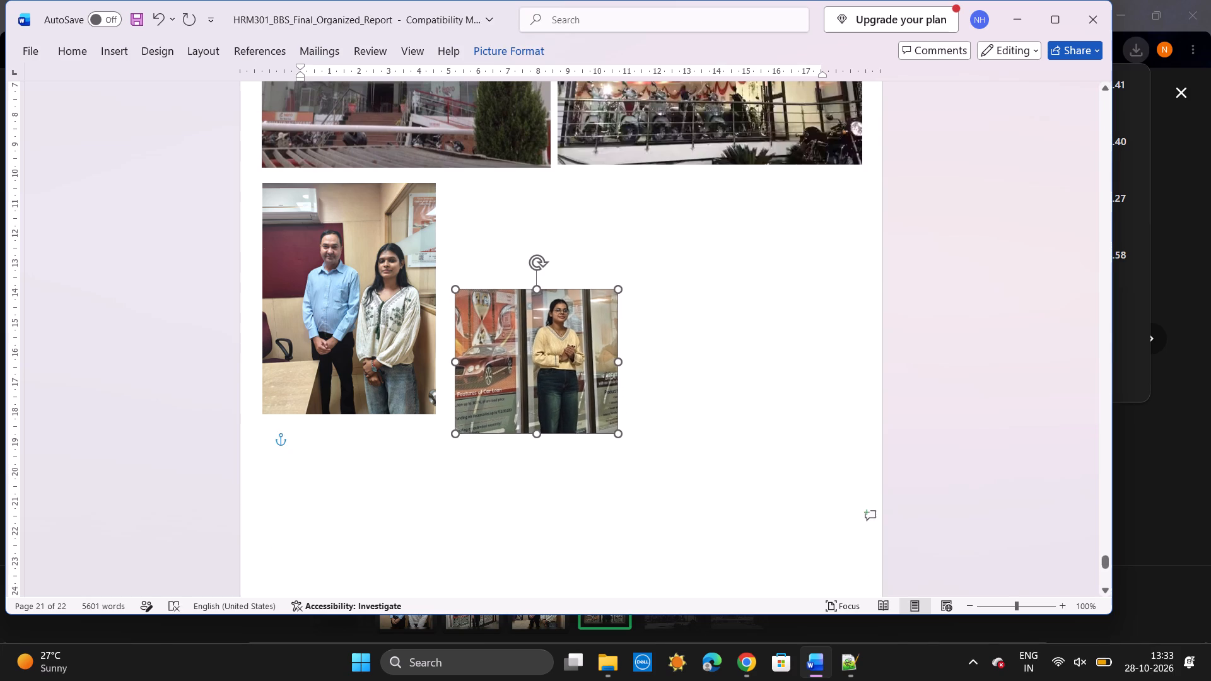
drag(551, 269, 556, 233)
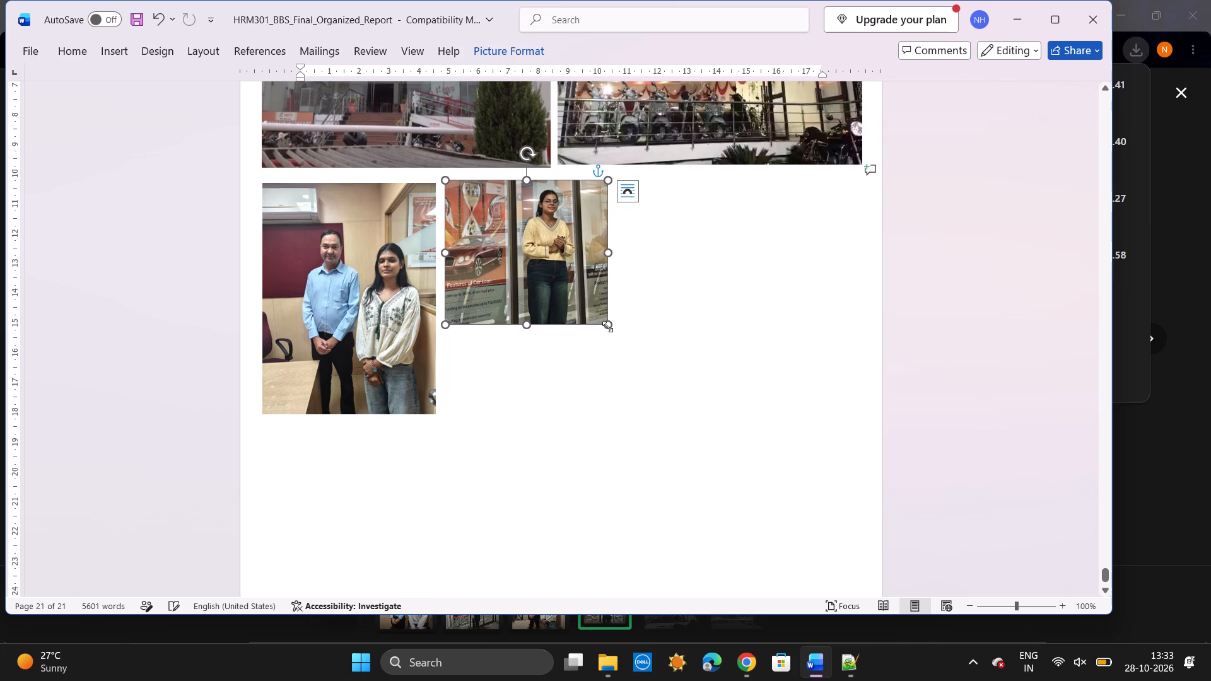
Enlarge and stretch the cropped ICICI Bank picture to about 6.2 cm wide, matching the height of the man and woman picture beside it.
drag(607, 327, 605, 339)
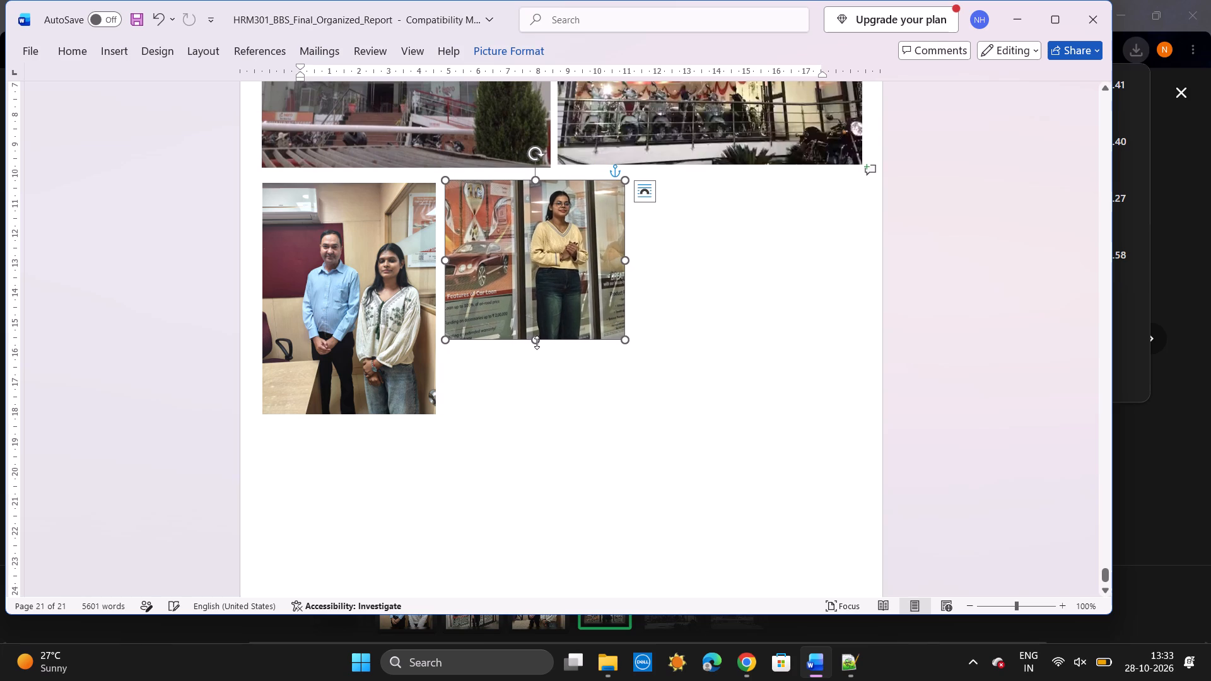
drag(537, 342, 537, 405)
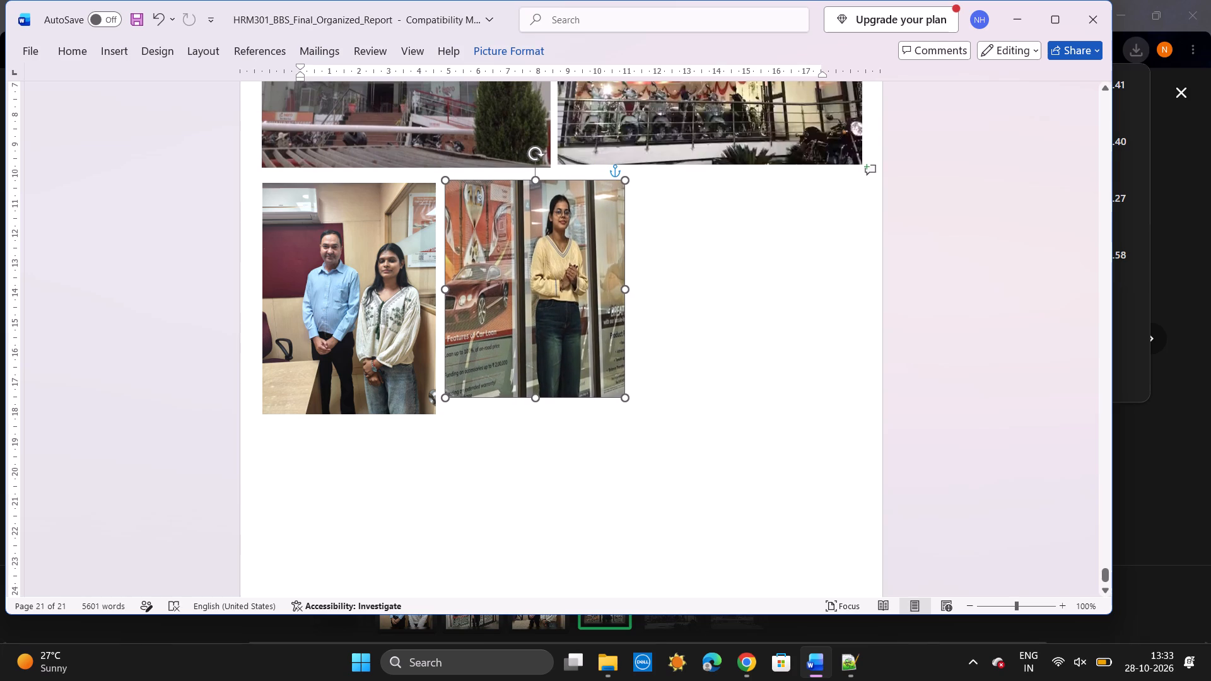
drag(537, 405, 537, 412)
drag(626, 300, 632, 300)
click(580, 322)
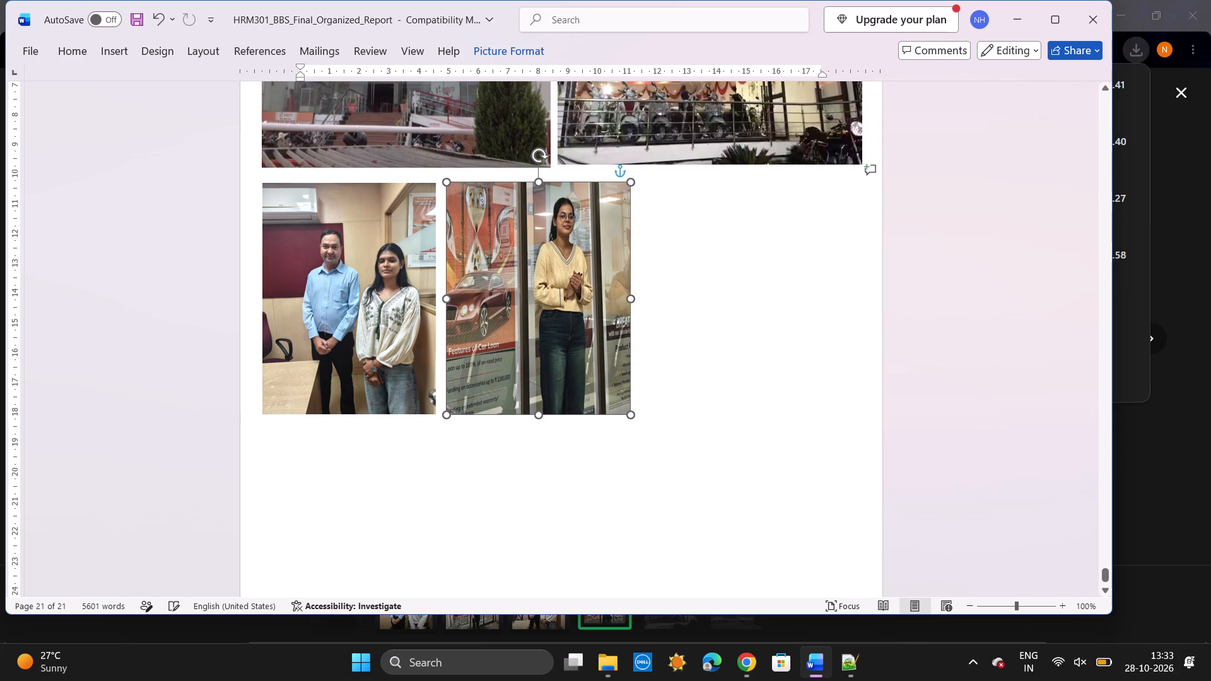
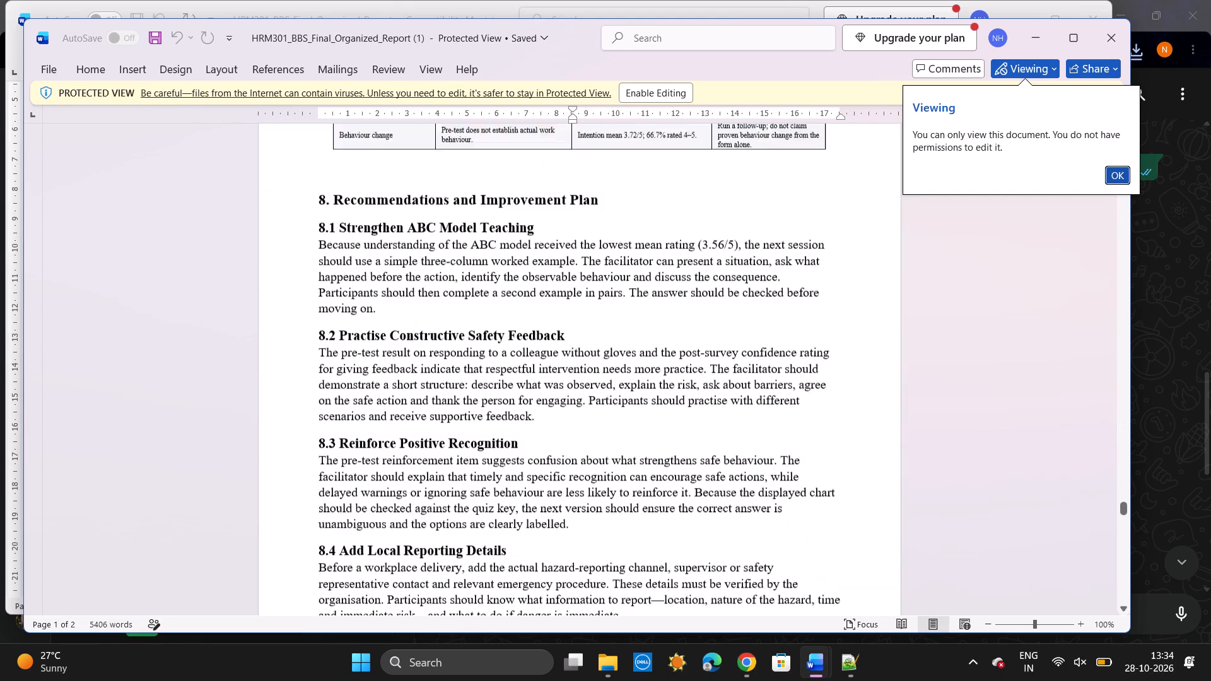
Select the man and woman showroom picture below the Bajaj storefront in the protected report copy and enable editing of that document.
scroll(742, 359, down, 16)
scroll(742, 359, up, 16)
scroll(742, 359, down, 2)
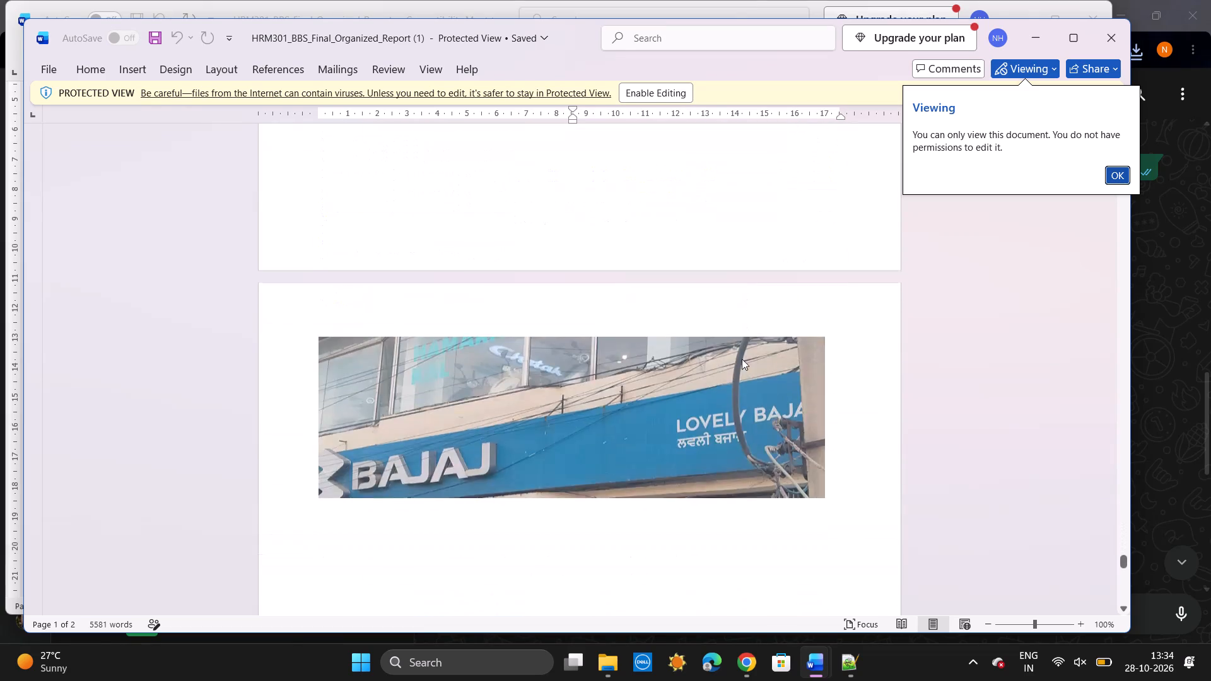
scroll(742, 359, down, 9)
scroll(742, 359, up, 5)
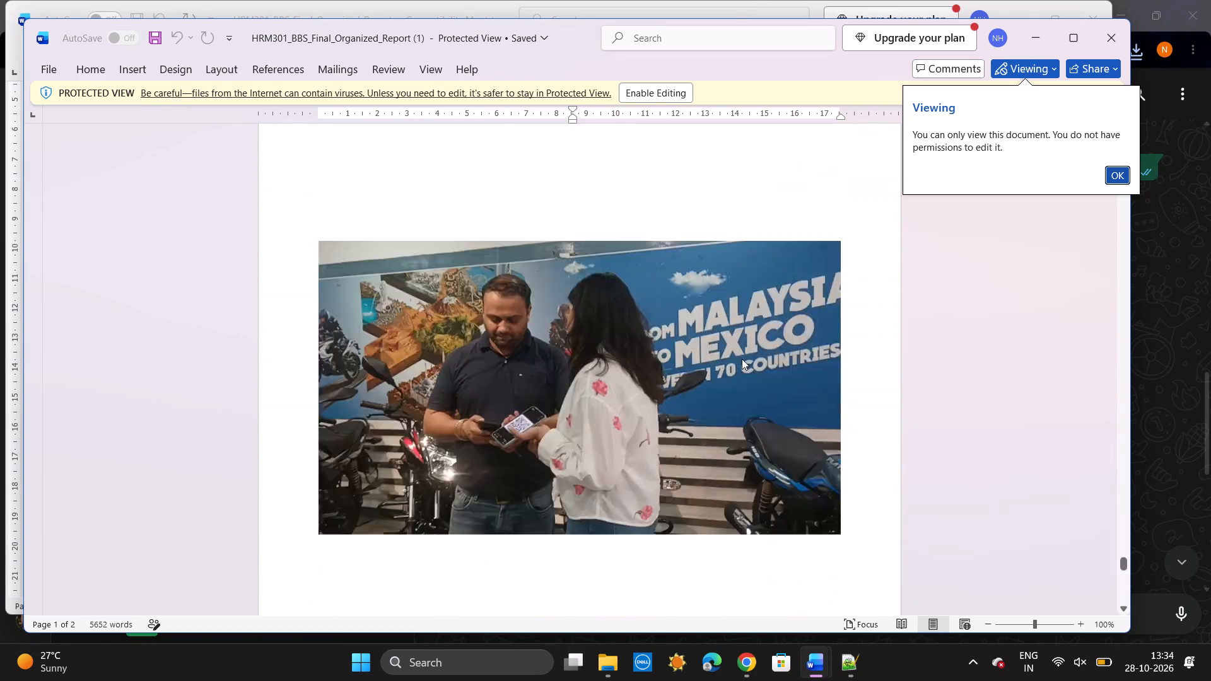
scroll(742, 359, up, 1)
scroll(742, 359, down, 2)
click(614, 532)
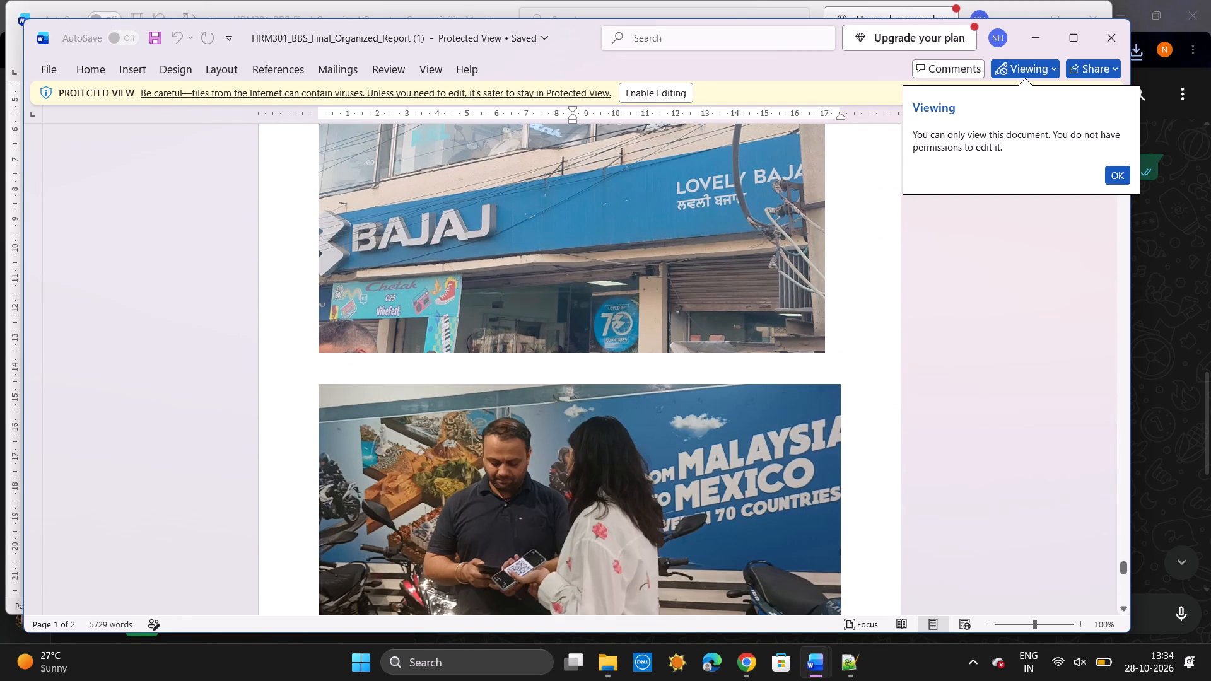
scroll(614, 532, down, 2)
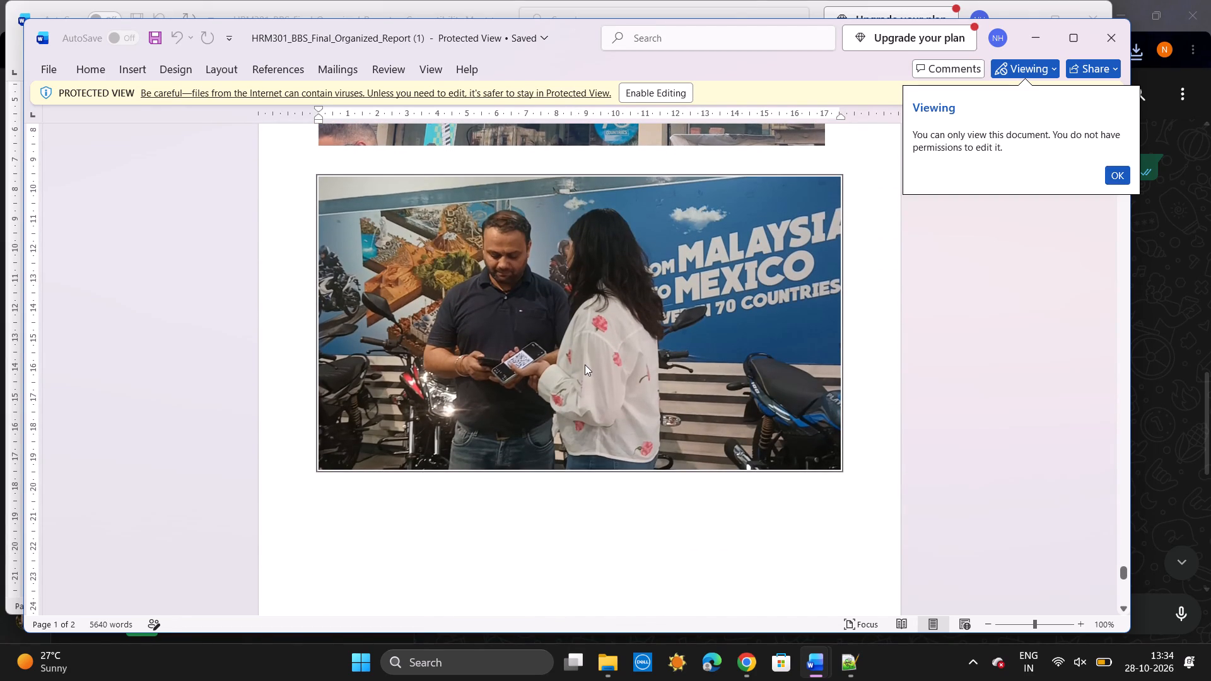
click(519, 349)
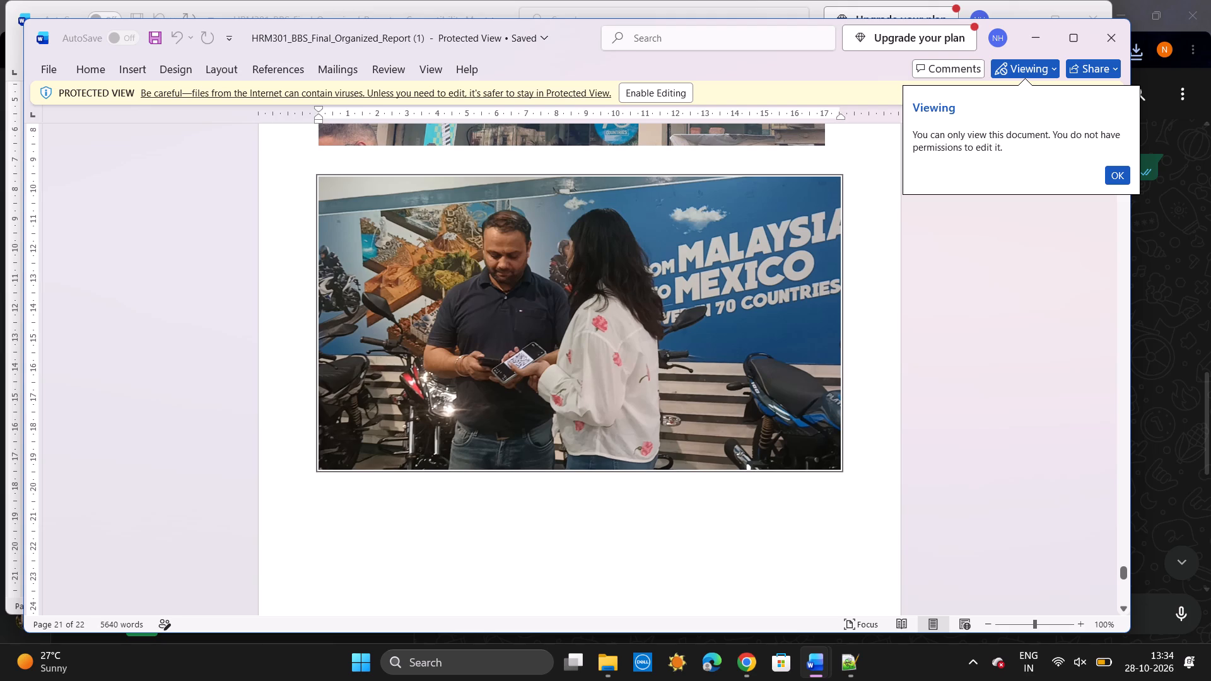
click(519, 349)
click(672, 101)
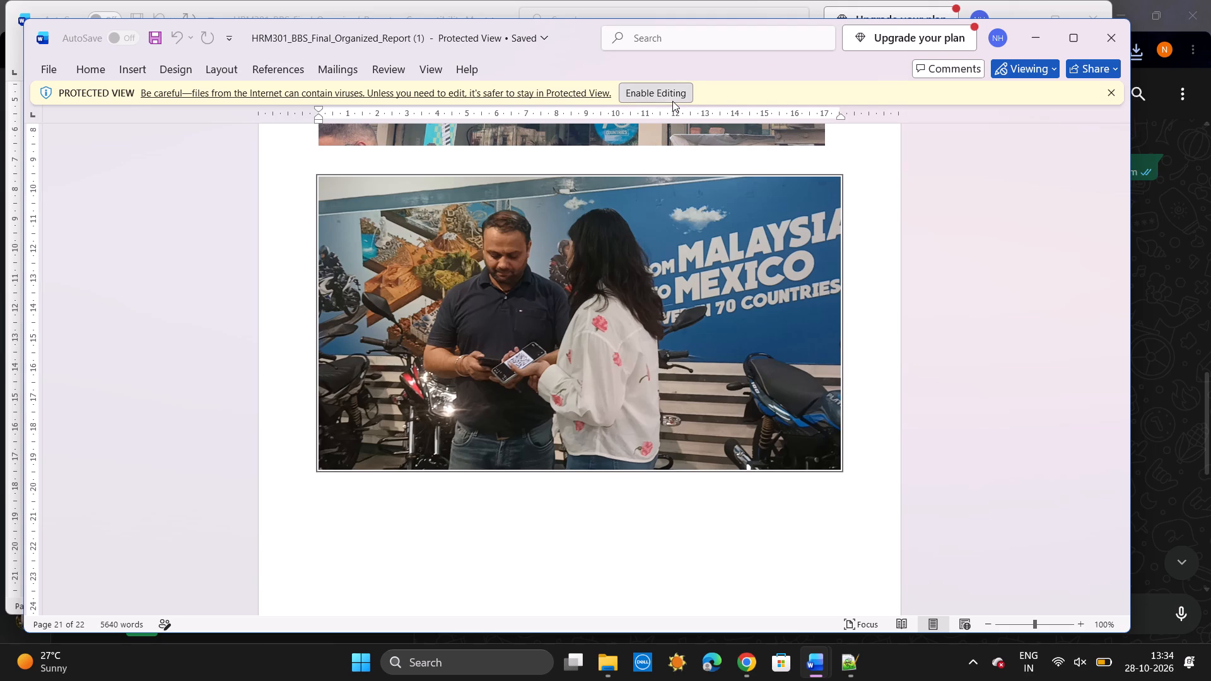
Select the picture of the man and woman before the "Malaysia to Mexico" wall near the report copy's end and bring up its actions.
click(642, 240)
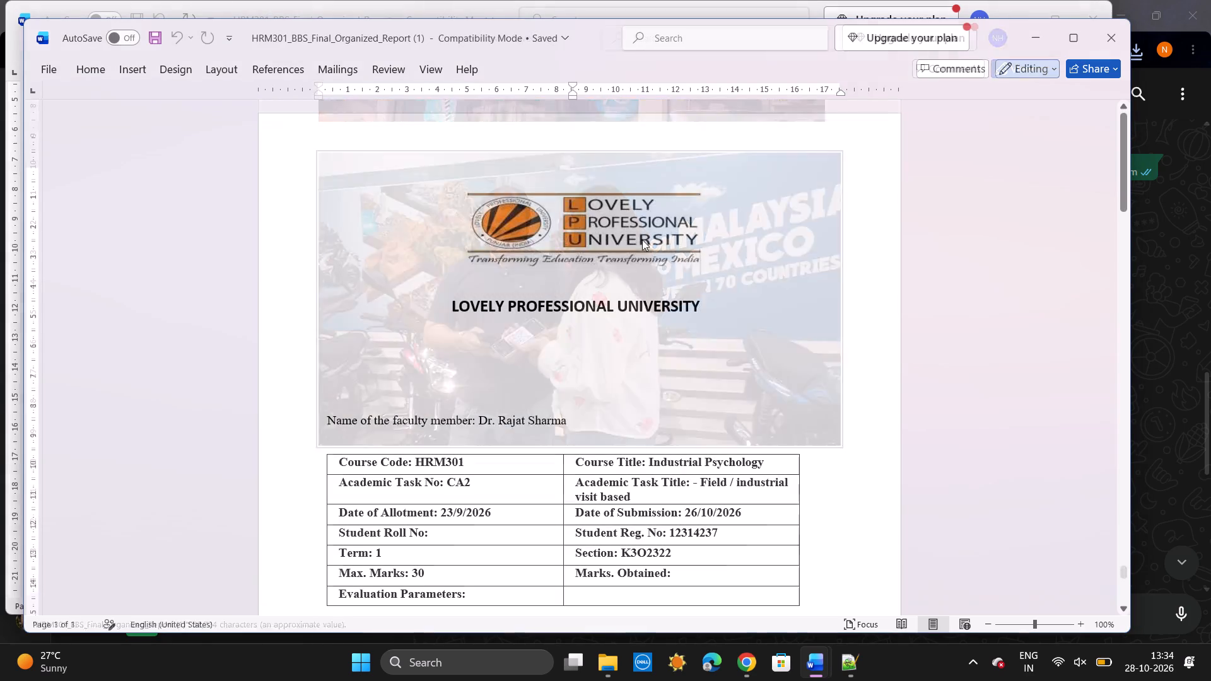
scroll(642, 240, down, 20)
scroll(642, 240, down, 20)
scroll(642, 240, down, 20)
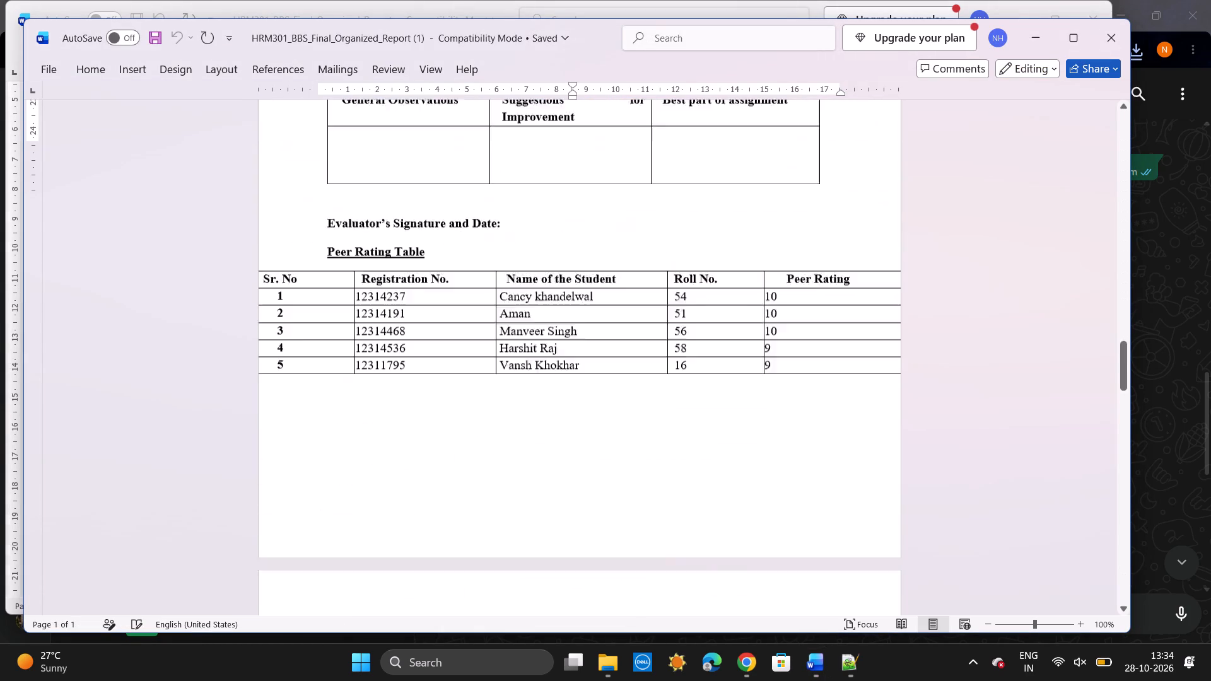
scroll(642, 240, down, 20)
scroll(642, 240, down, 1)
scroll(642, 240, up, 1)
scroll(642, 240, down, 20)
scroll(642, 240, down, 20)
scroll(642, 240, down, 20)
scroll(642, 240, down, 20)
scroll(642, 240, down, 11)
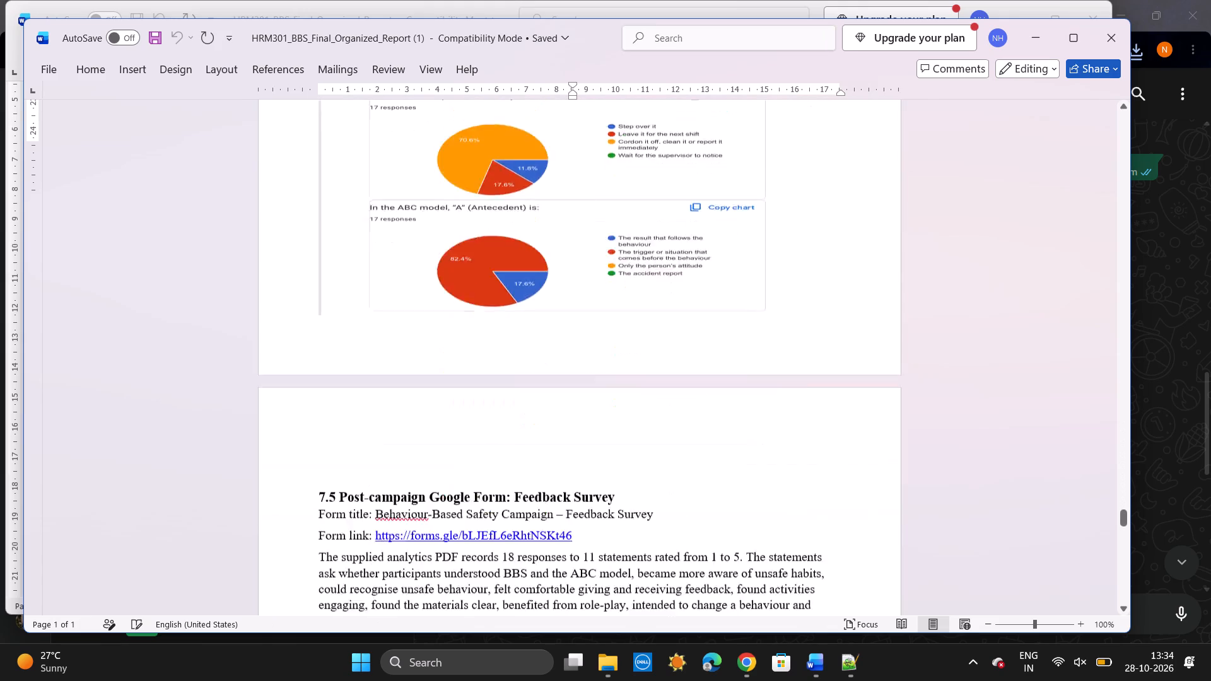
scroll(642, 240, down, 7)
scroll(642, 240, down, 20)
scroll(642, 240, down, 20)
scroll(642, 240, down, 20)
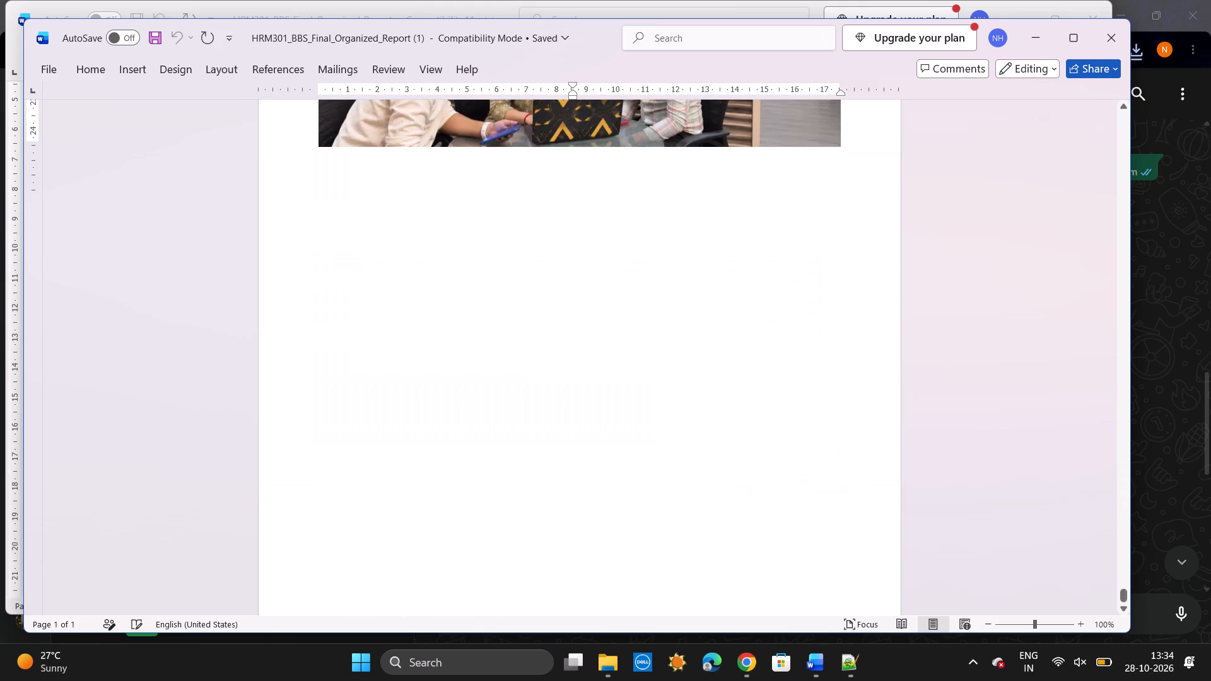
scroll(642, 240, up, 9)
click(576, 292)
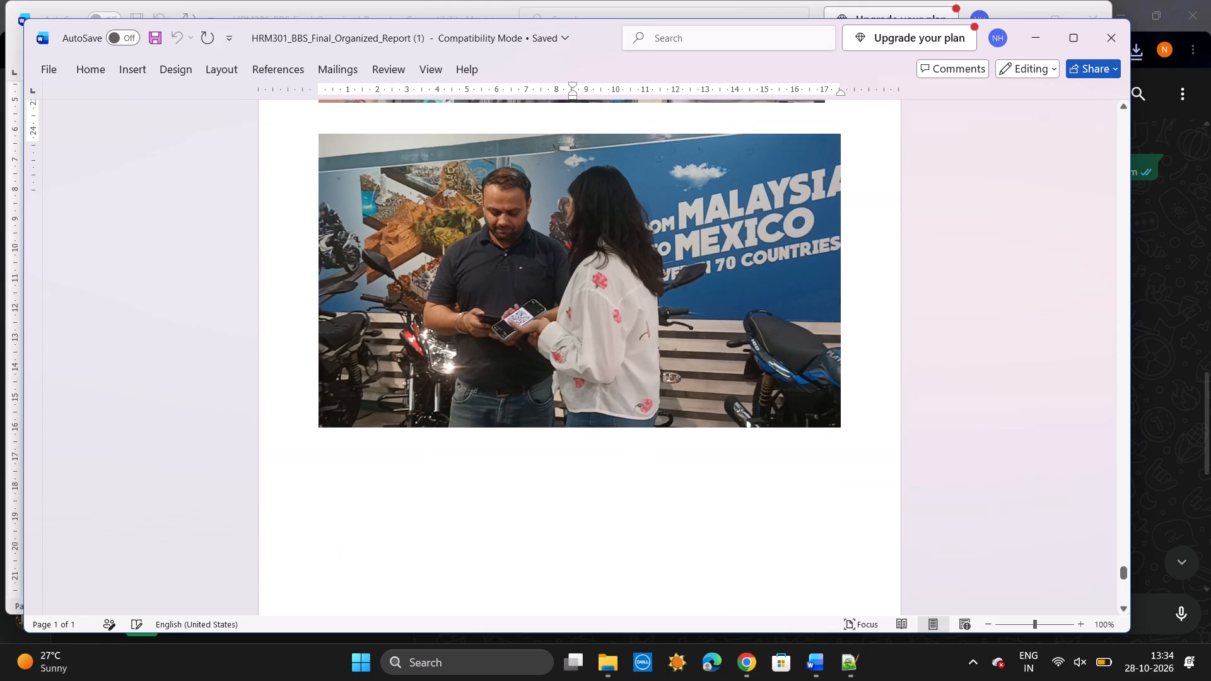
right_click(576, 292)
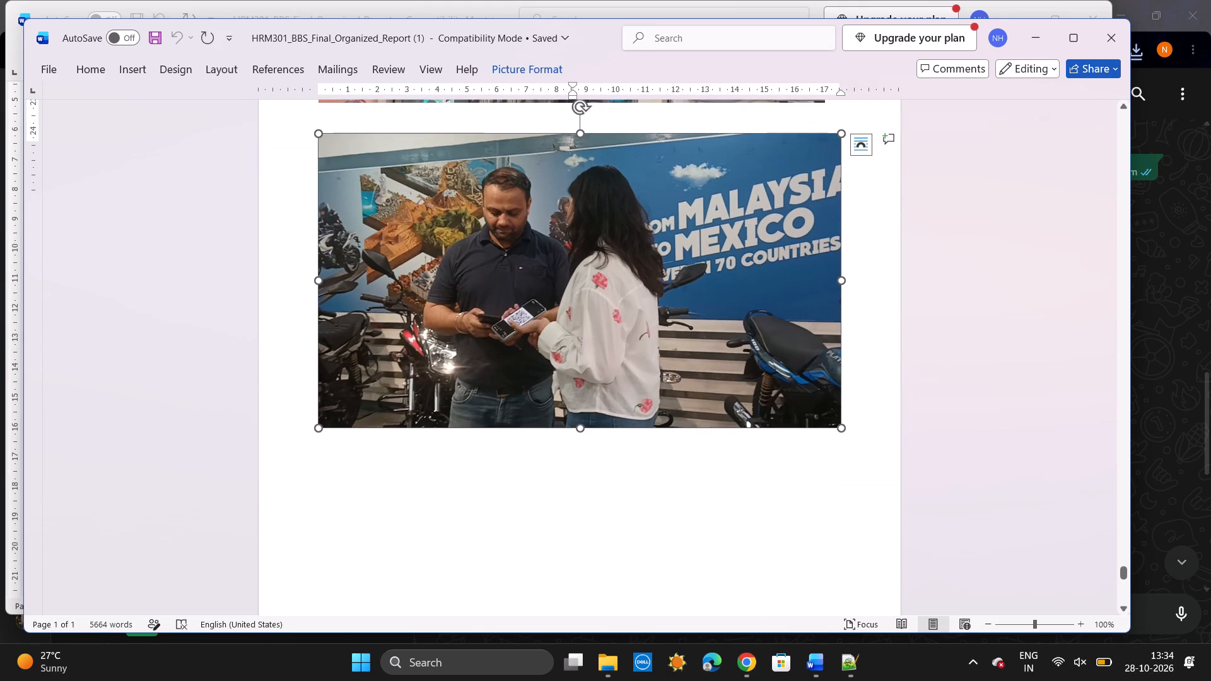
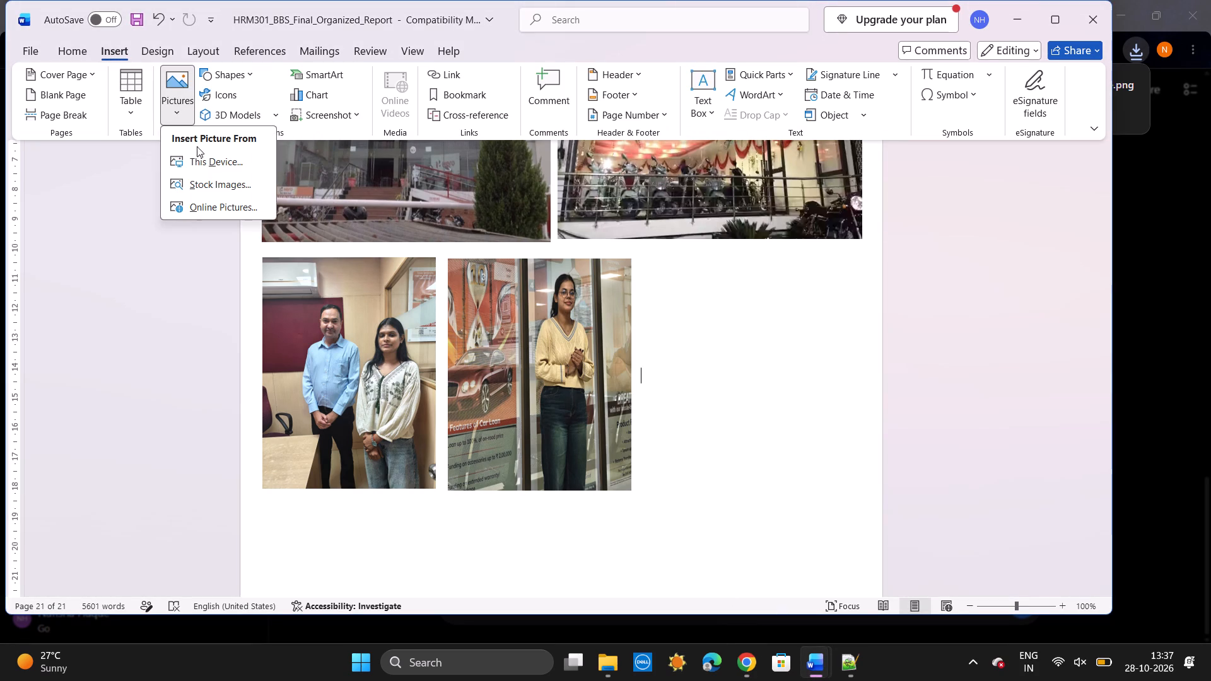
click(223, 167)
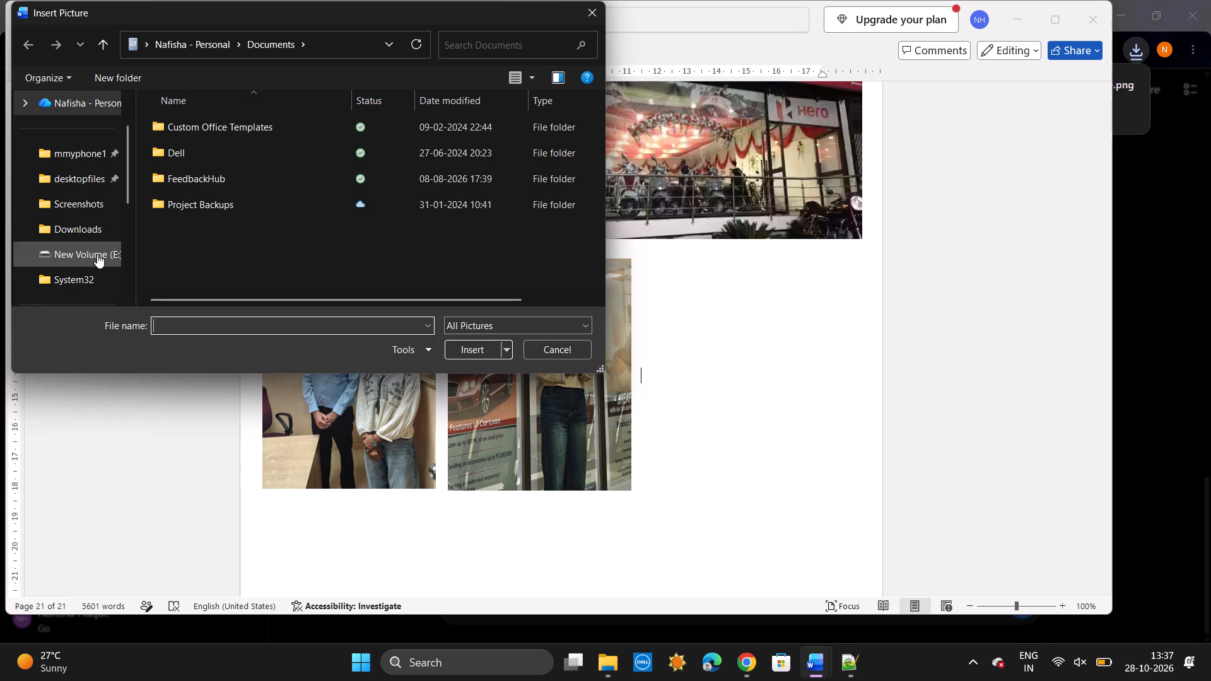
click(97, 254)
click(458, 44)
text(mo)
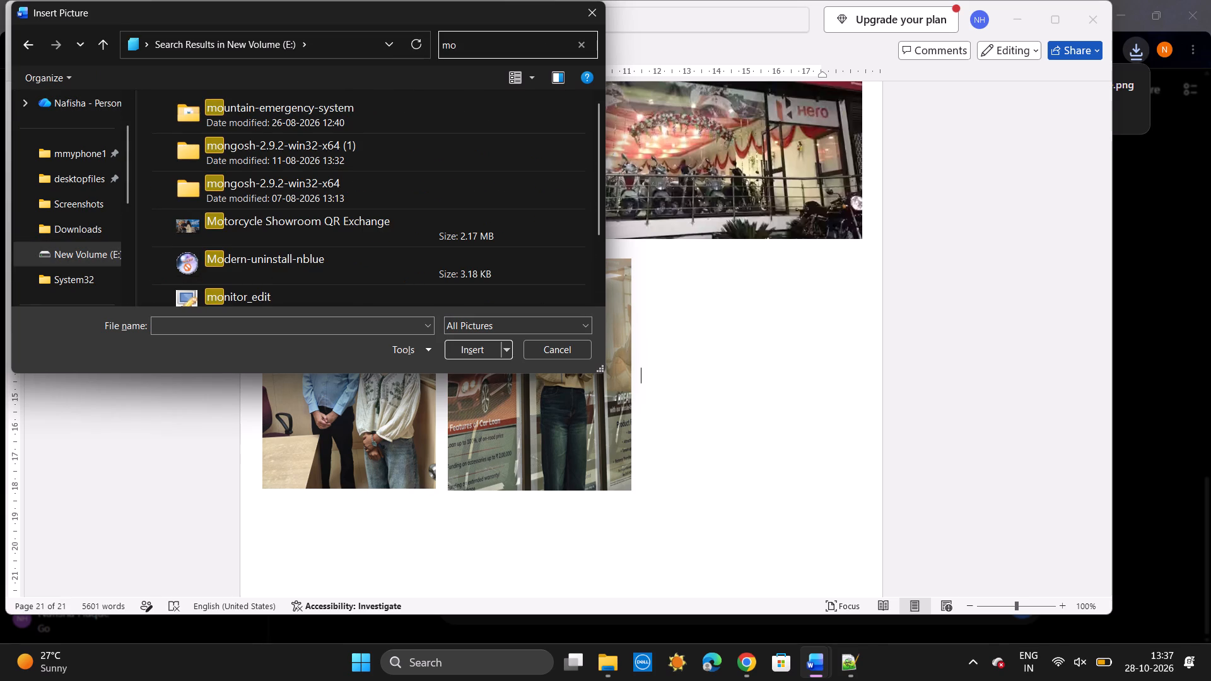
key(t)
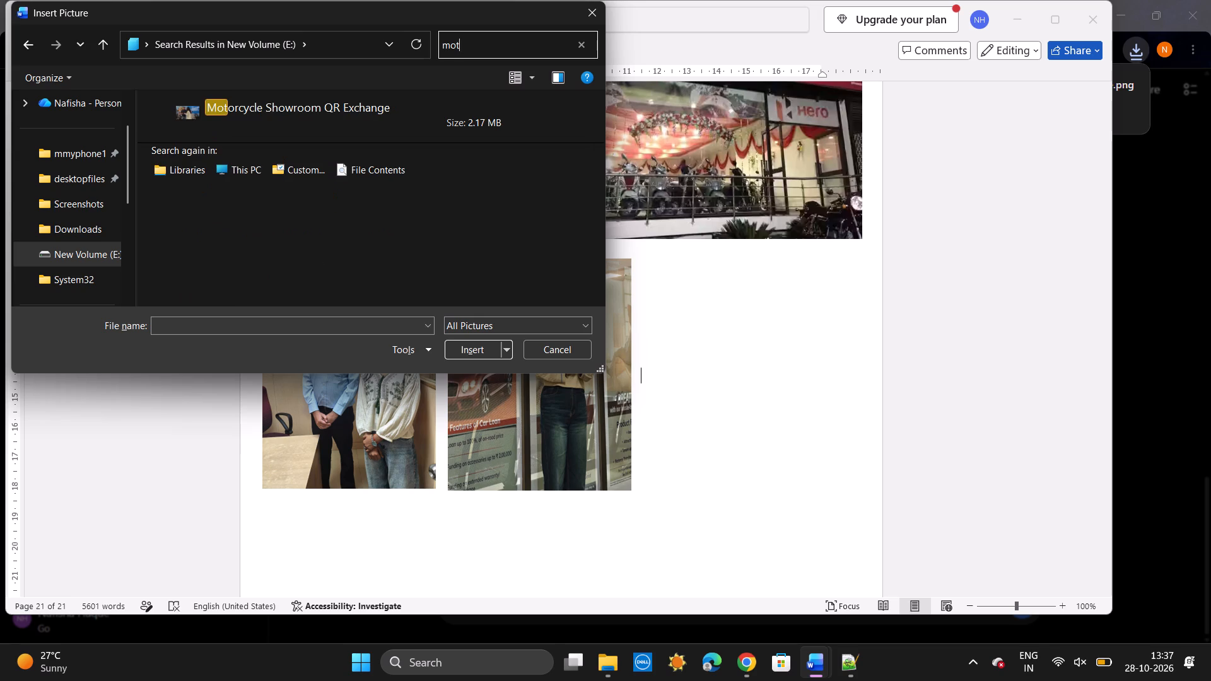
click(404, 108)
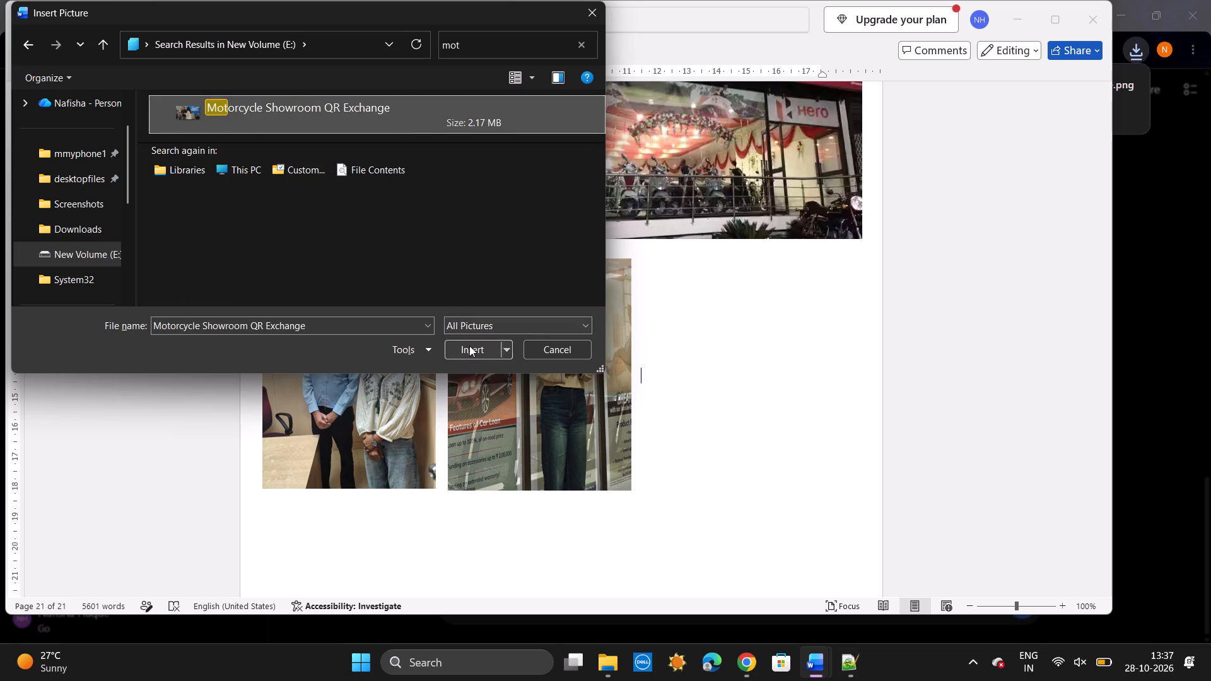
click(469, 346)
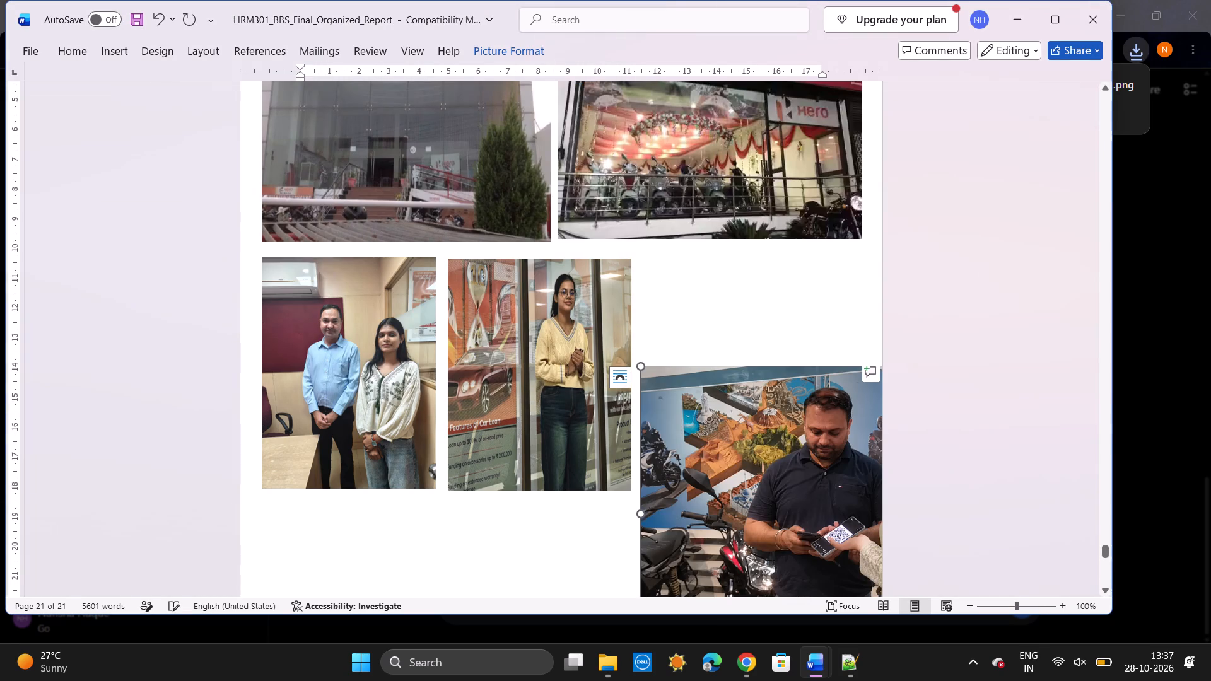
Set the inserted showroom picture to square text wrapping so it can be placed freely on the page.
scroll(773, 462, left, 1)
scroll(773, 462, down, 1)
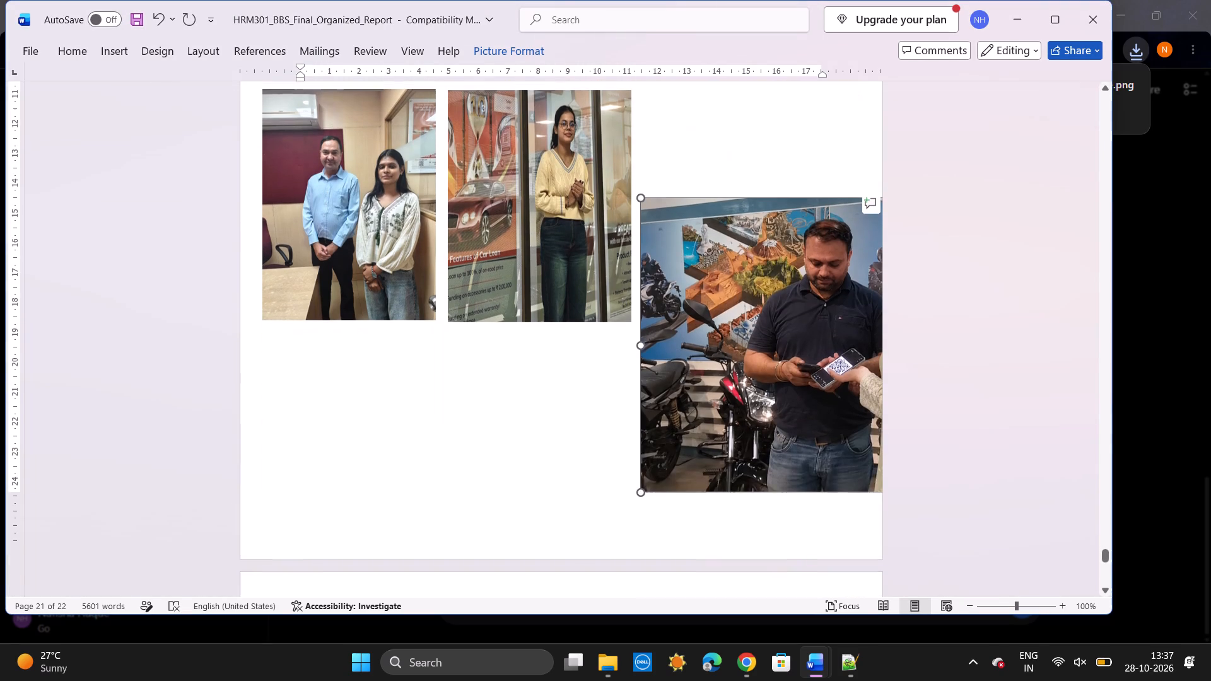
click(610, 197)
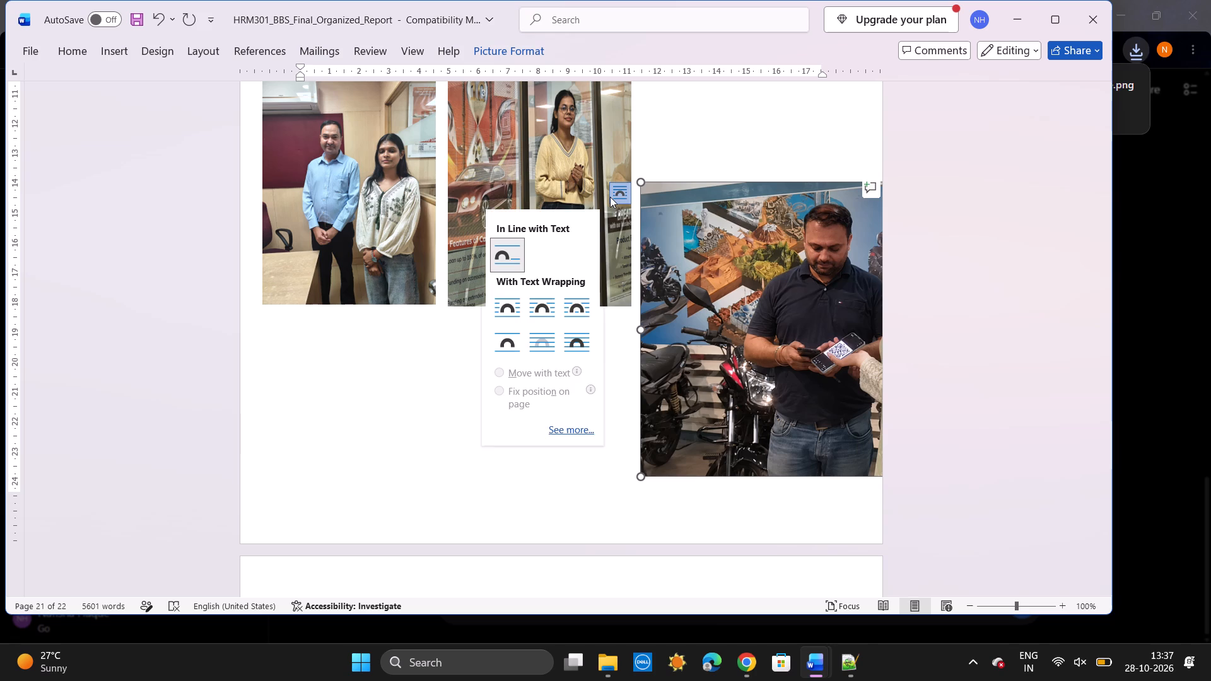
click(508, 309)
click(612, 390)
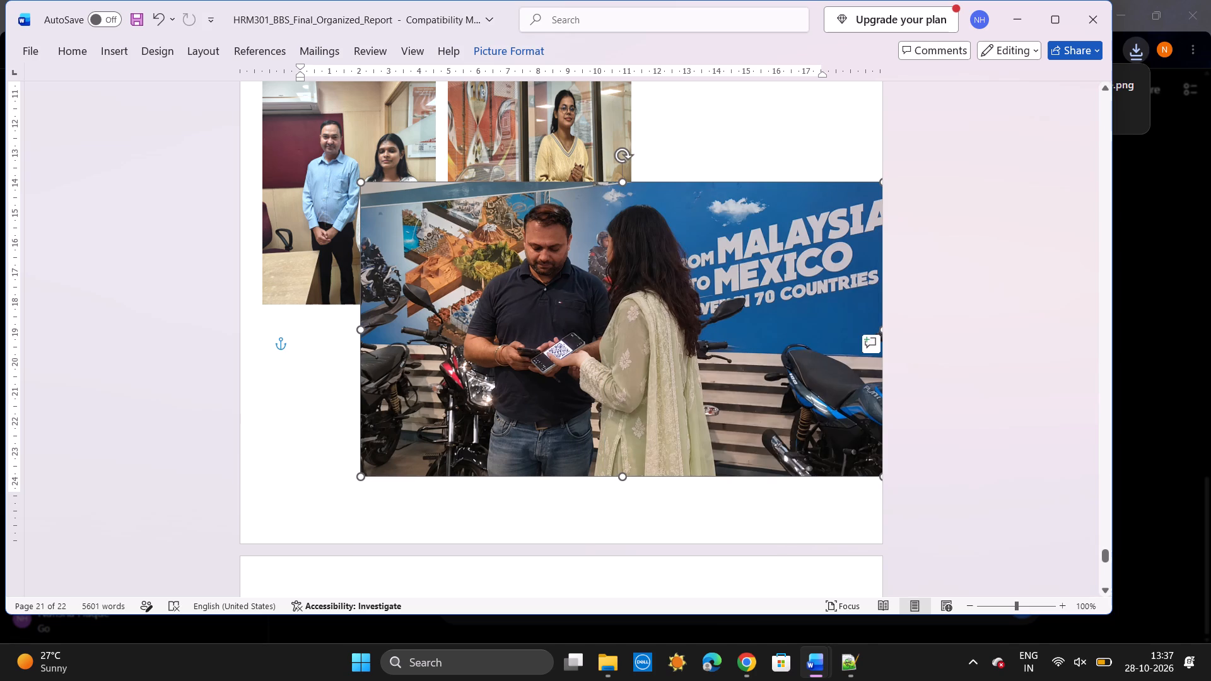
Shrink the showroom picture proportionally to about 13 cm wide and move it below the two portrait photos.
drag(612, 390, 538, 446)
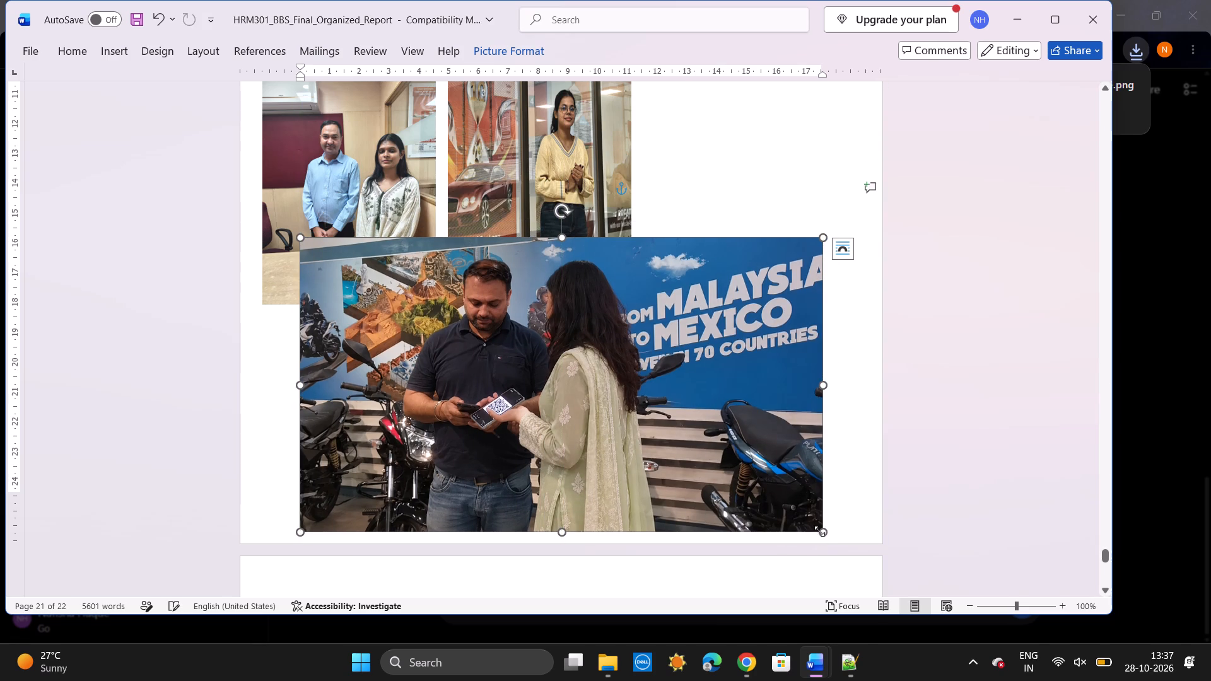
drag(823, 532, 648, 451)
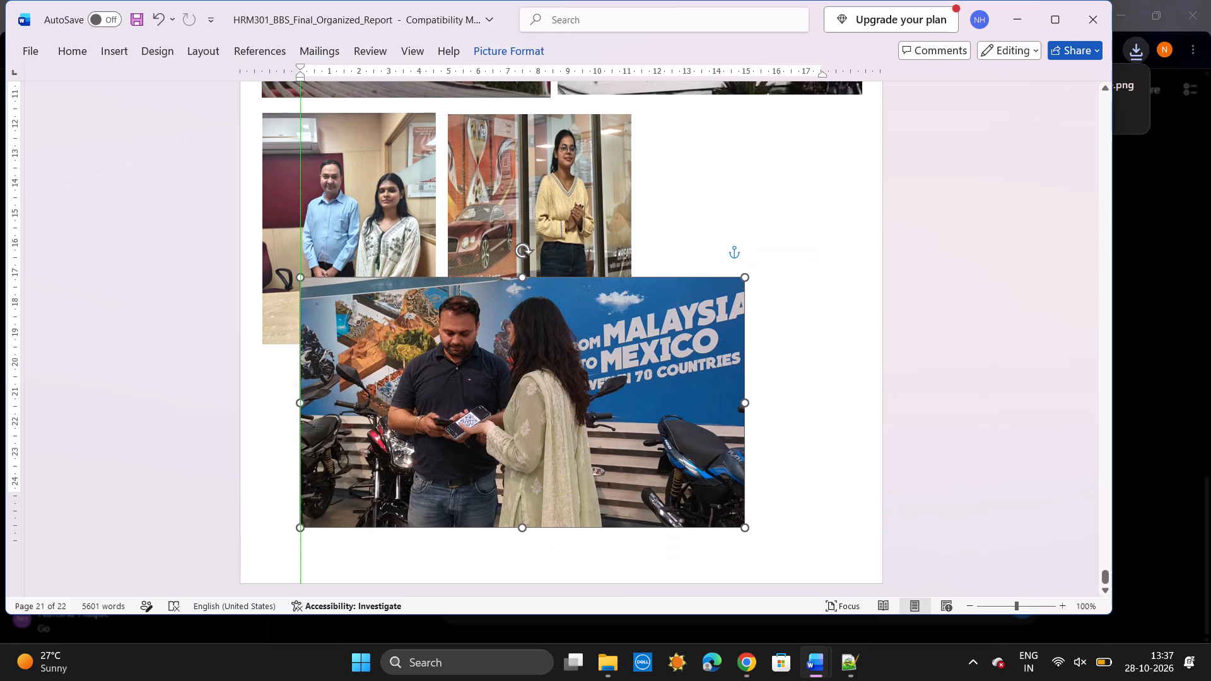
drag(556, 428, 557, 472)
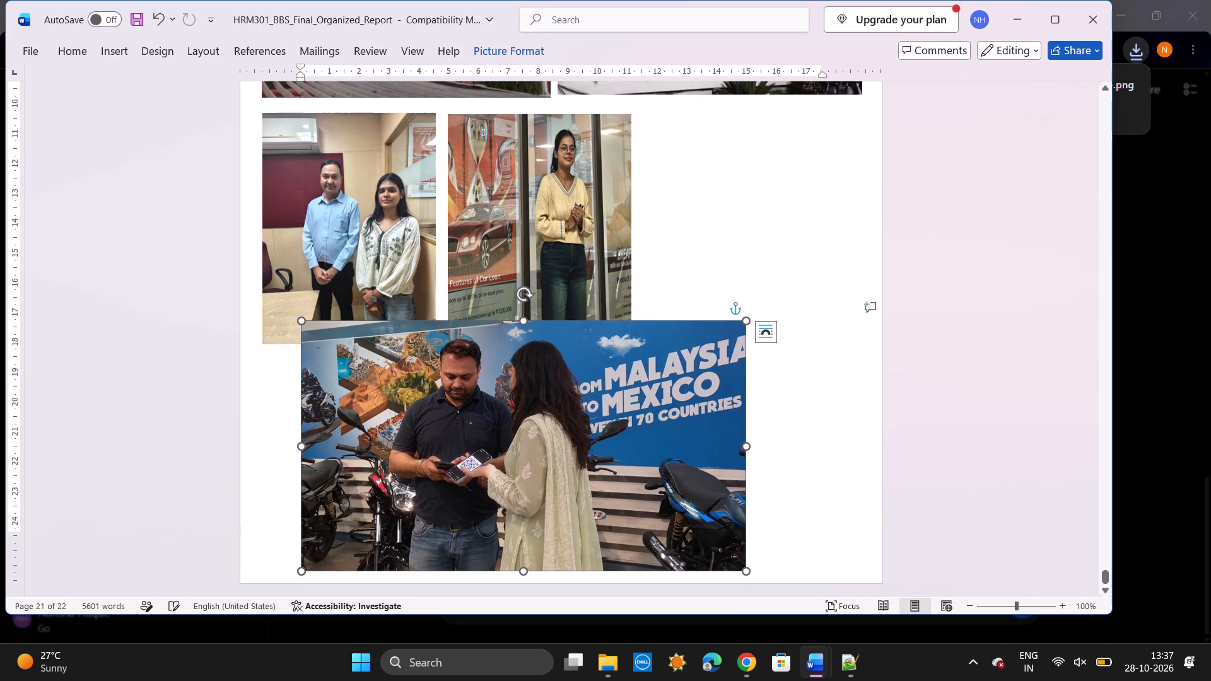
drag(747, 573, 676, 540)
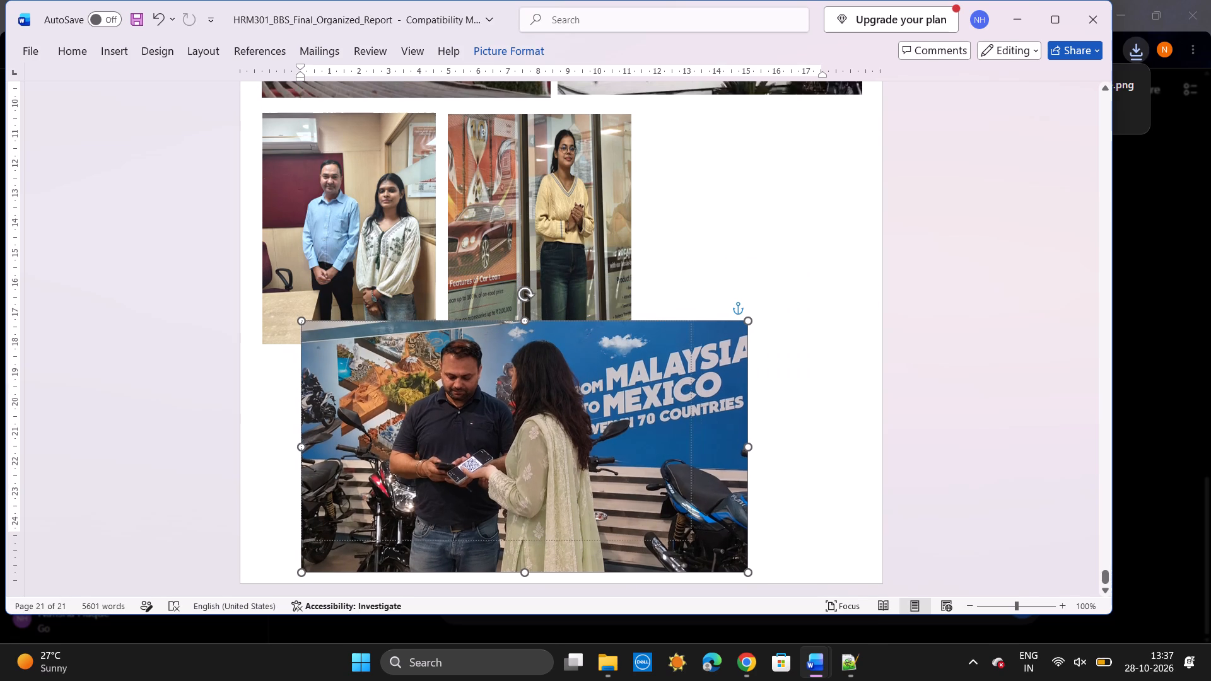
drag(676, 540, 628, 513)
drag(544, 468, 578, 517)
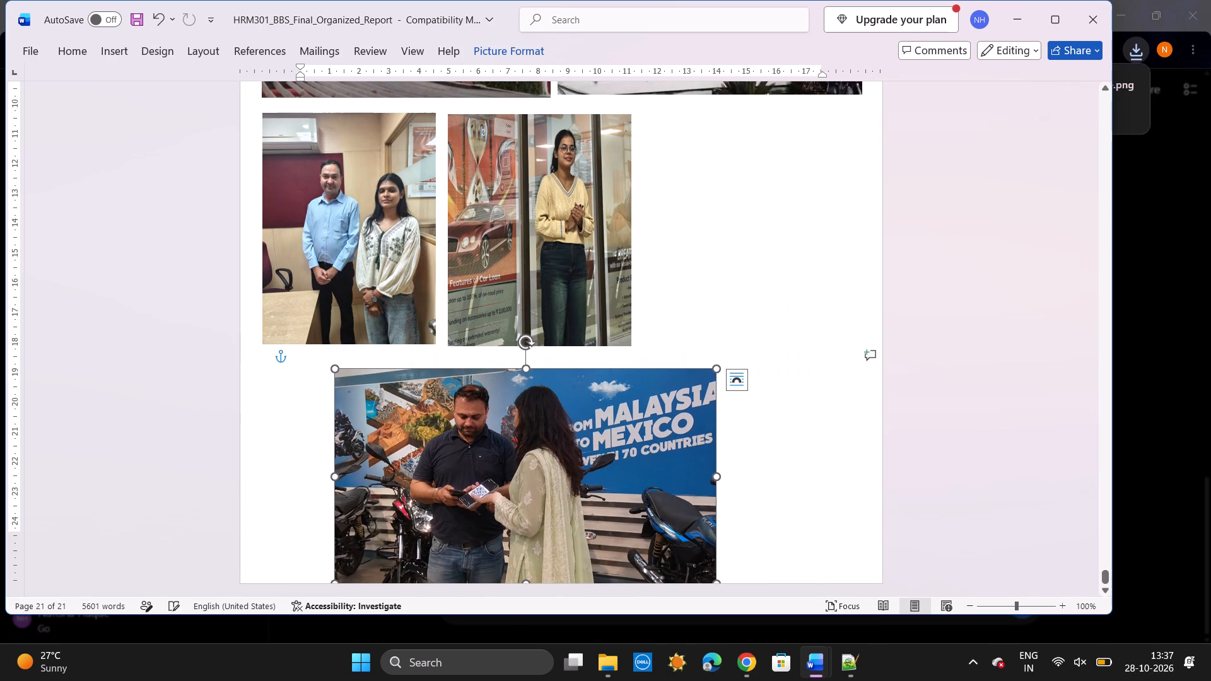
Move the showroom picture up inside the page's bottom edge, narrow it to about 11.7 cm wide and shift it towards the page centre.
scroll(516, 480, down, 2)
scroll(819, 441, down, 1)
click(634, 462)
drag(634, 462, 629, 433)
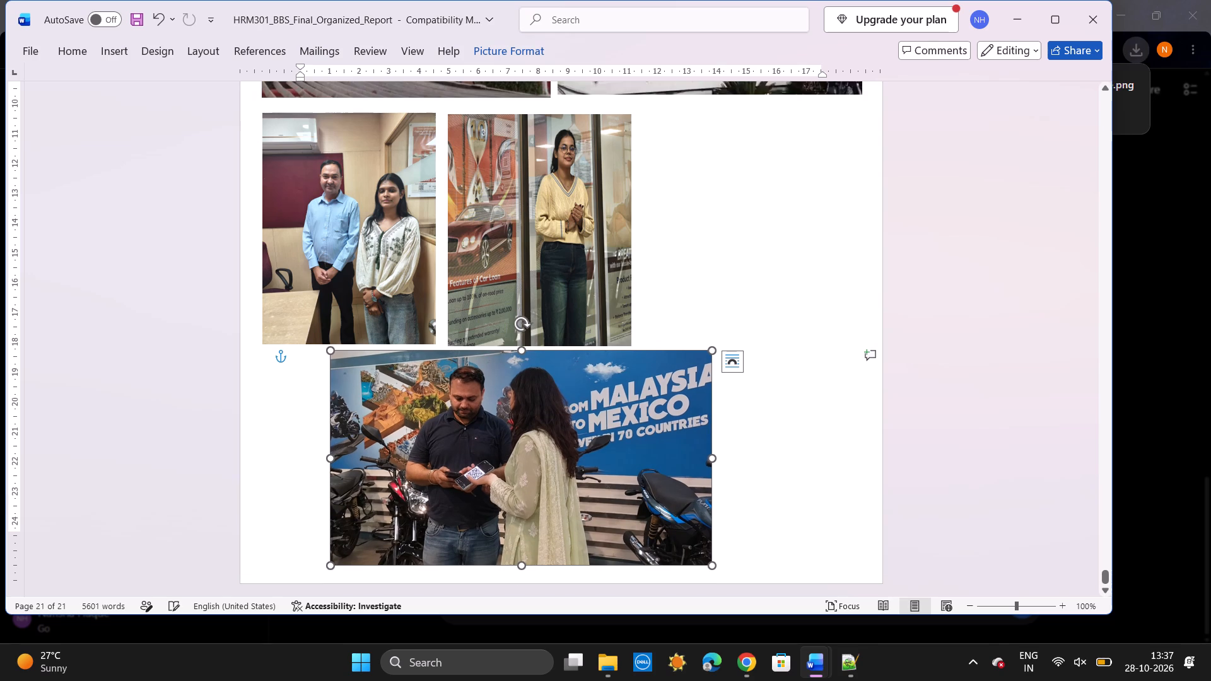
drag(711, 460, 675, 460)
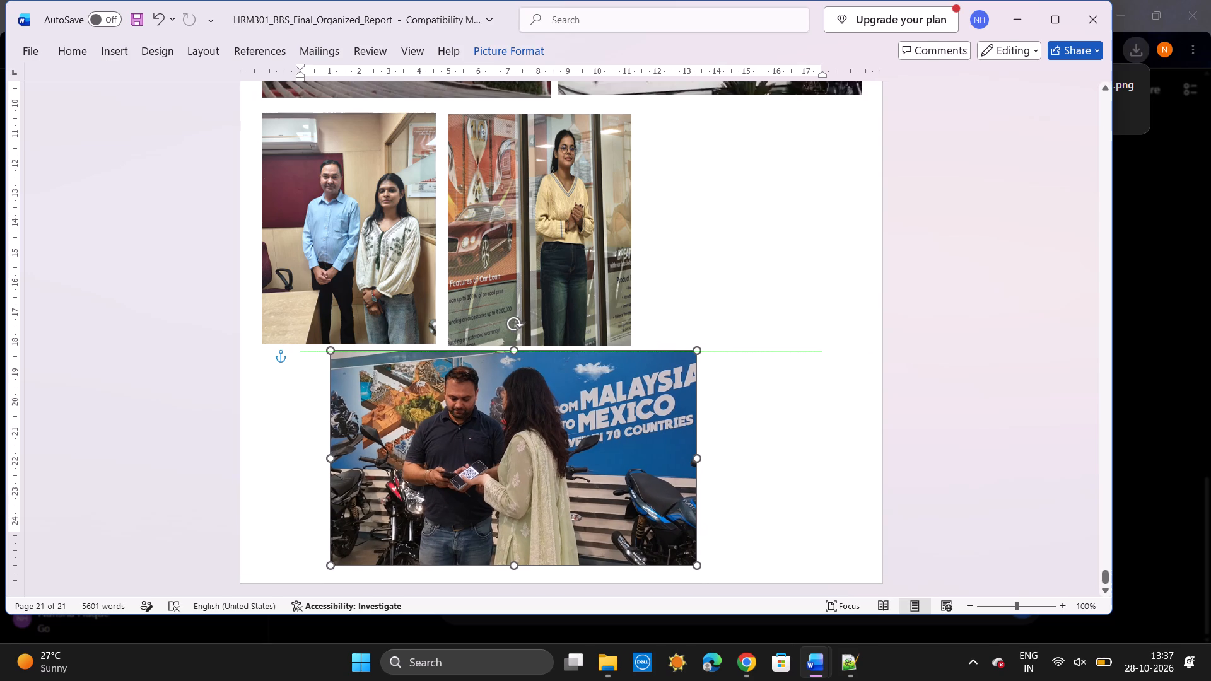
drag(675, 460, 649, 462)
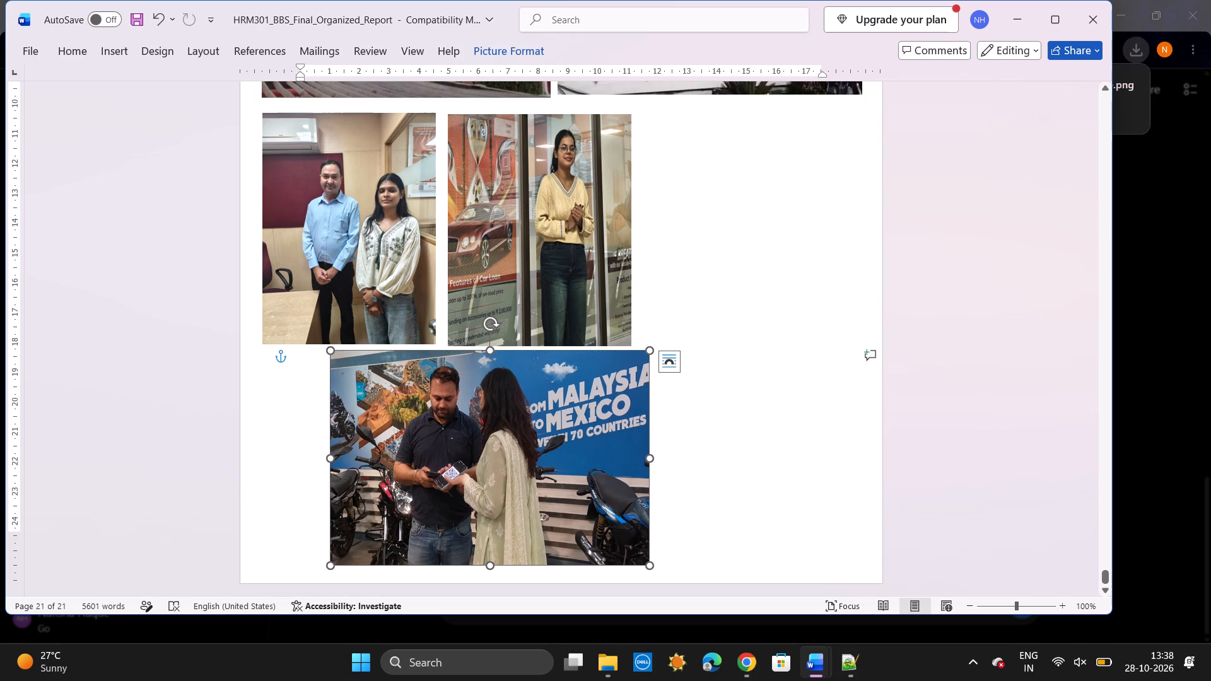
drag(328, 461, 293, 463)
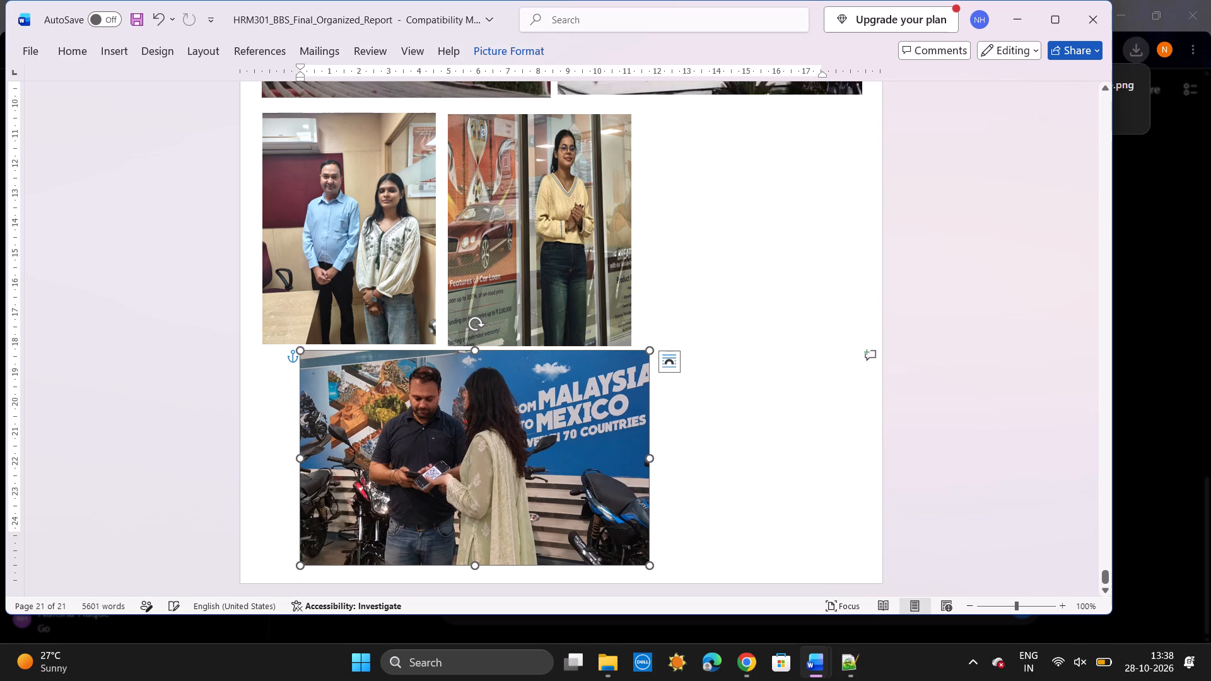
drag(459, 491, 499, 494)
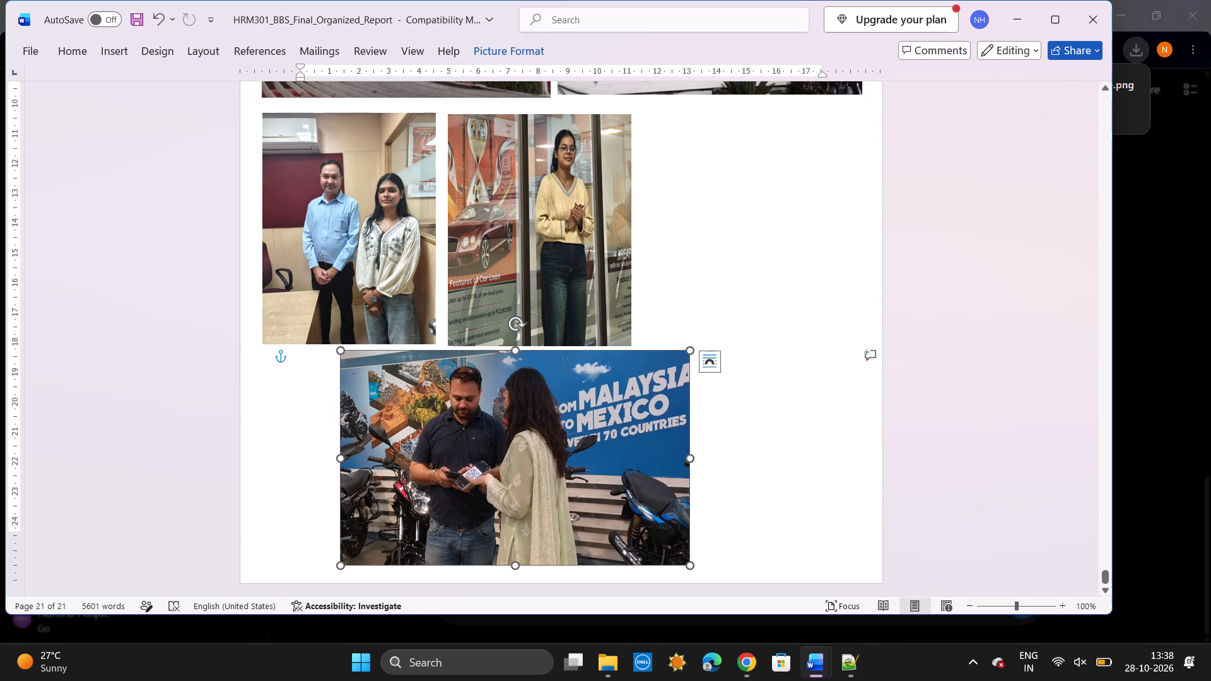
Move both portrait photos rightwards, leaving a gap between them above the showroom picture.
click(580, 300)
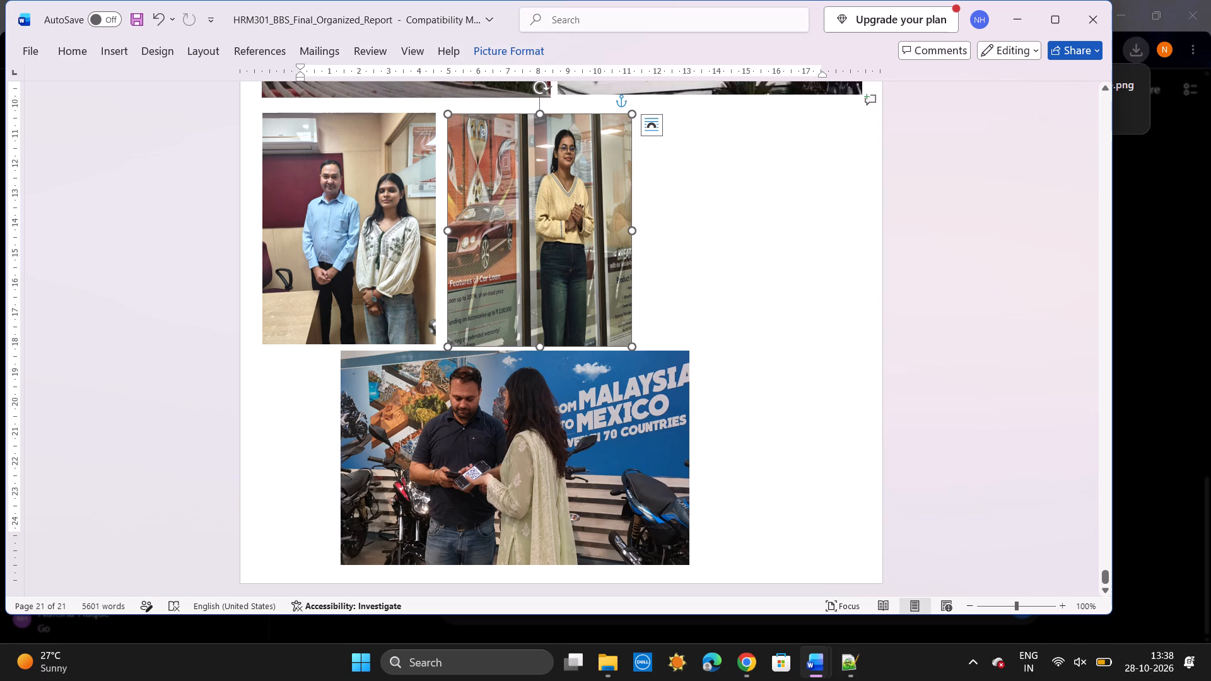
drag(580, 300, 707, 291)
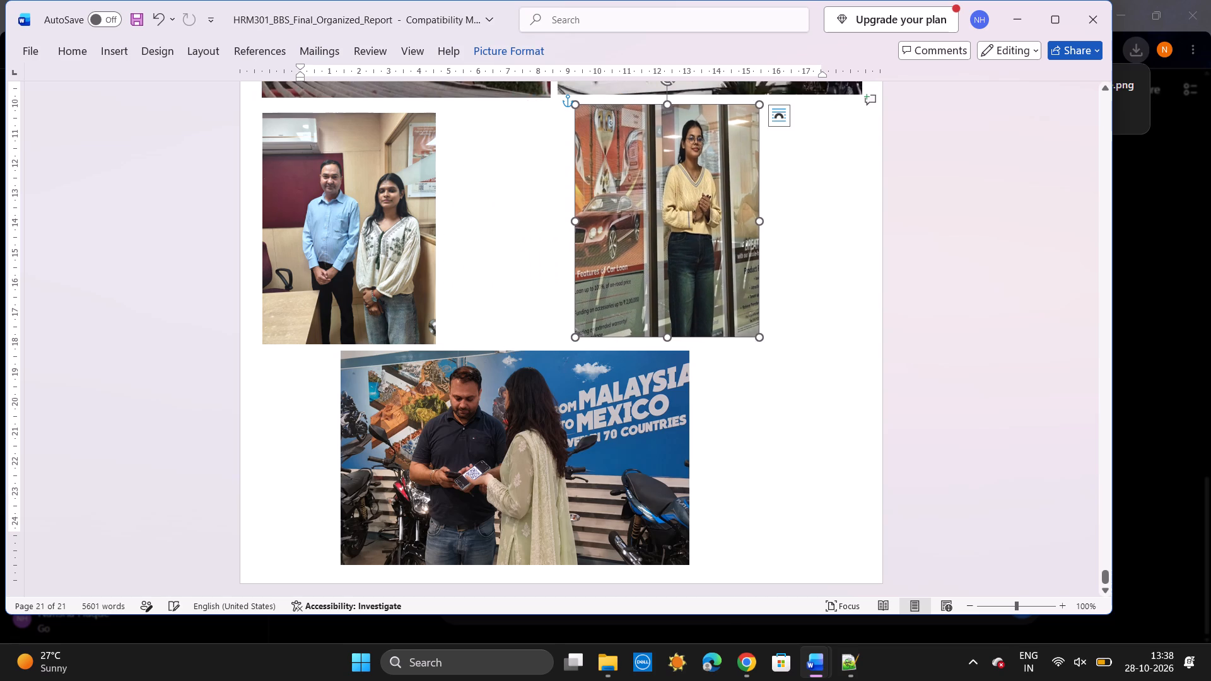
drag(408, 267, 479, 267)
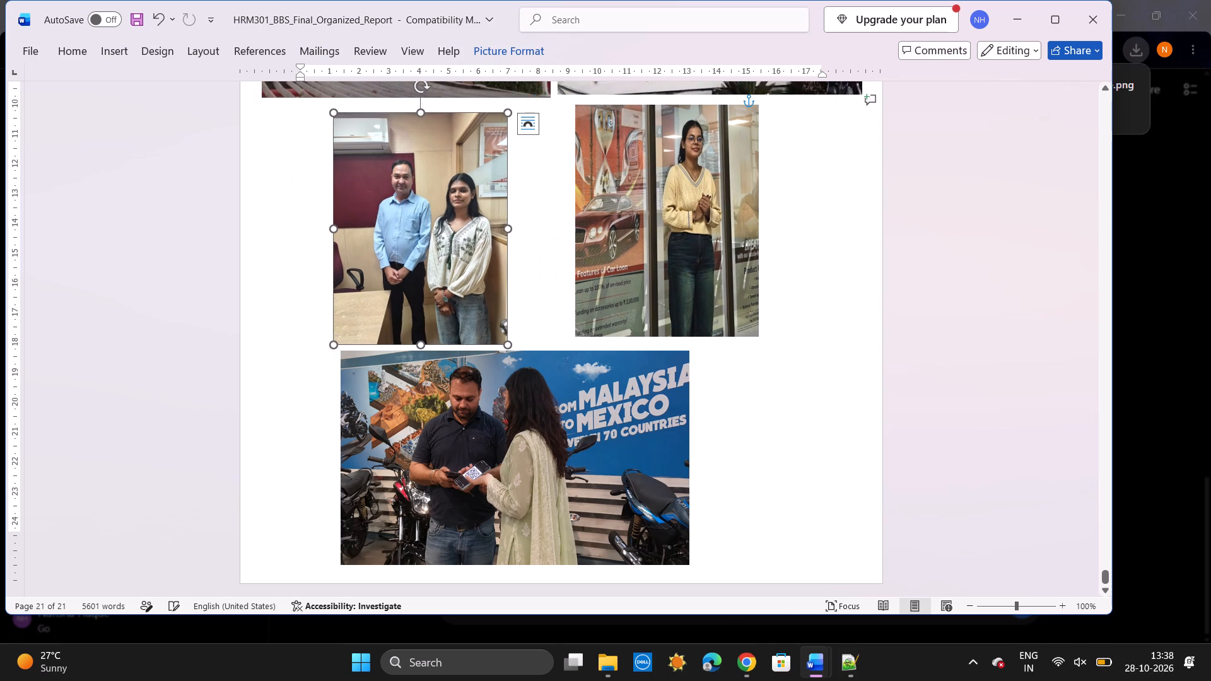
Shrink the showroom picture proportionally to about 10 cm wide and nudge it up, centred beneath the two portrait photos.
click(565, 410)
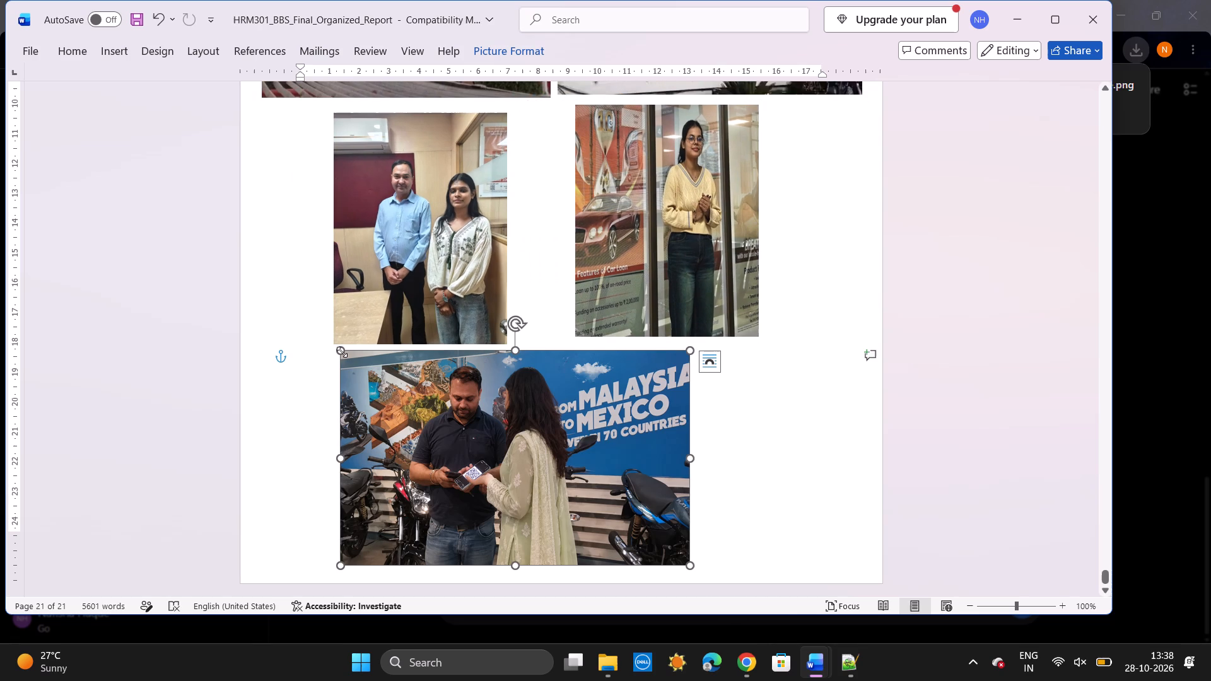
drag(342, 352, 391, 383)
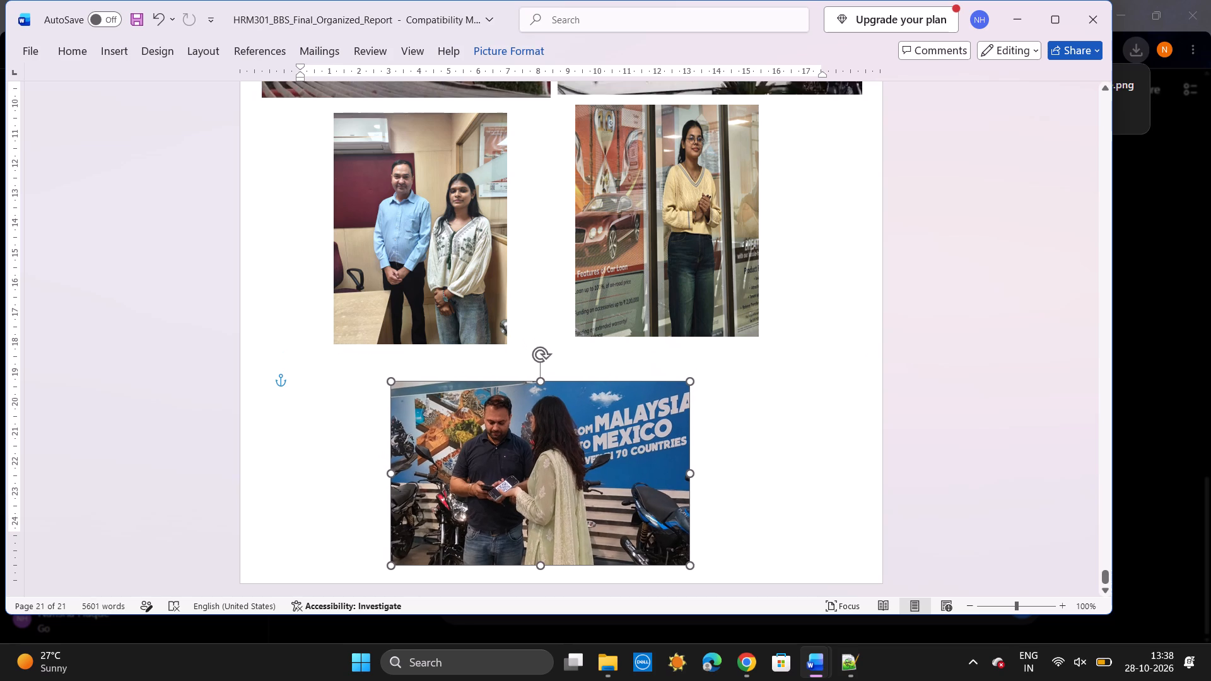
drag(558, 463, 559, 455)
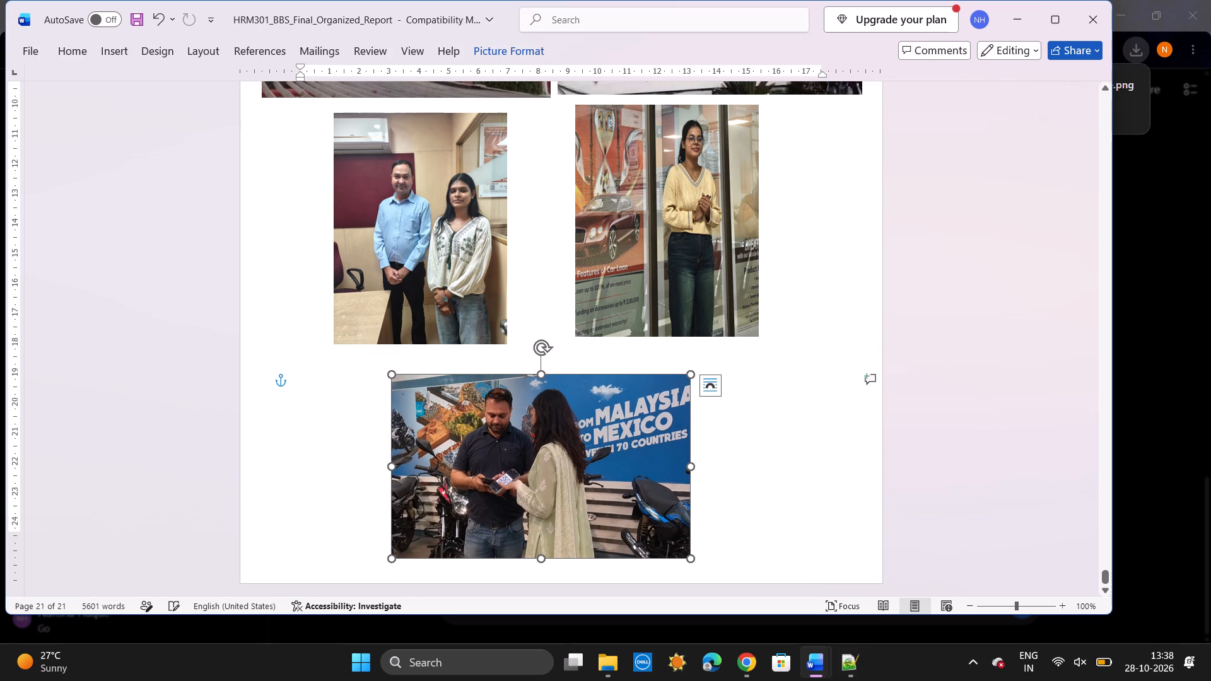
Nudge the portrait photo of the woman by the glass doors slightly down and towards the other portrait photo.
click(423, 221)
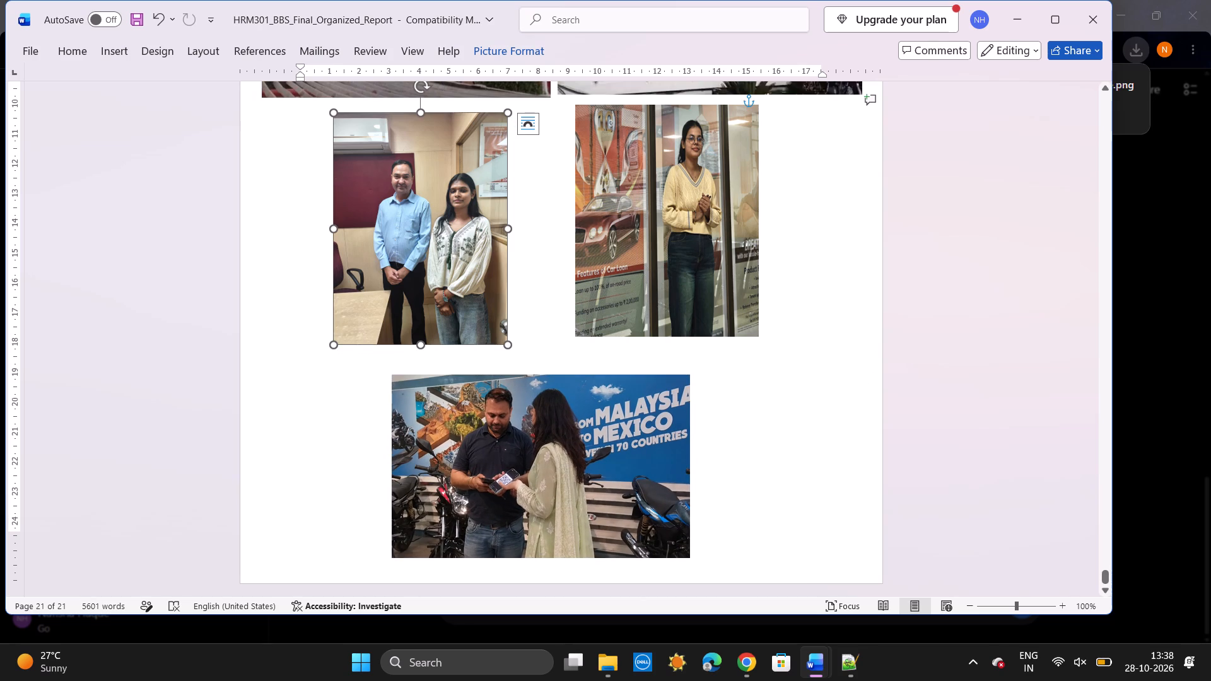
scroll(423, 221, up, 1)
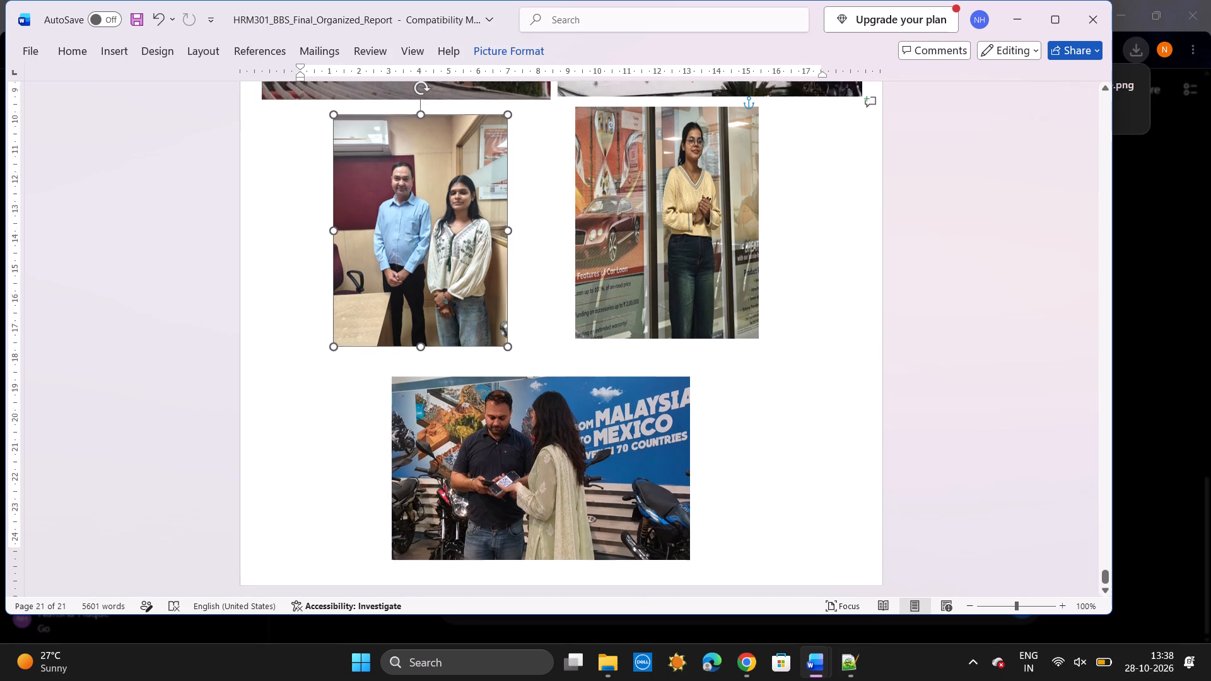
scroll(423, 221, up, 1)
click(673, 246)
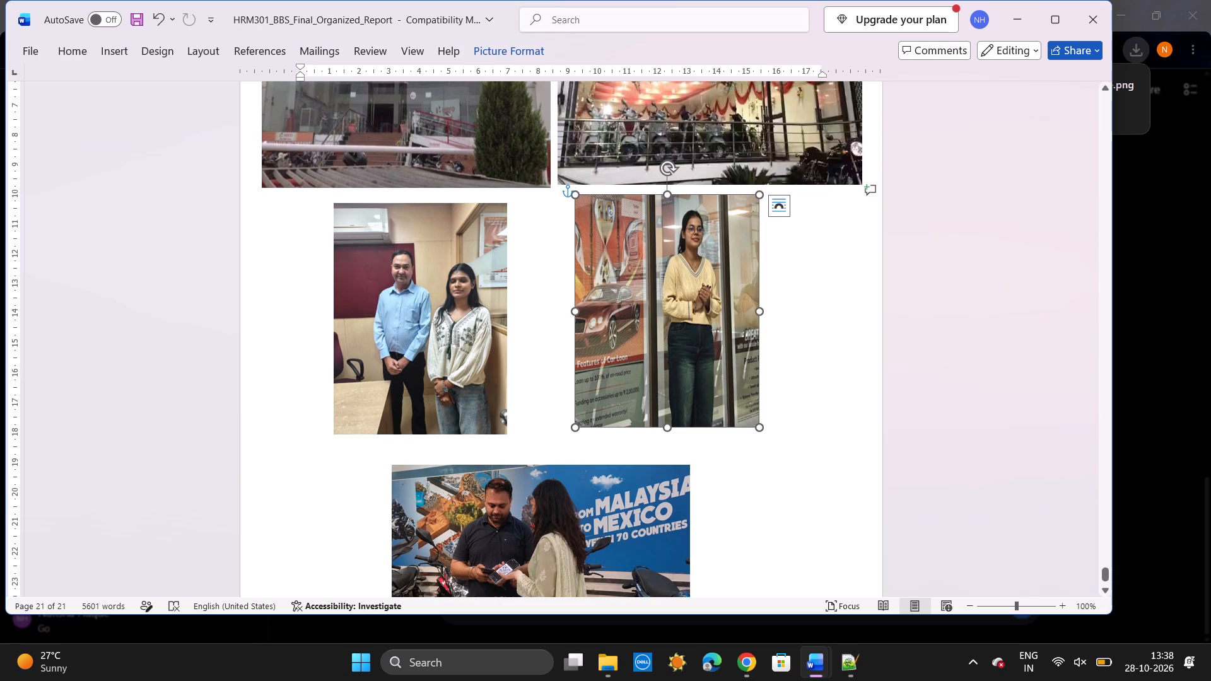
drag(687, 277, 682, 282)
scroll(614, 344, down, 1)
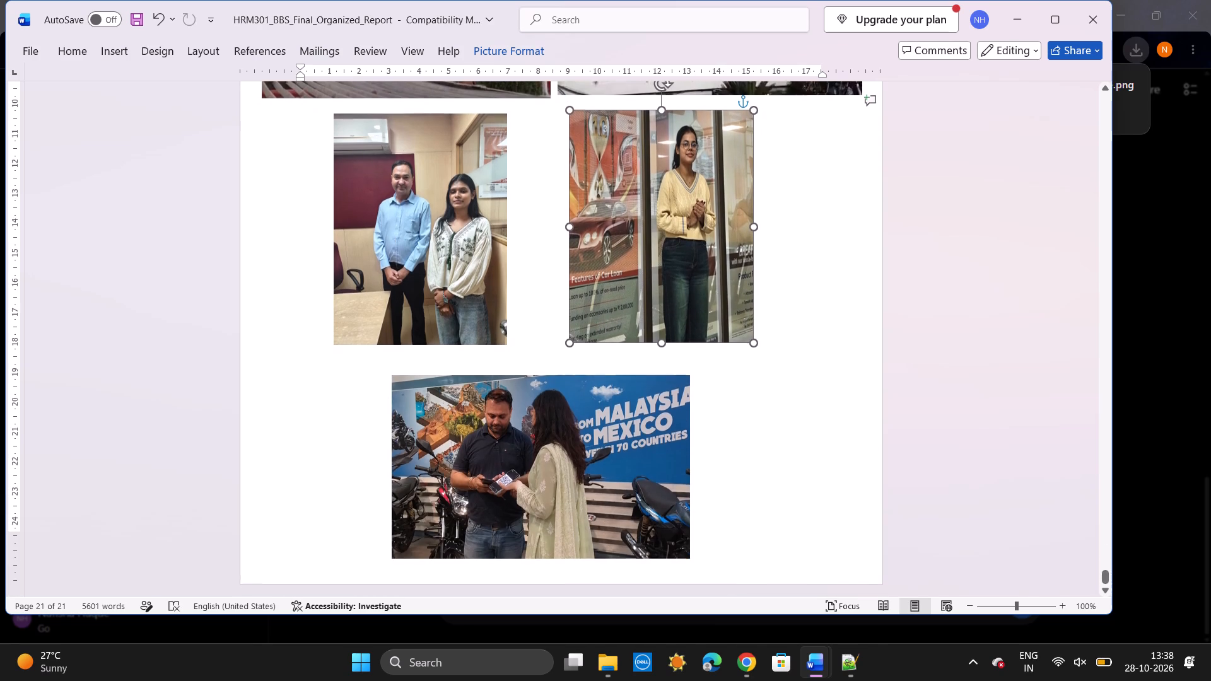
Shrink the showroom picture proportionally to about 8.7 cm wide and nudge it up and left beneath the two portrait photos.
click(554, 443)
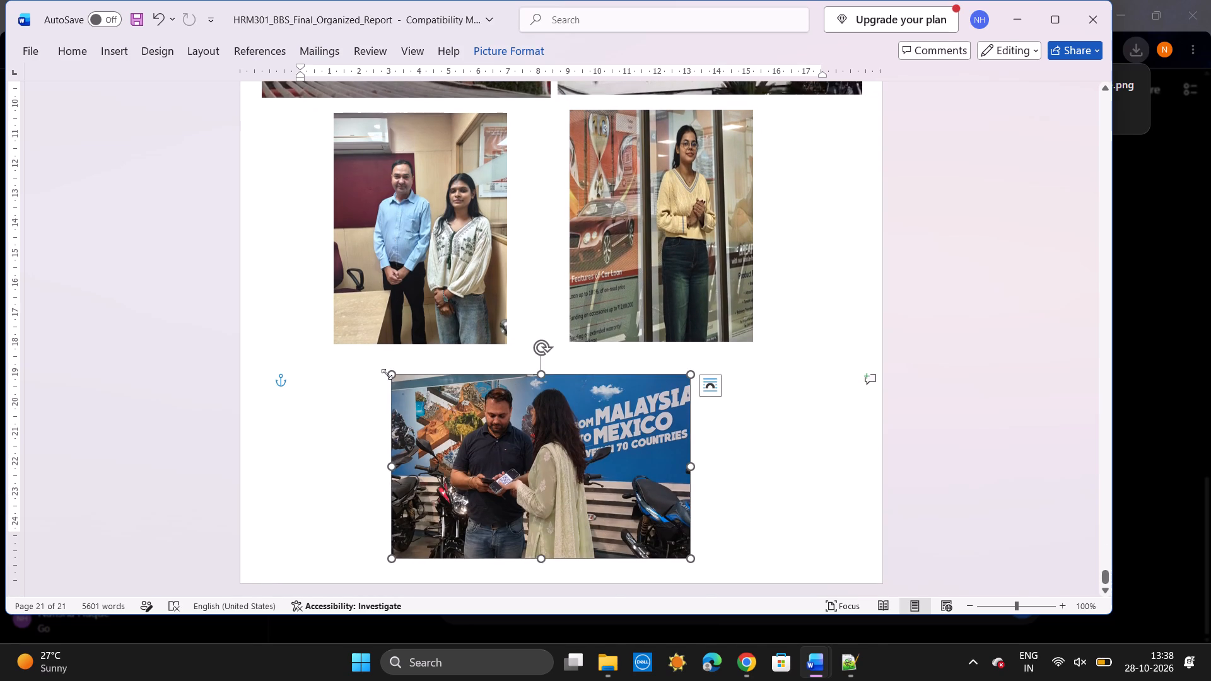
drag(392, 373, 445, 397)
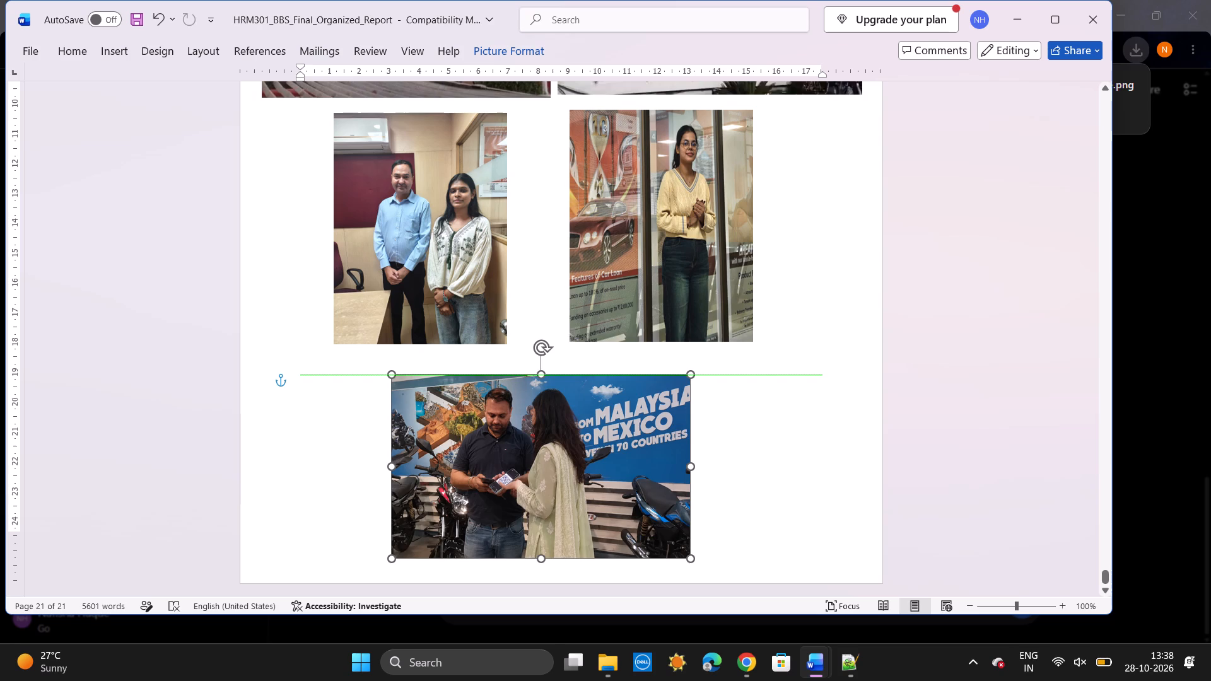
drag(445, 397, 450, 399)
drag(483, 439, 472, 427)
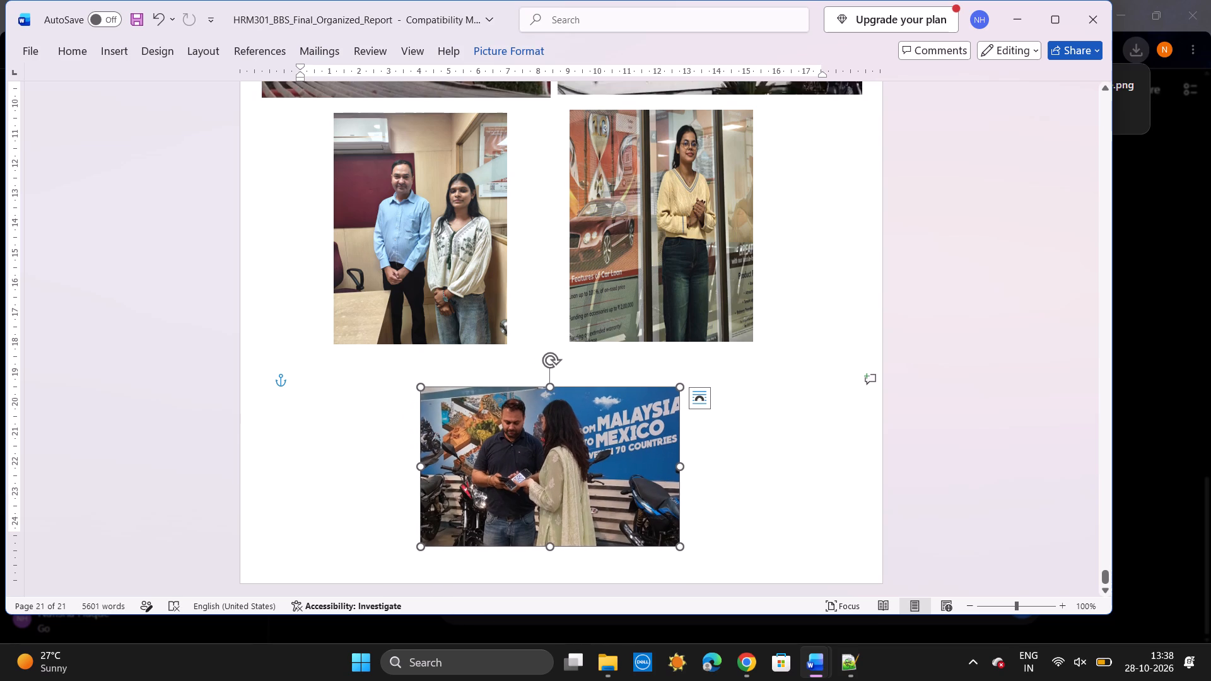
Nudge the glass-door portrait slightly right, level with the other portrait photo, and enlarge the showroom picture proportionally to about 9 cm wide.
click(651, 254)
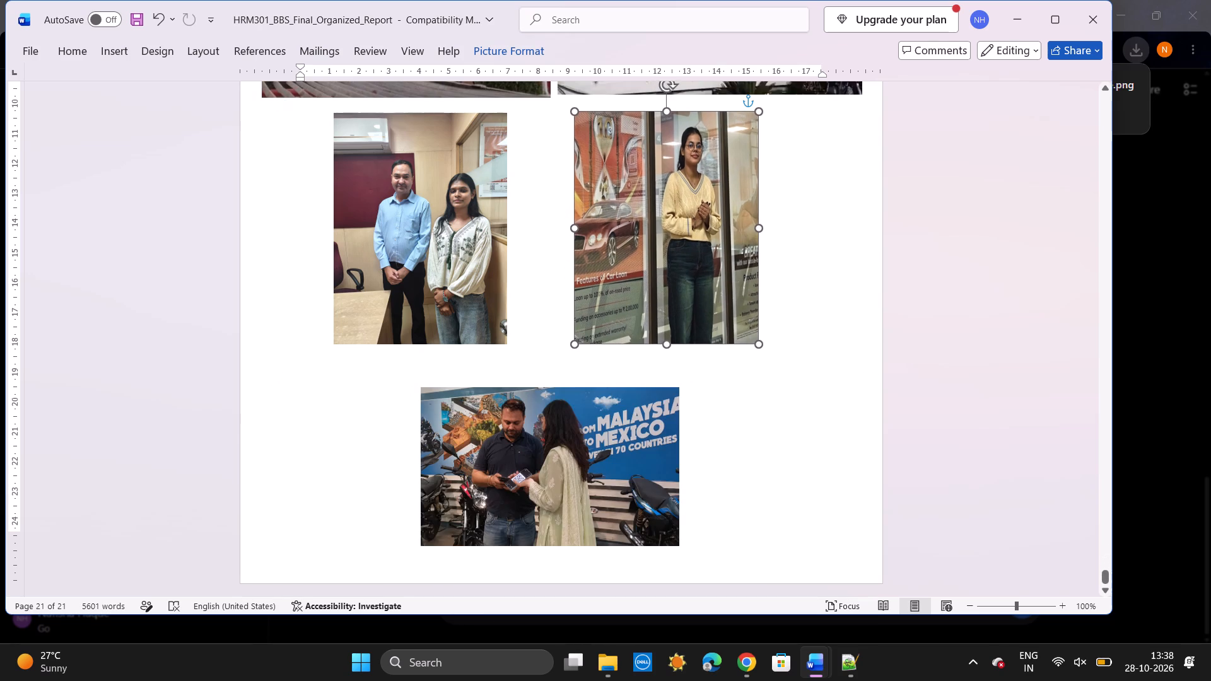
click(637, 434)
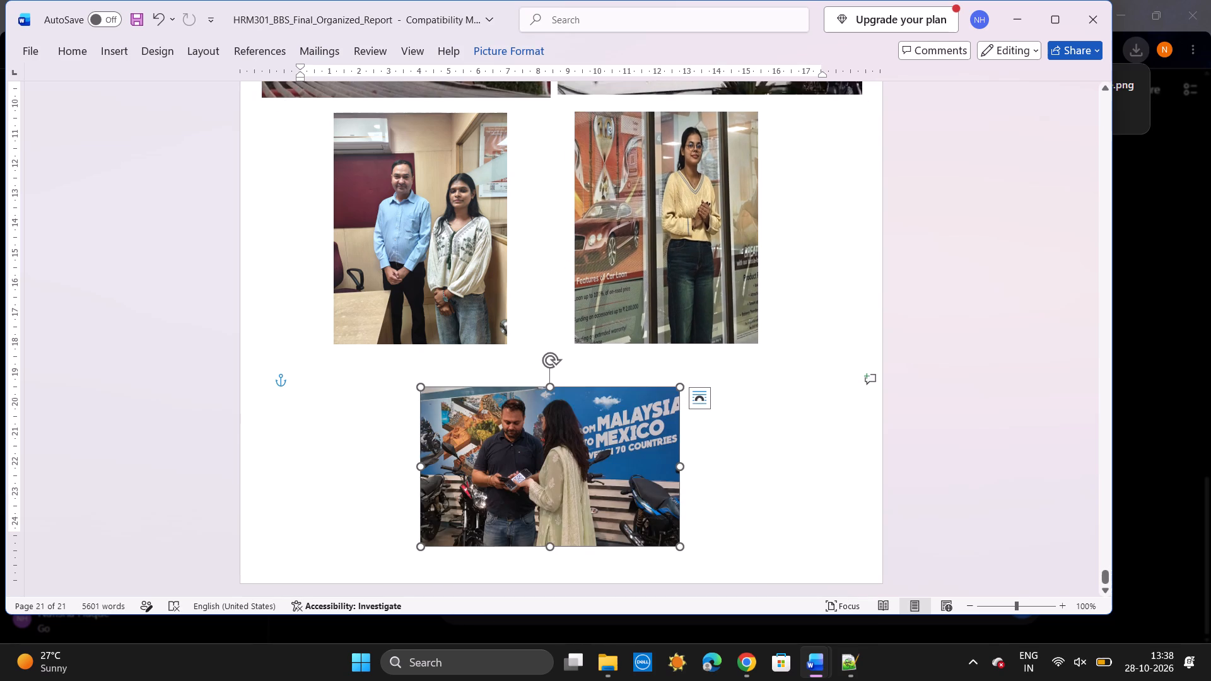
drag(676, 383, 687, 376)
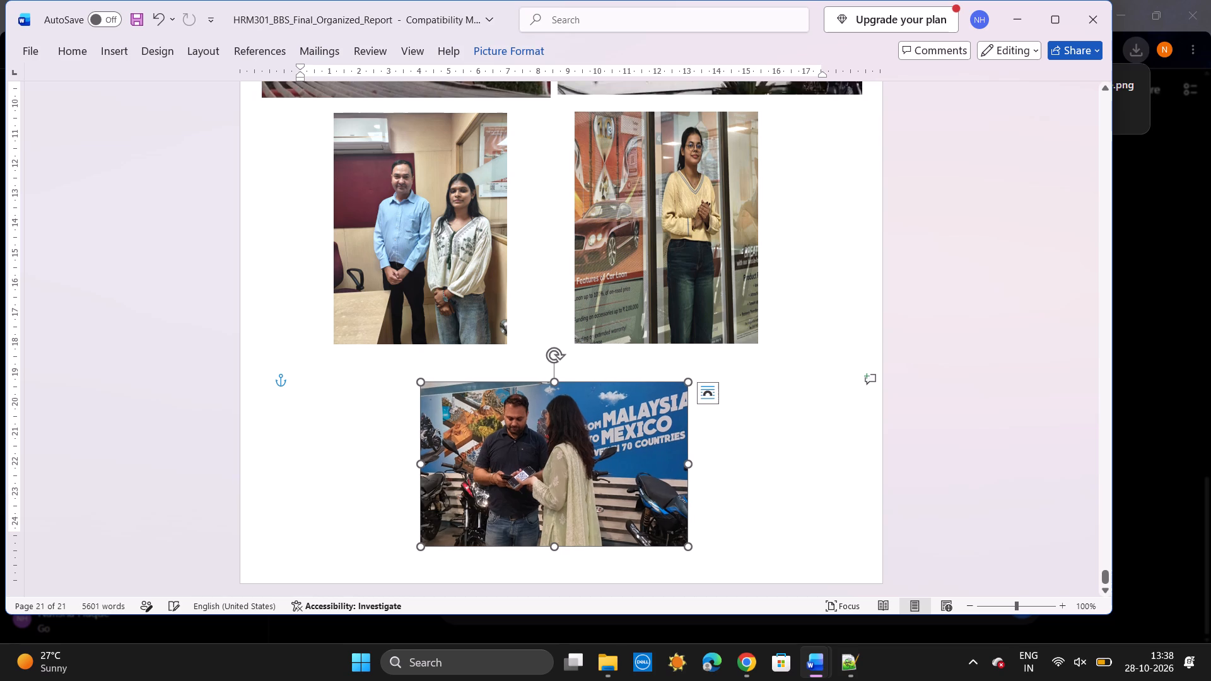
click(763, 410)
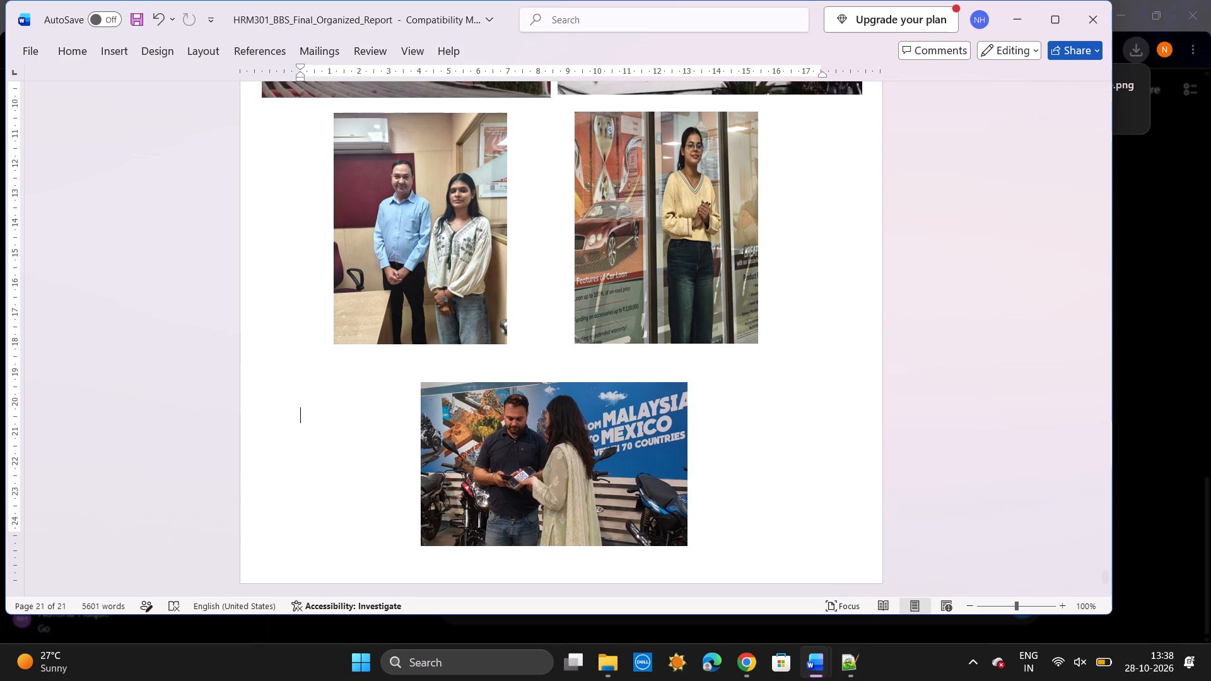
Review the whole report from the cover page through the sections, form results and appendices to the industry visit pictures.
scroll(936, 379, up, 7)
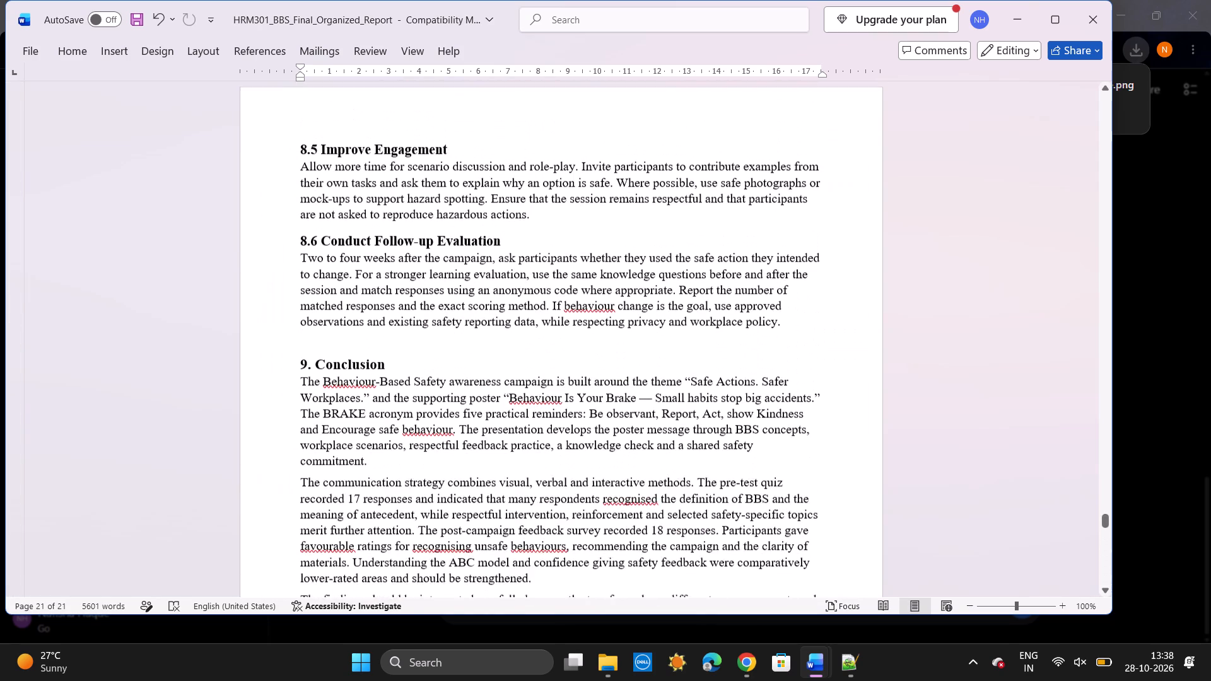
scroll(936, 379, up, 5)
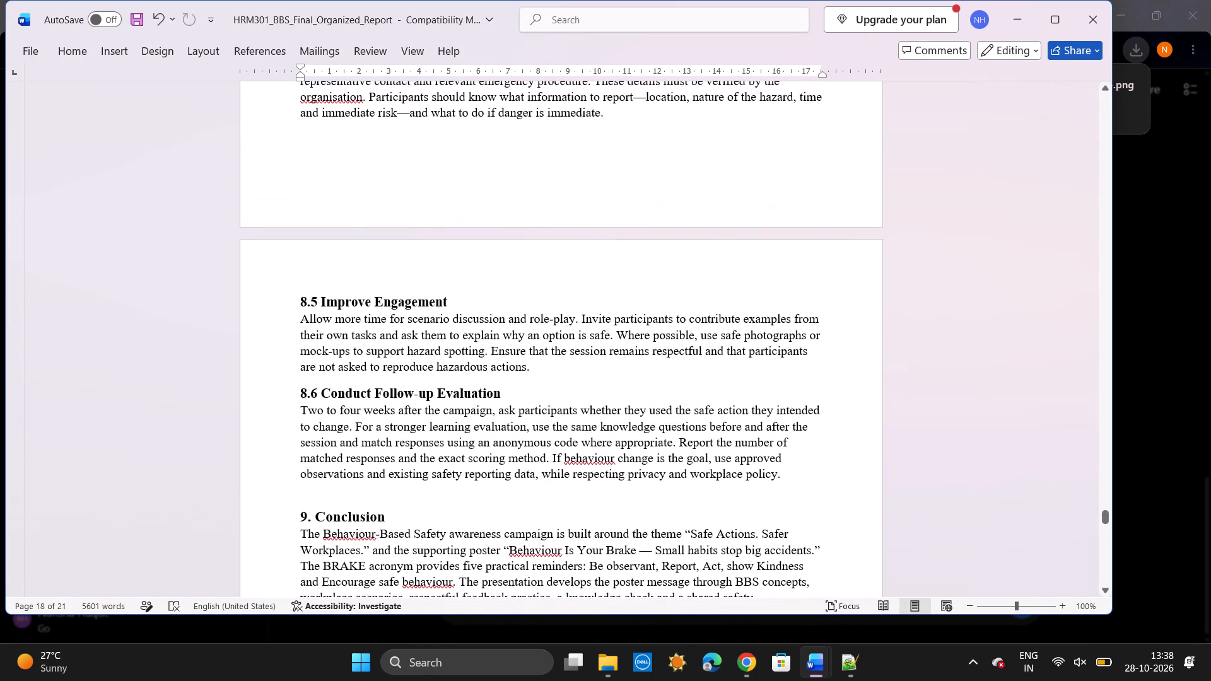
scroll(936, 379, up, 9)
scroll(936, 379, up, 20)
scroll(936, 379, up, 20)
scroll(936, 379, up, 10)
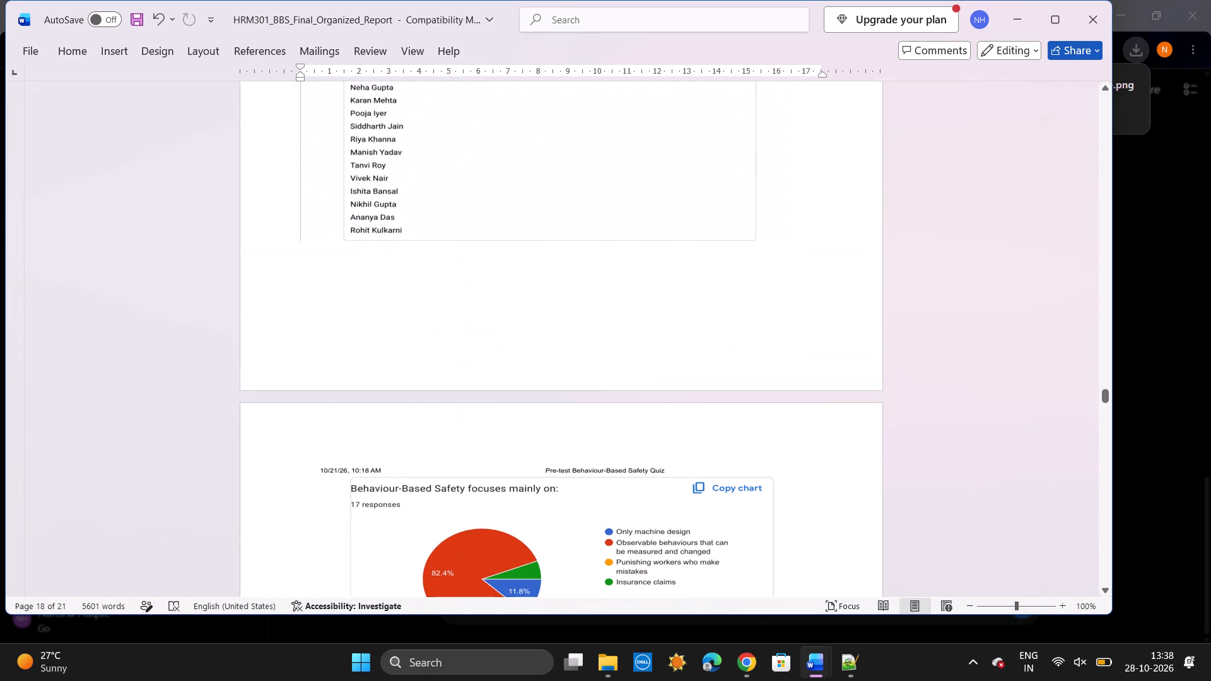
scroll(735, 323, up, 20)
scroll(735, 323, up, 20)
scroll(735, 323, up, 20)
scroll(735, 323, down, 1)
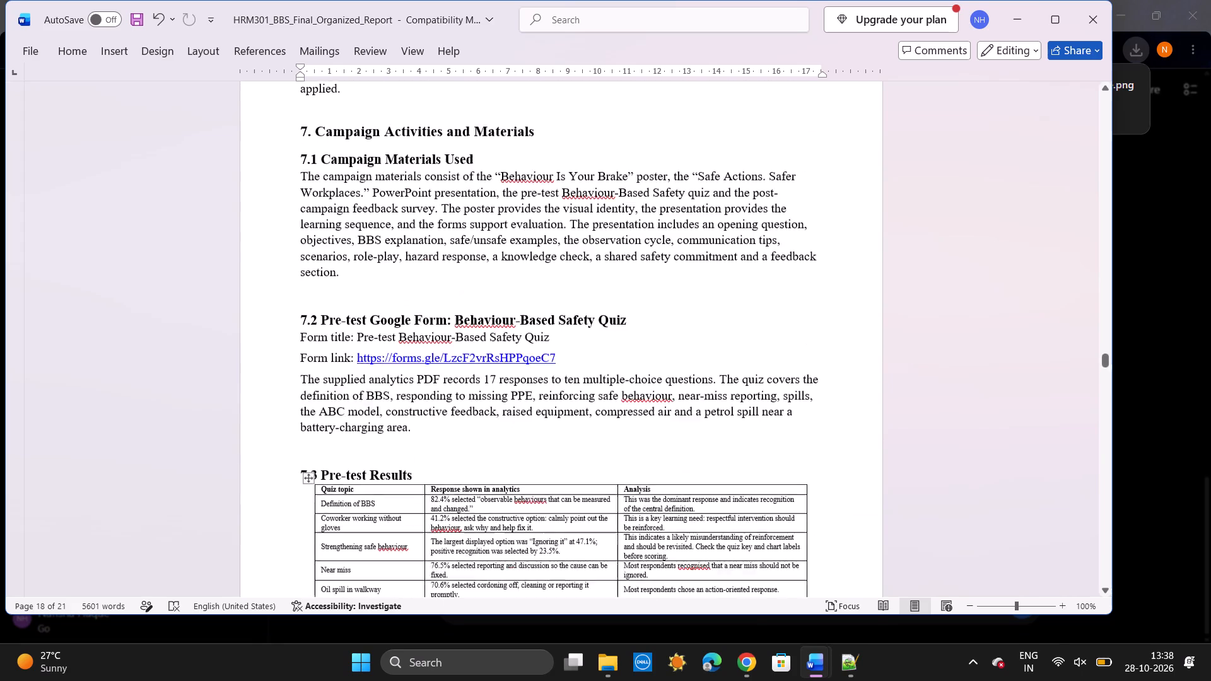
scroll(735, 323, up, 10)
scroll(735, 323, down, 1)
scroll(735, 323, up, 20)
scroll(735, 323, up, 20)
scroll(735, 323, up, 20)
scroll(735, 323, down, 5)
scroll(735, 323, up, 20)
scroll(735, 323, up, 20)
scroll(735, 323, up, 20)
scroll(735, 323, up, 7)
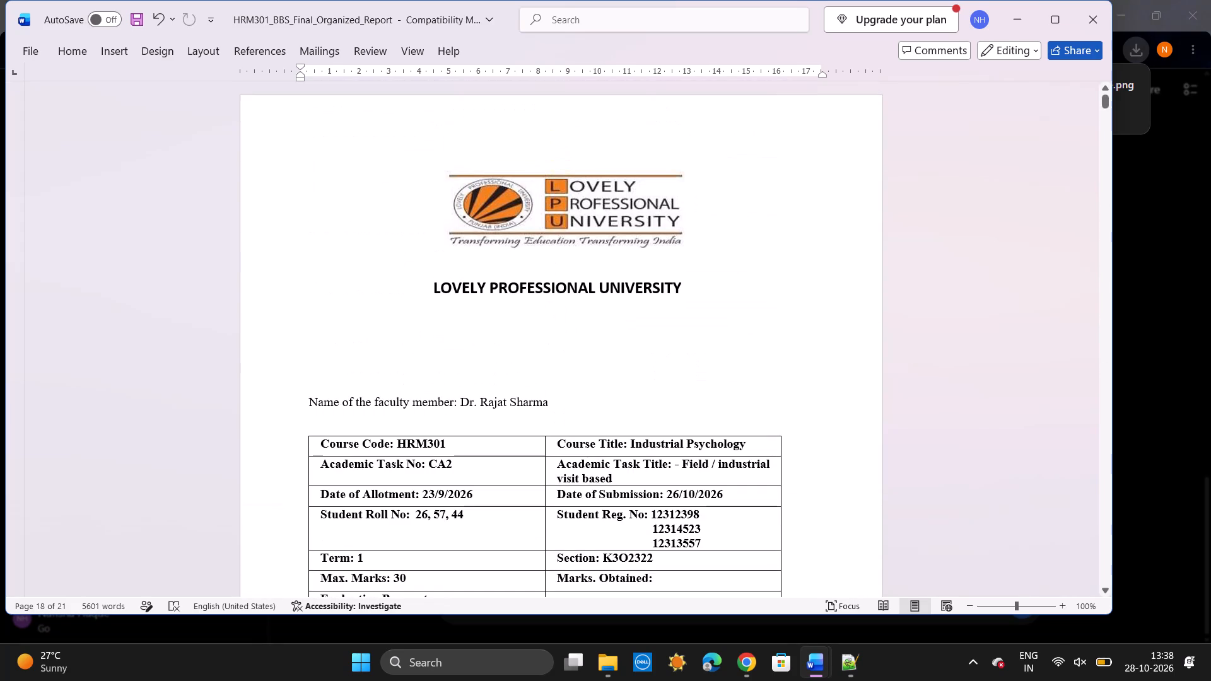
scroll(735, 323, down, 4)
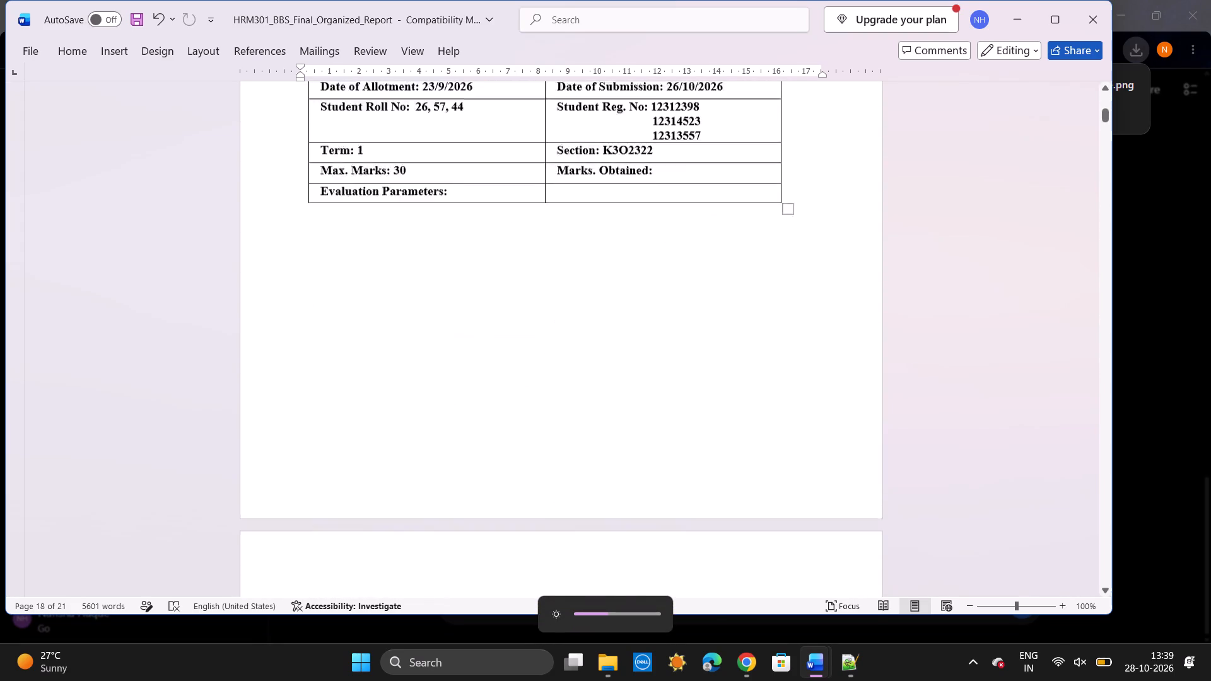
scroll(735, 323, down, 5)
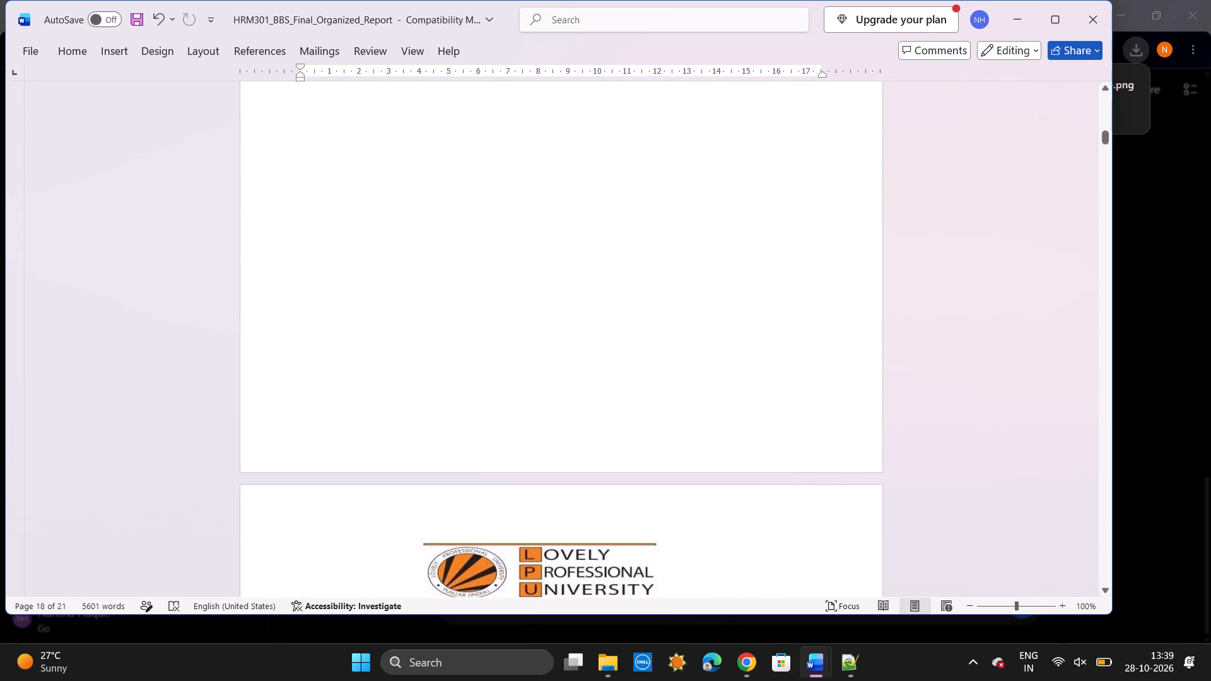
scroll(735, 323, down, 8)
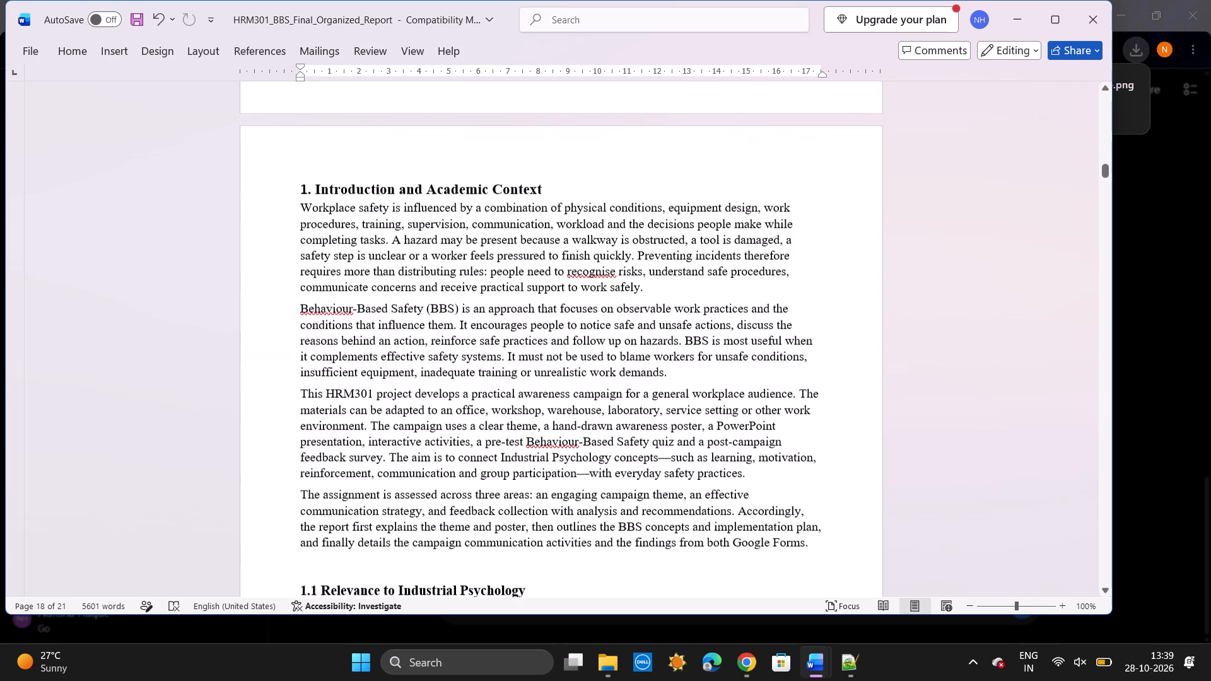
scroll(735, 323, down, 10)
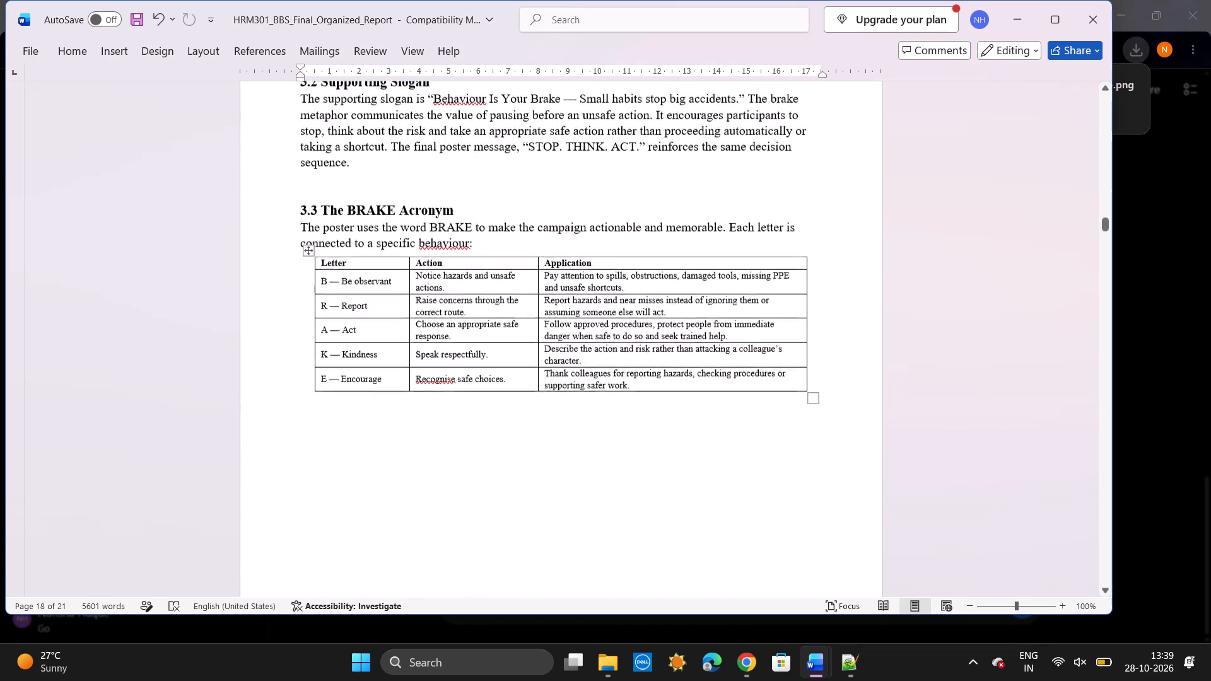
scroll(735, 323, down, 13)
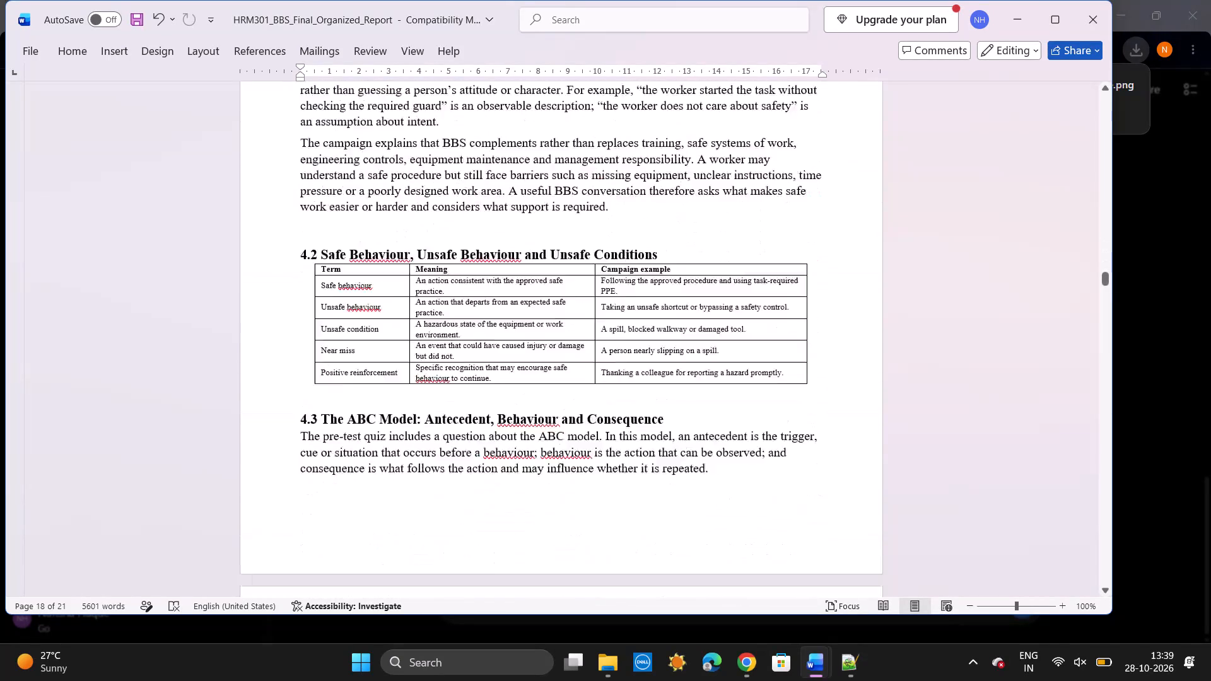
scroll(735, 323, down, 14)
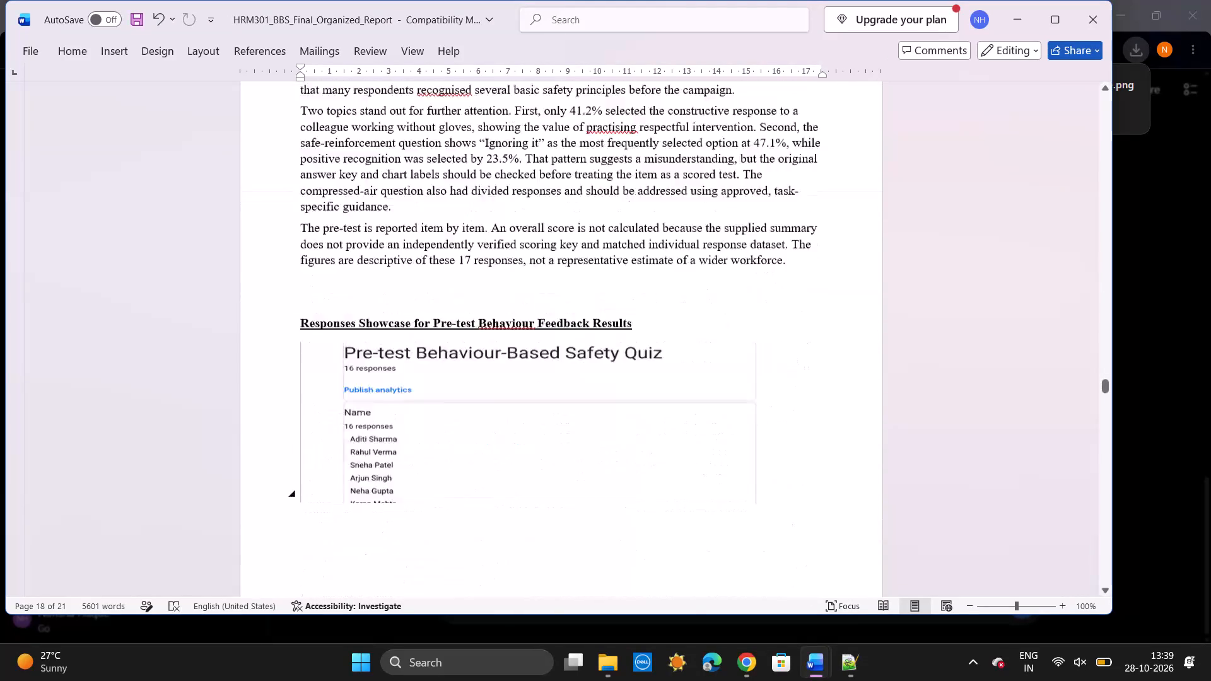
scroll(735, 323, down, 7)
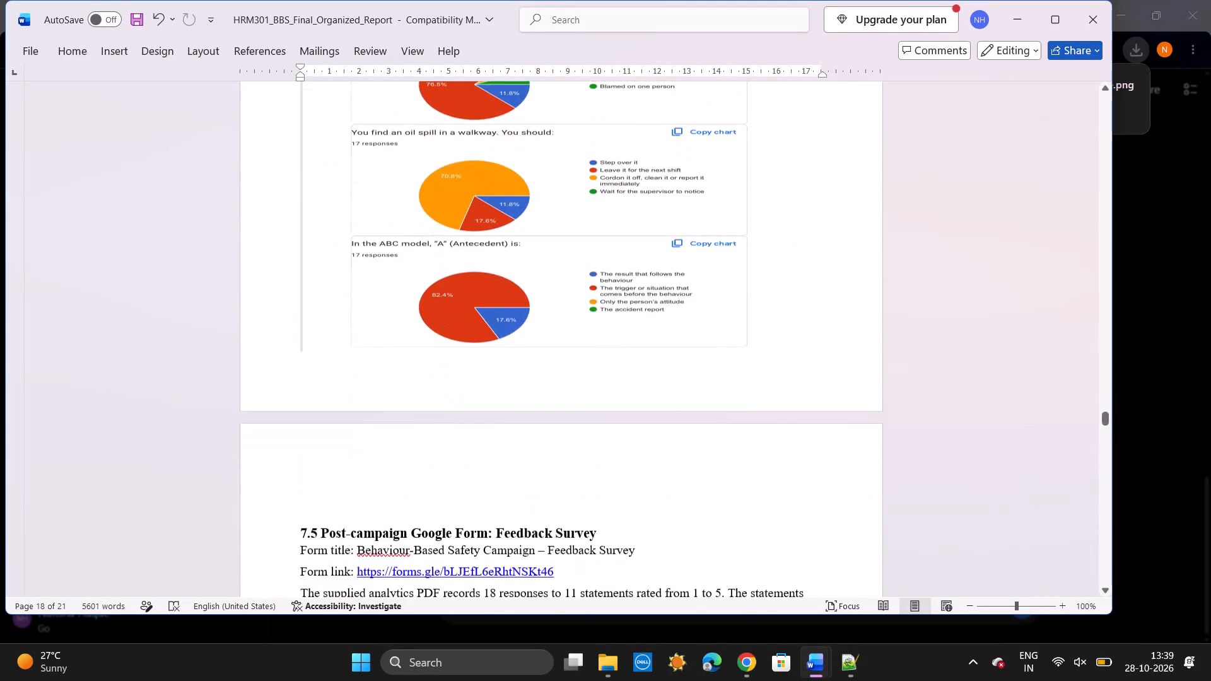
scroll(735, 323, up, 5)
scroll(735, 323, down, 8)
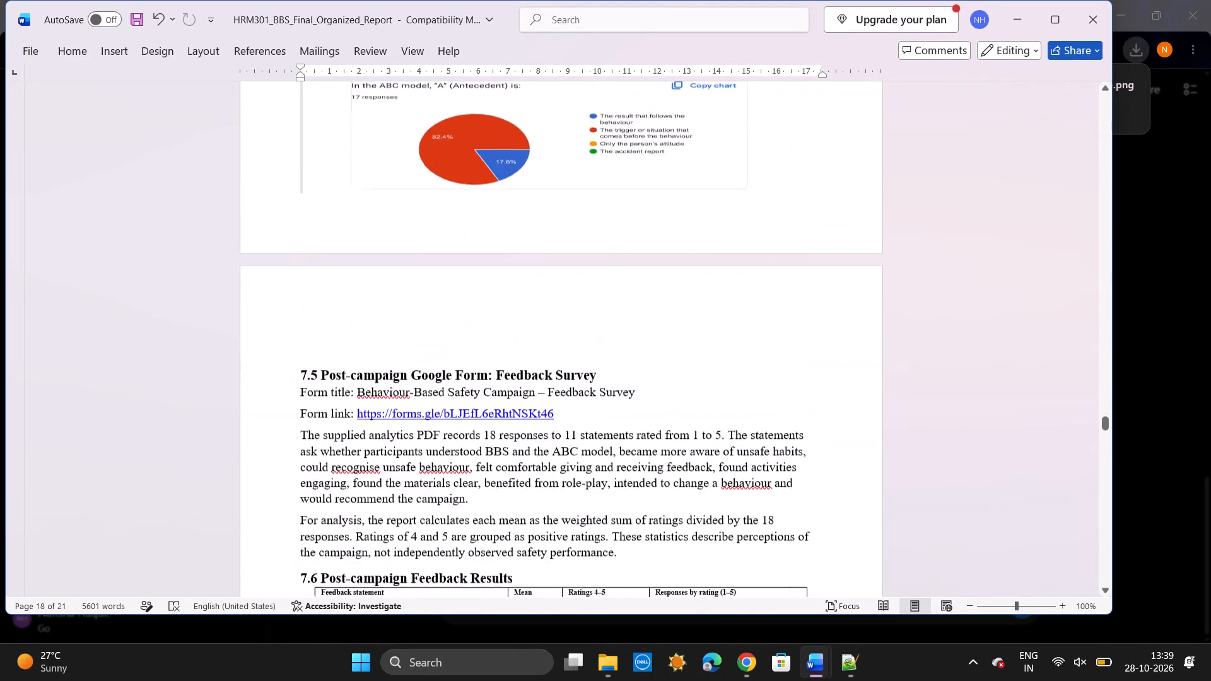
scroll(735, 323, down, 20)
scroll(735, 323, down, 12)
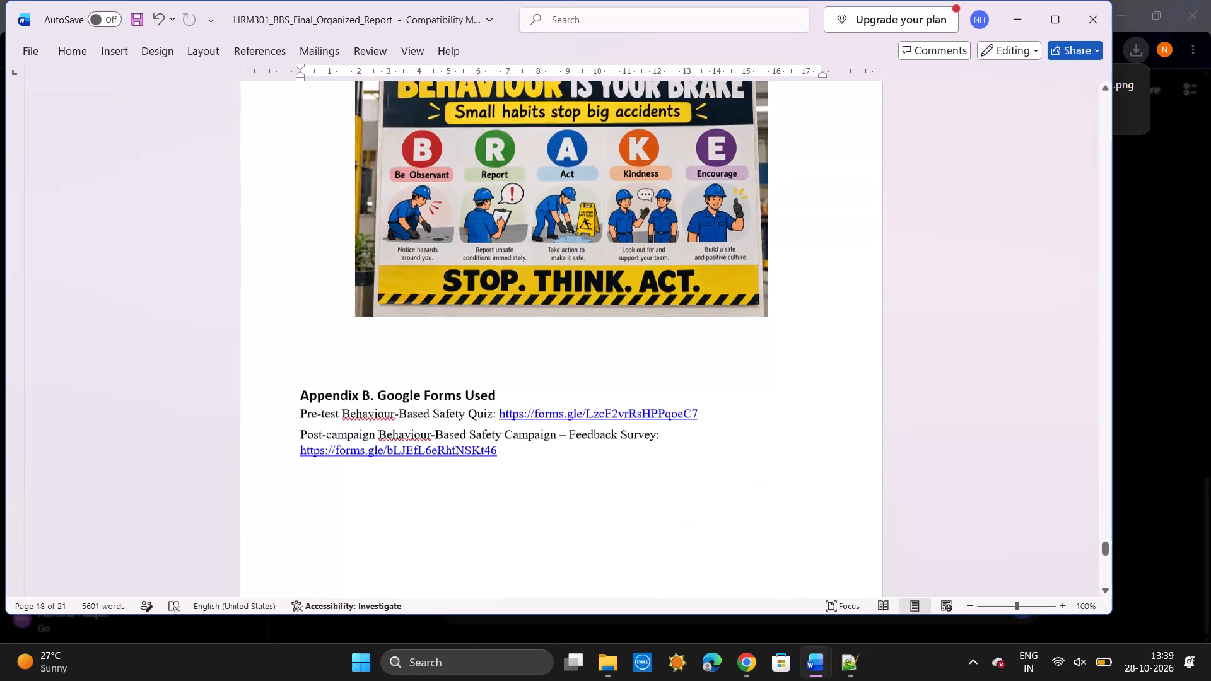
scroll(735, 323, down, 10)
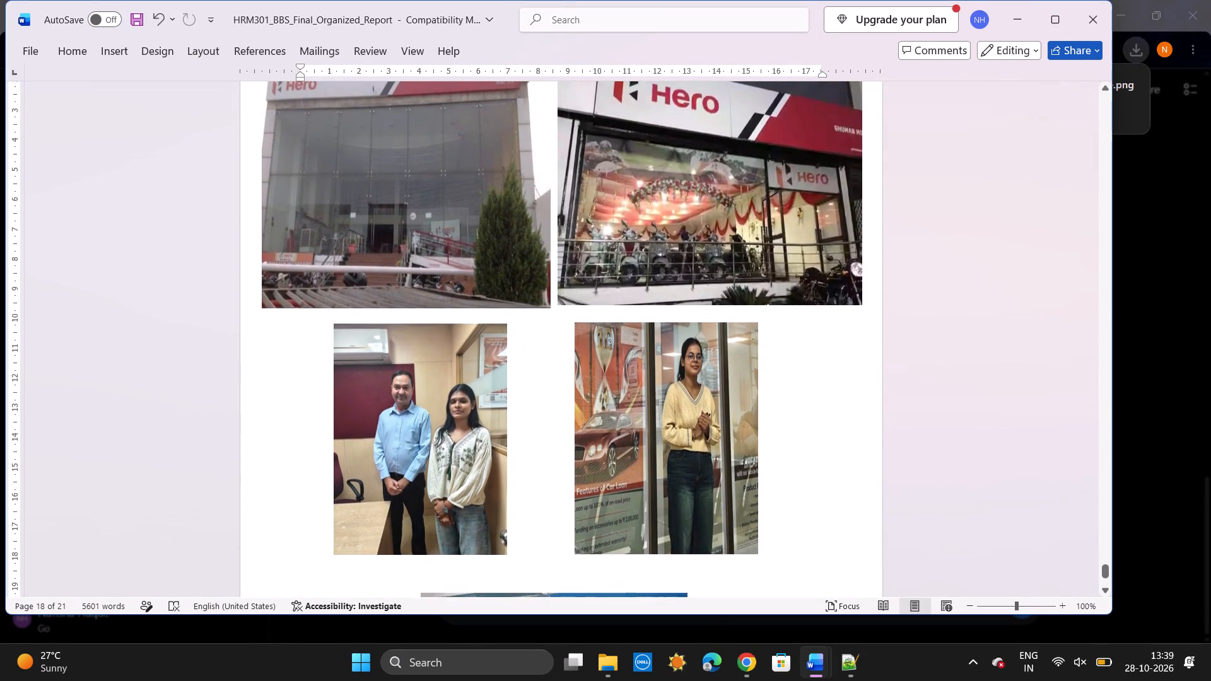
scroll(735, 323, down, 6)
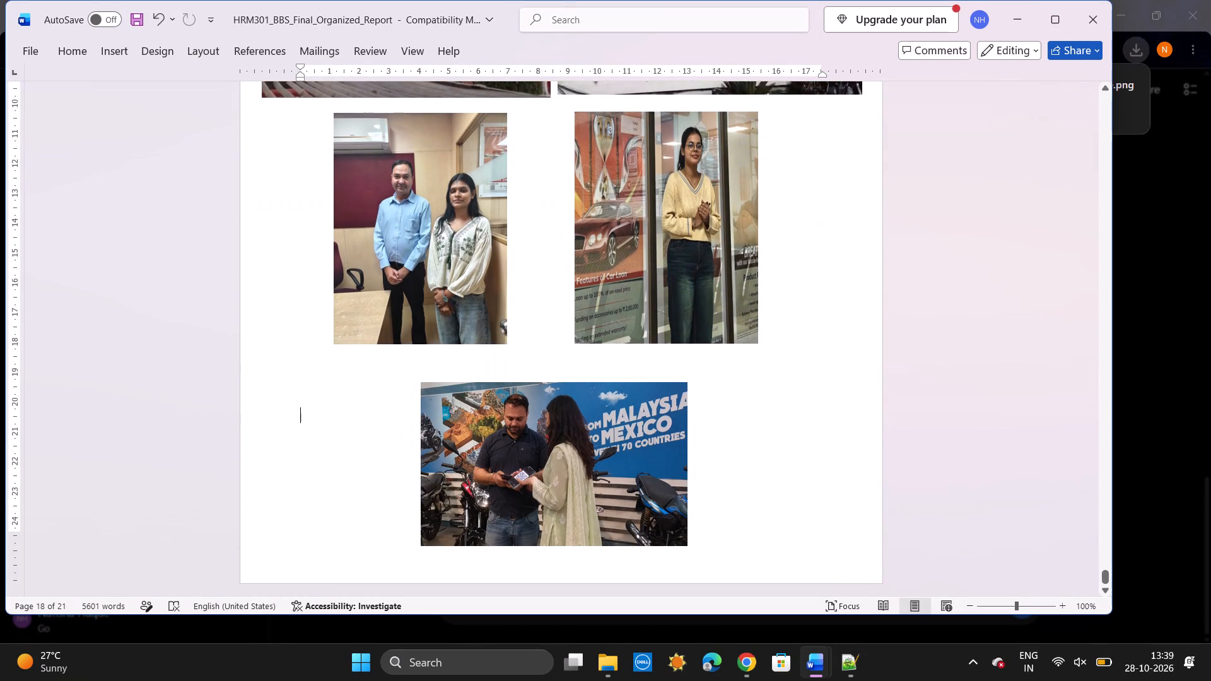
scroll(721, 400, down, 1)
scroll(721, 400, up, 16)
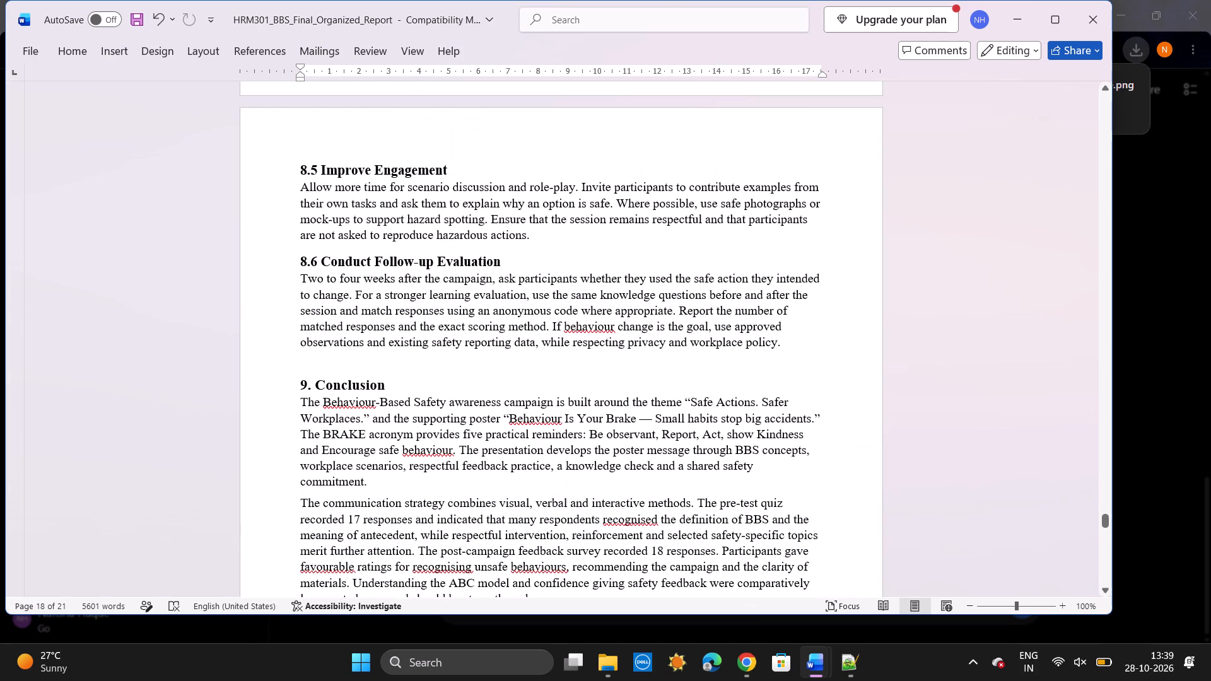
Print all pages of the report with Microsoft Print to PDF, naming the file hrmmmm and choosing the Downloads folder.
key(ctrl+p)
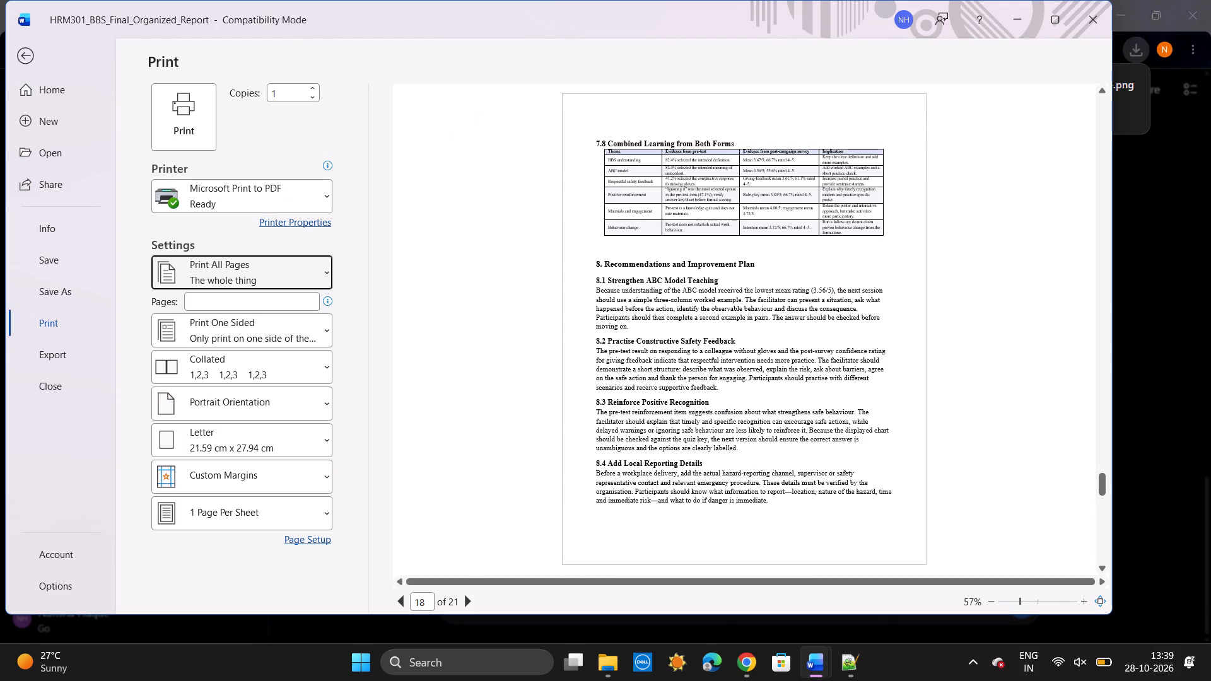
click(179, 131)
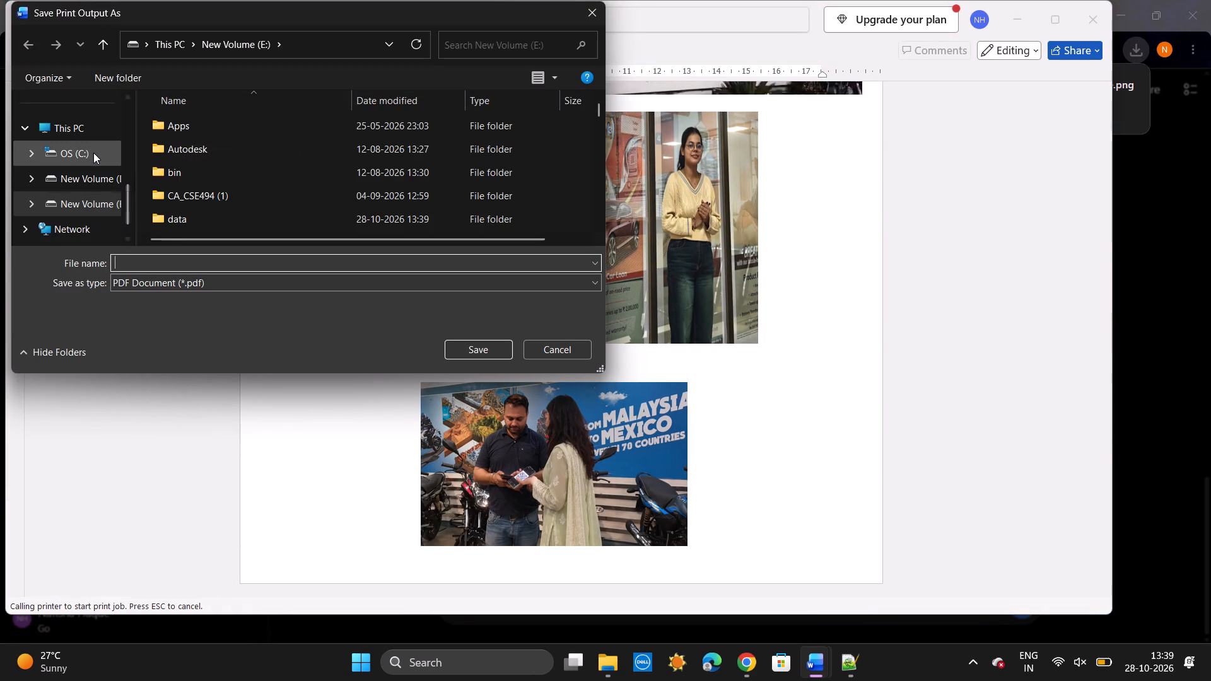
click(78, 207)
text(hrmmm)
click(160, 265)
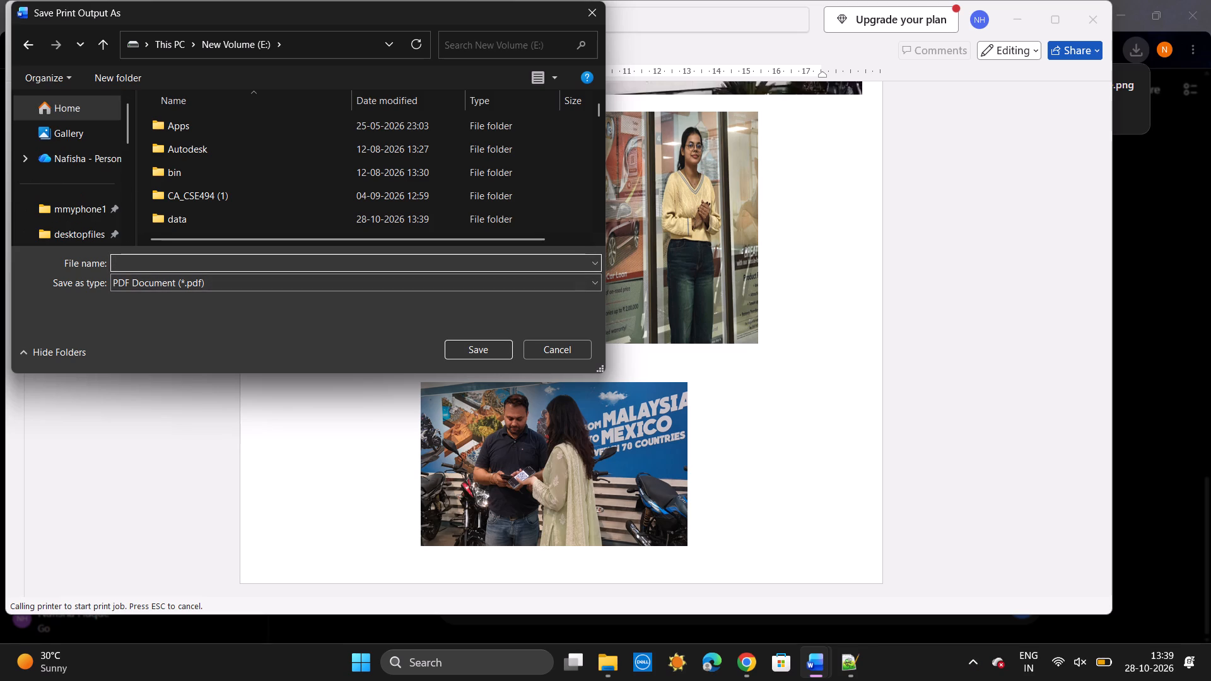
text(hrmmmm)
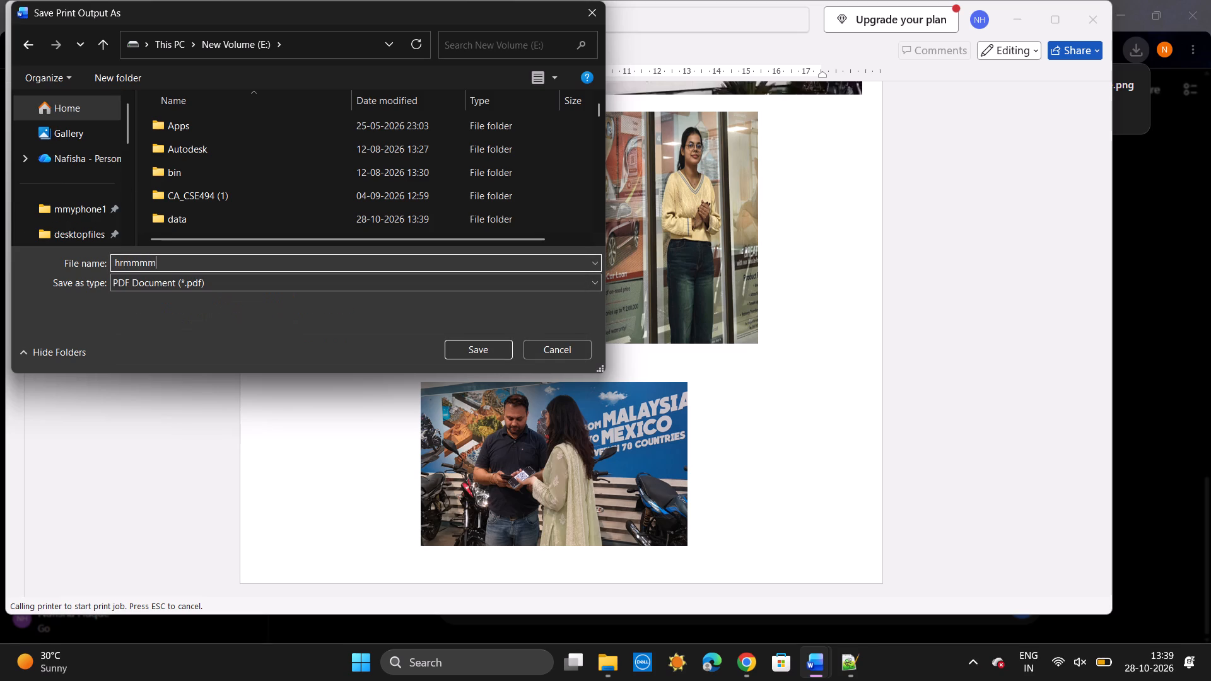
scroll(81, 201, down, 1)
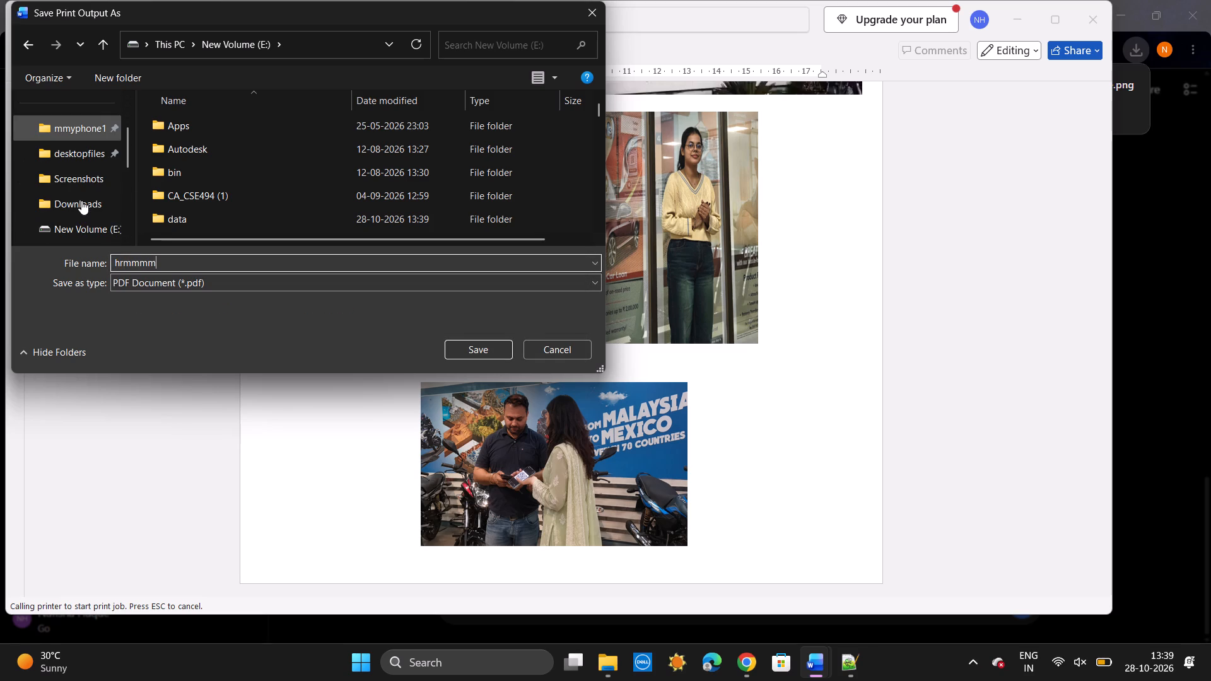
scroll(81, 201, down, 1)
click(82, 202)
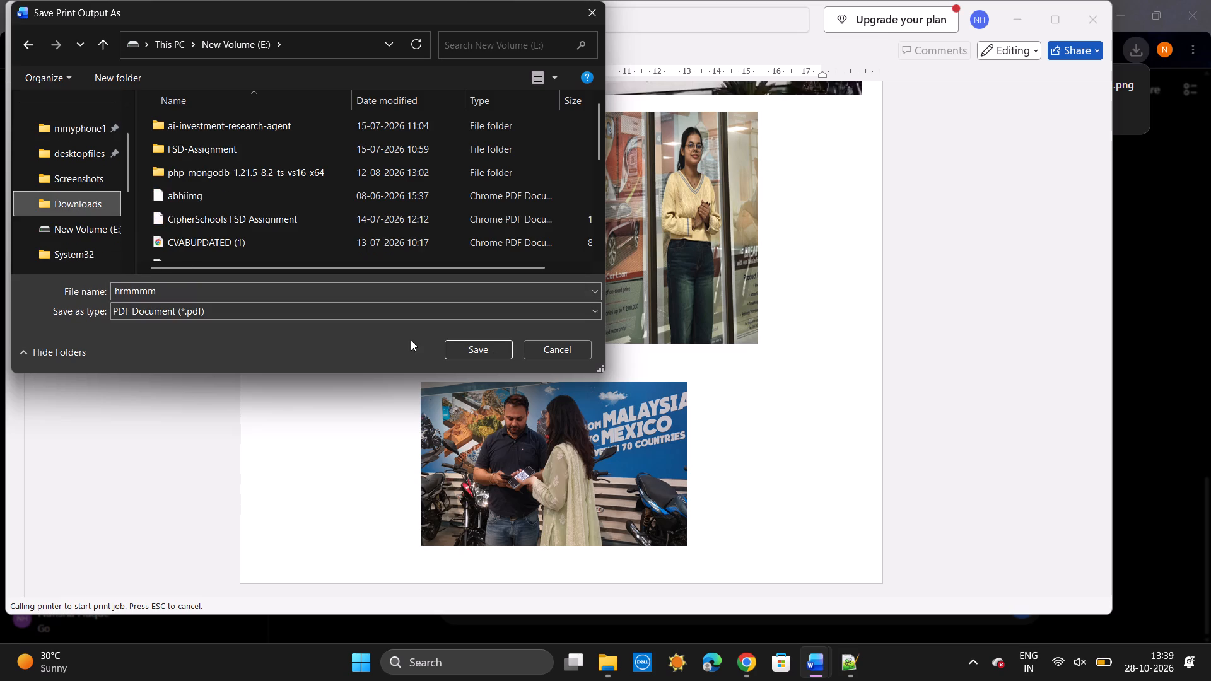
Save the report's print output as a PDF document named hrmmmm.
click(466, 351)
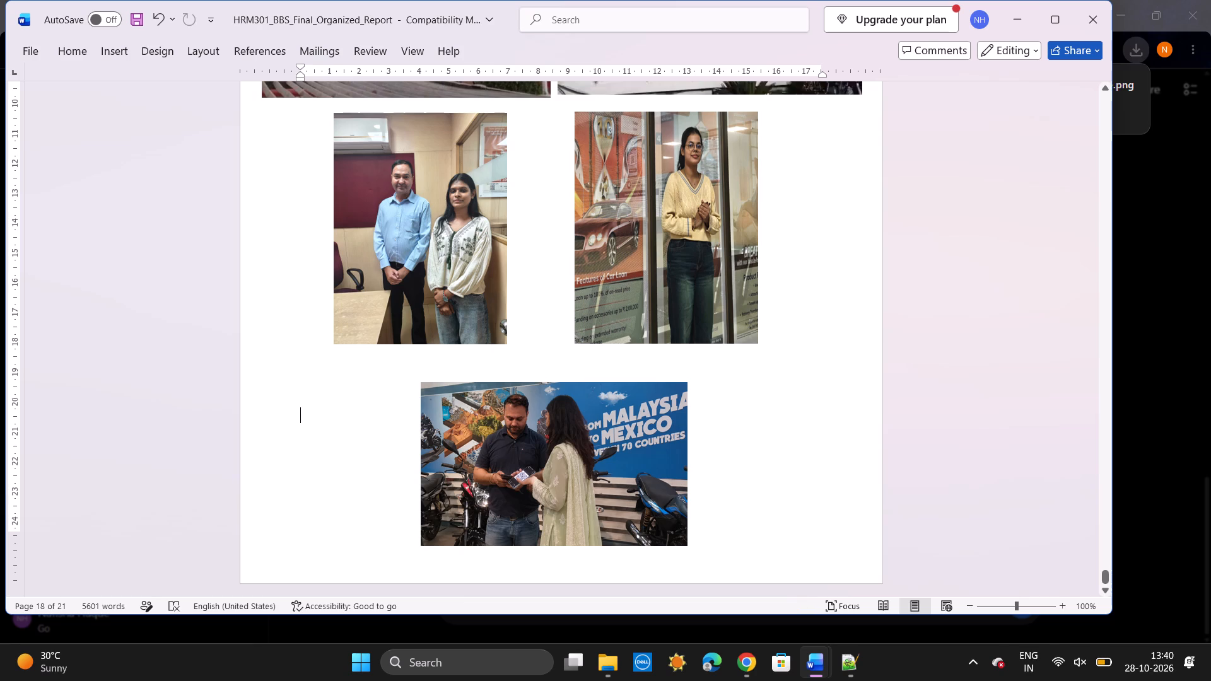
Close the HRM301_BBS_Final_Organized_Report document, saving its changes to the E: drive.
click(1089, 20)
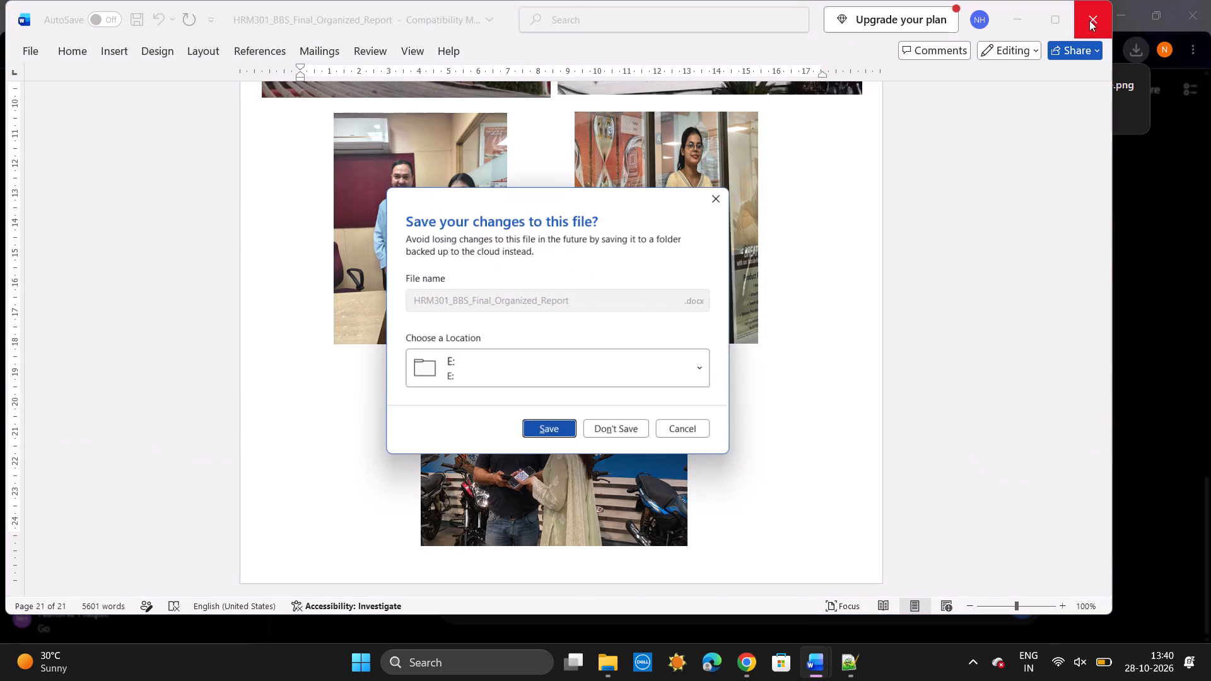
click(554, 436)
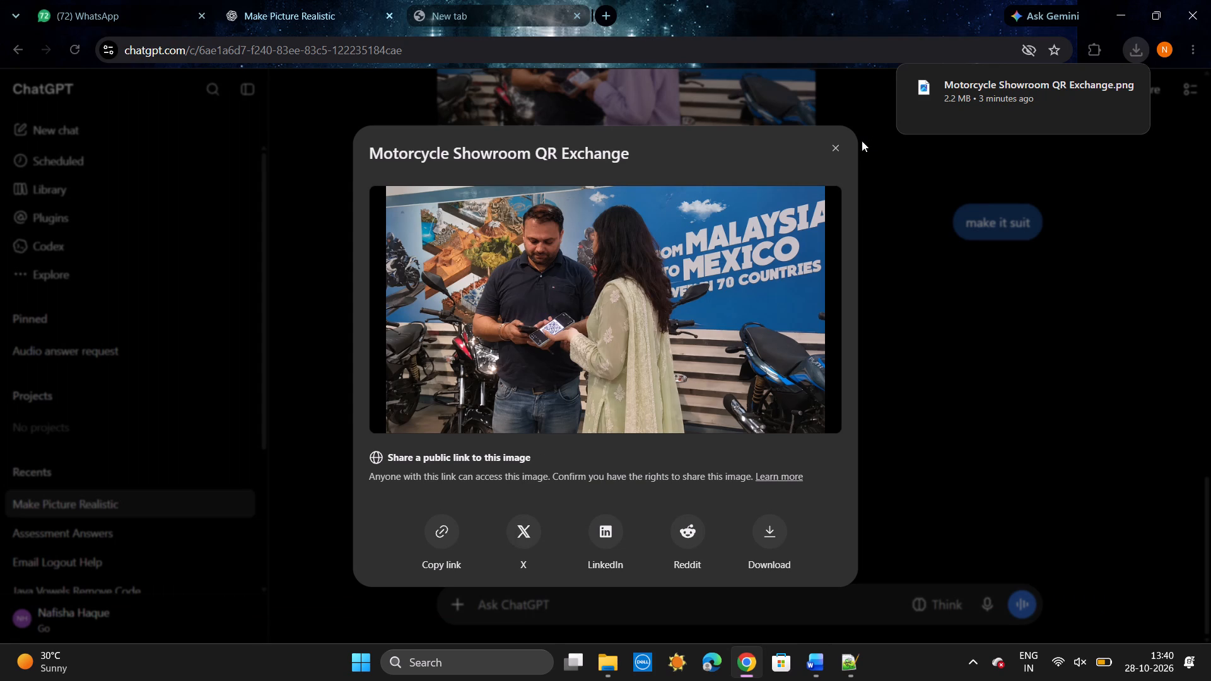
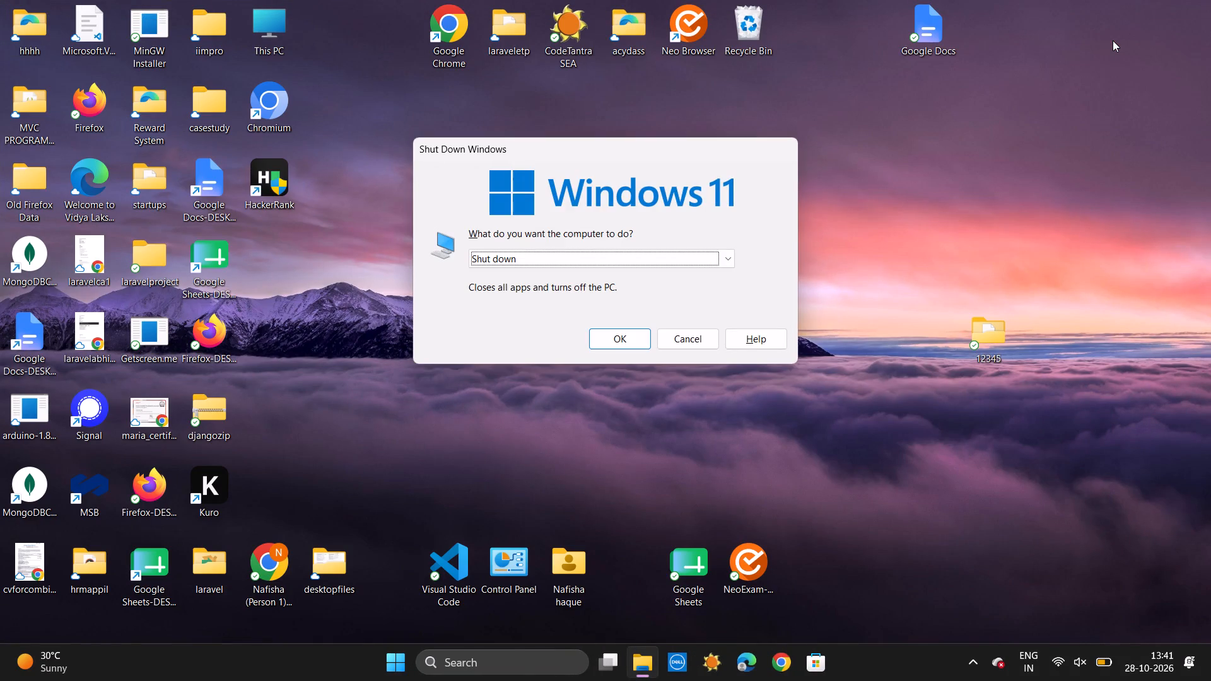
Shut down the computer.
key(Return)
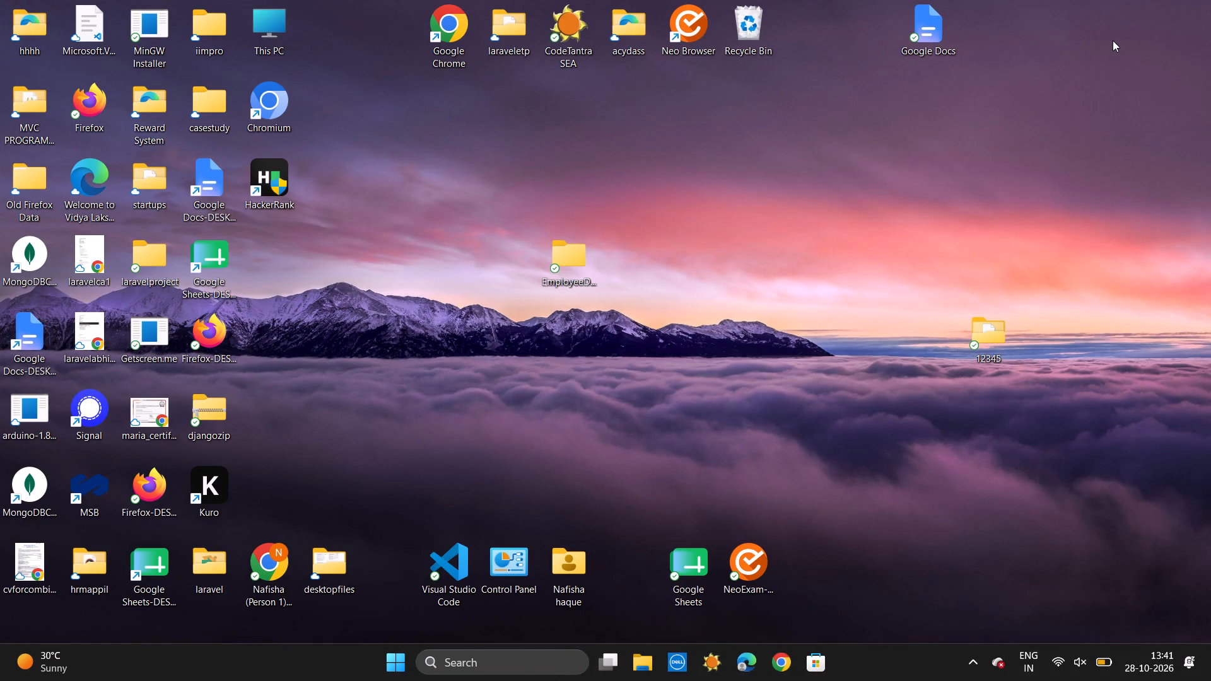